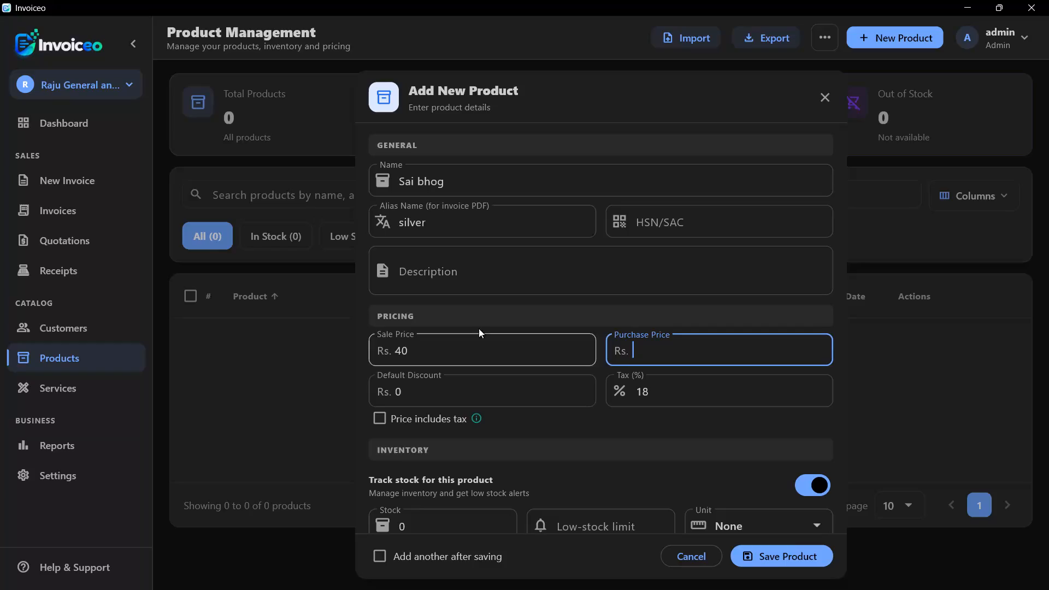
# Set the Sai bhog product's sale price to Rs. 41 and its default discount to Rs. 1.
pyautogui.click(440, 350)
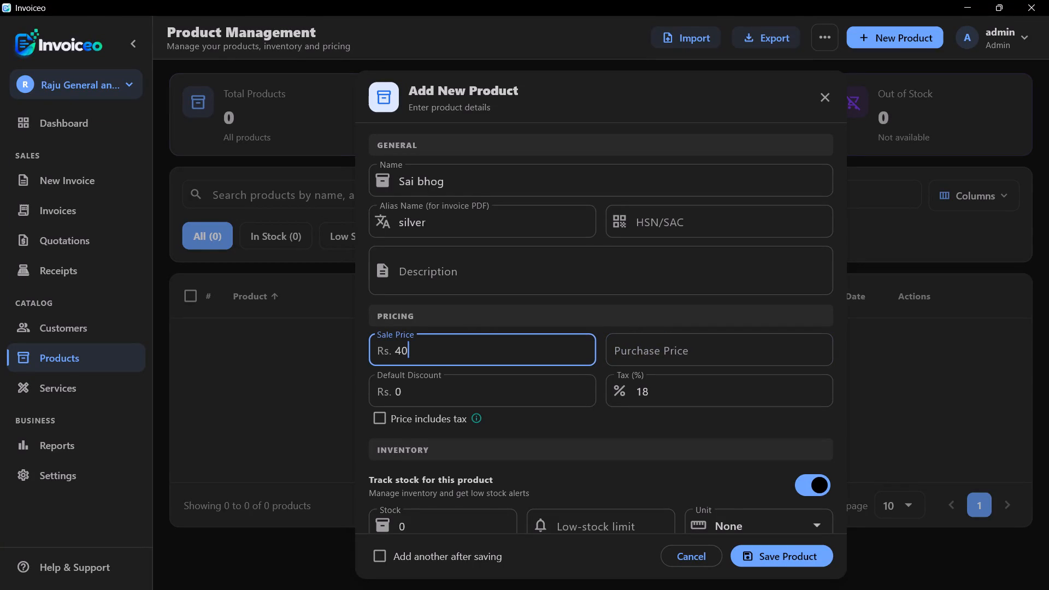
pyautogui.press('BackSpace')
pyautogui.press('1')
pyautogui.click(414, 393)
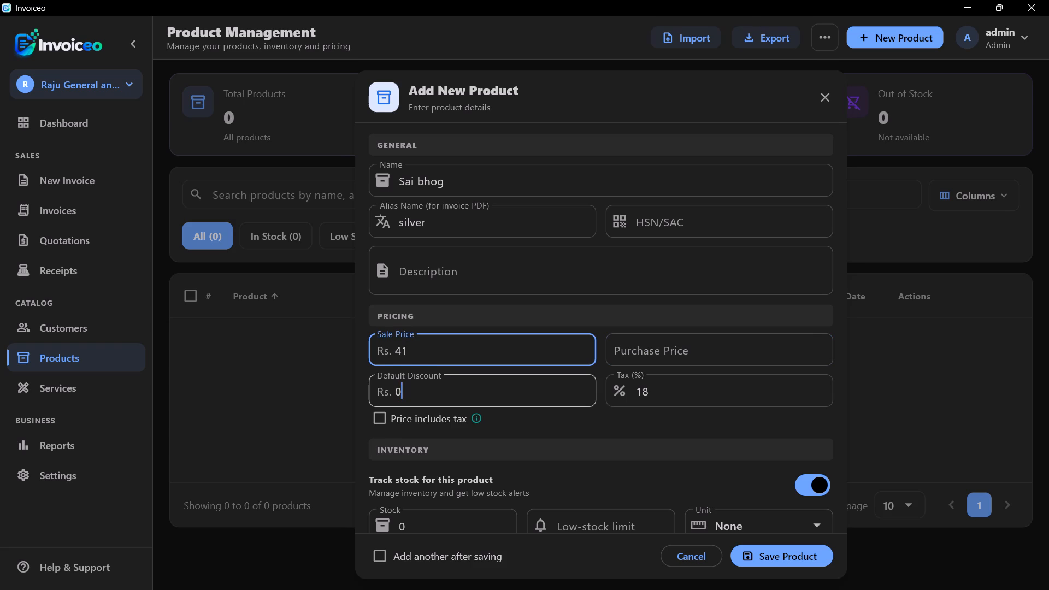
pyautogui.press('BackSpace')
pyautogui.press('1')
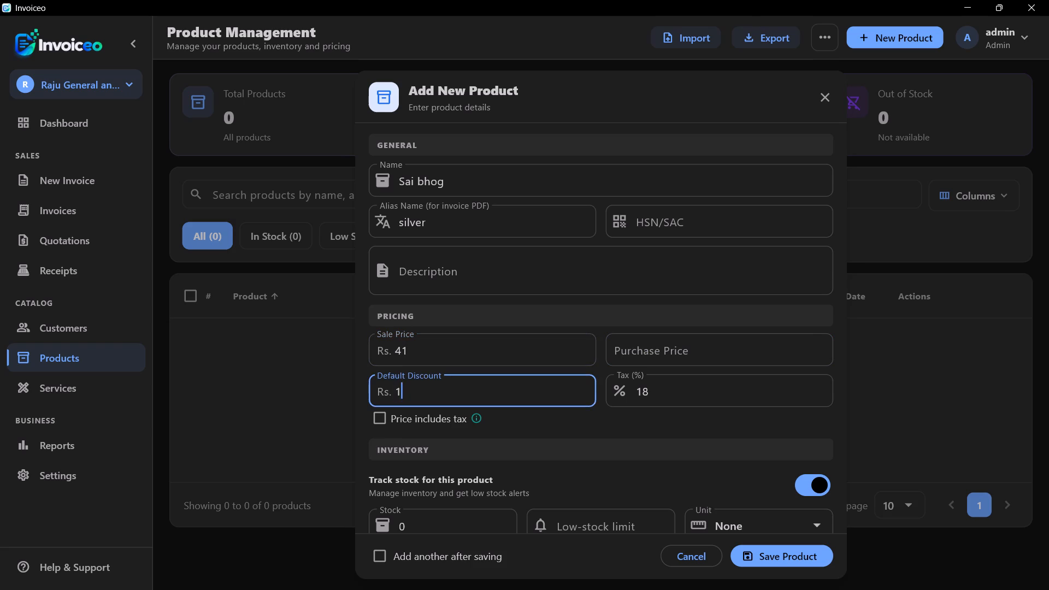
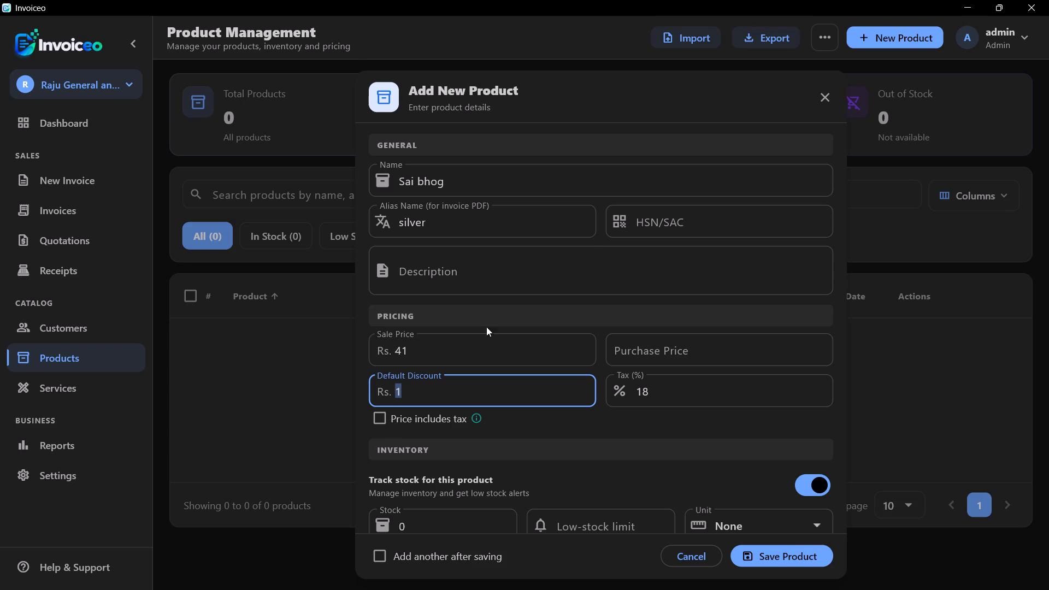
# Extend the product's invoice alias name to read "silver chawal".
pyautogui.click(449, 222)
pyautogui.press('space')
pyautogui.write('chawa')
pyautogui.press('l')
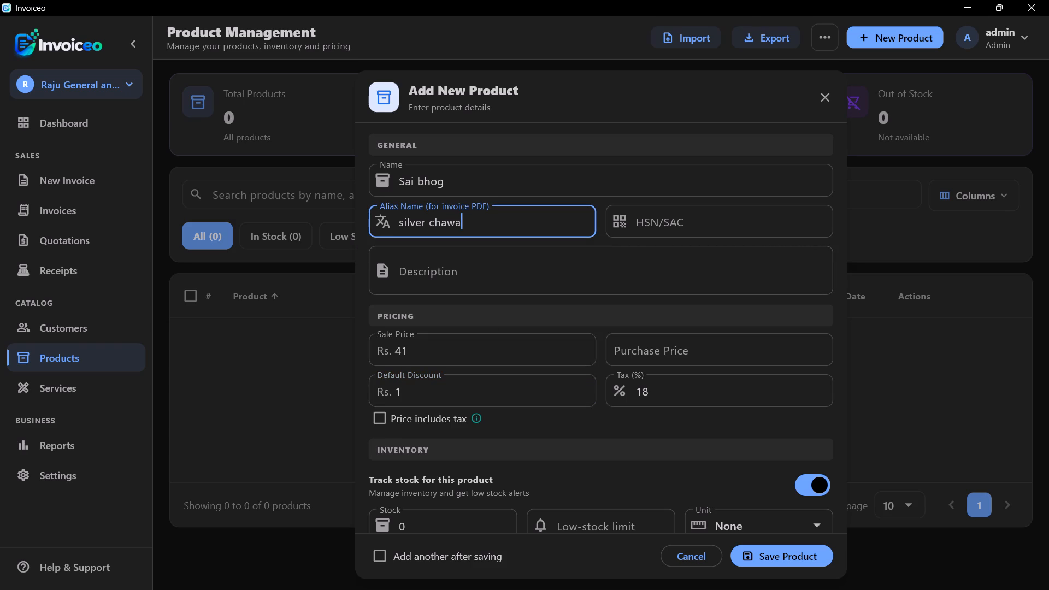
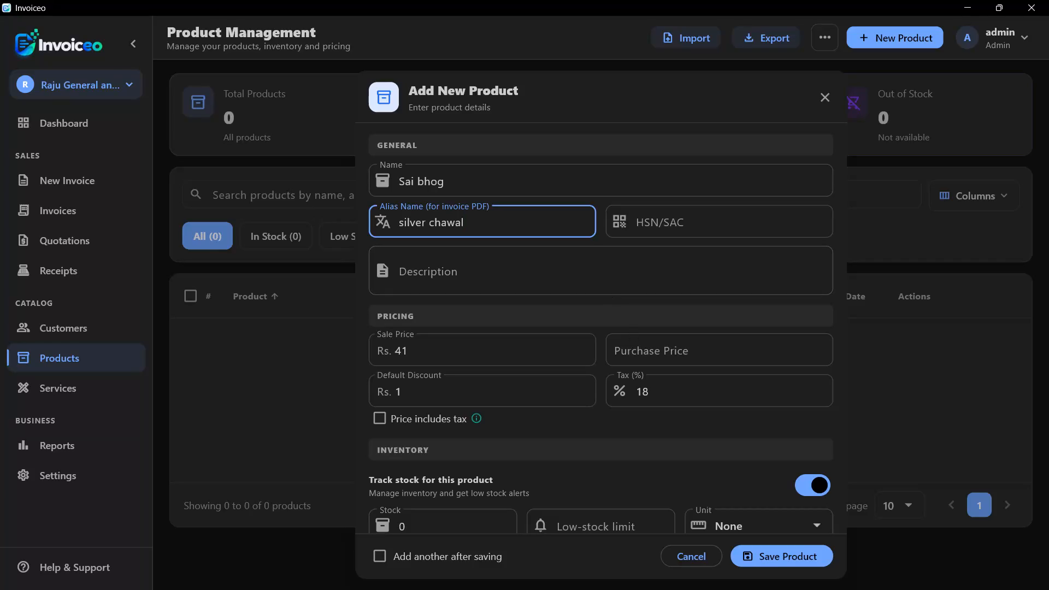
# Set the product's tax rate to 0%.
pyautogui.click(659, 393)
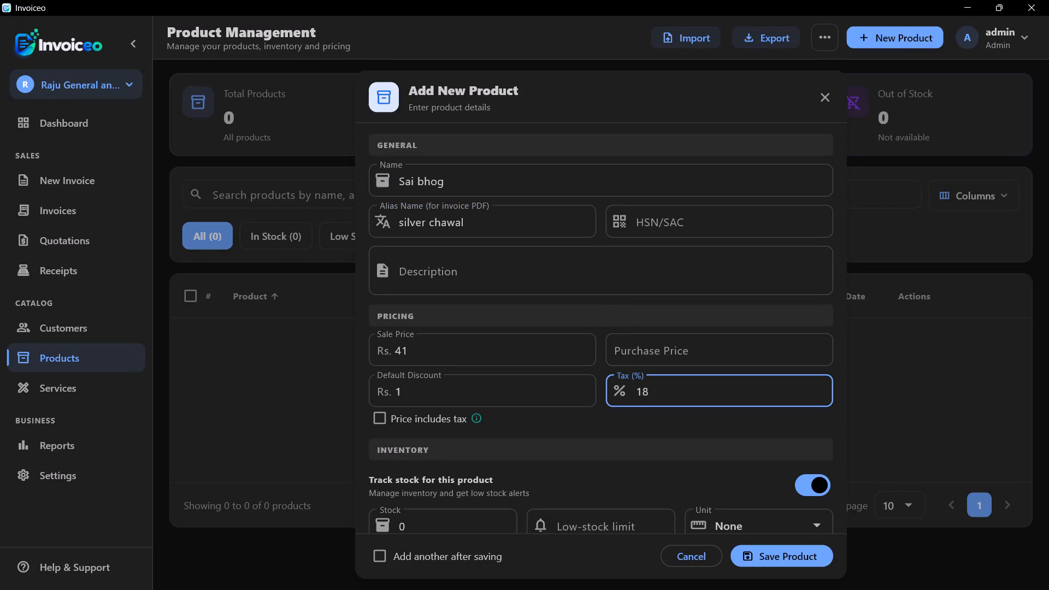
pyautogui.press('BackSpace')
pyautogui.press('BackSpace')
pyautogui.press('BackSpace')
pyautogui.press('0')
# Mark the product's price as including tax.
pyautogui.click(385, 418)
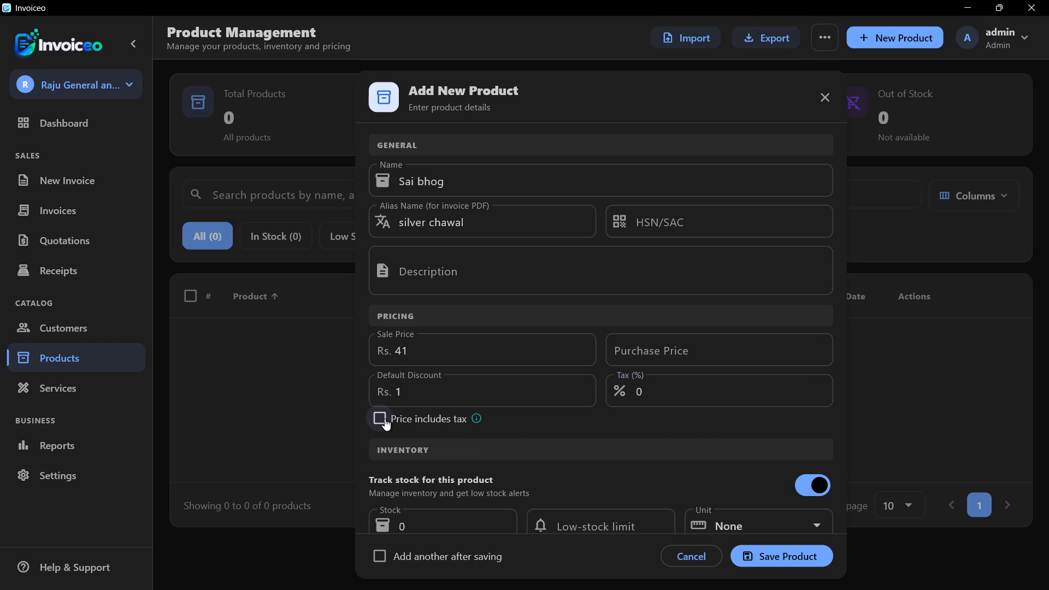
pyautogui.click(383, 418)
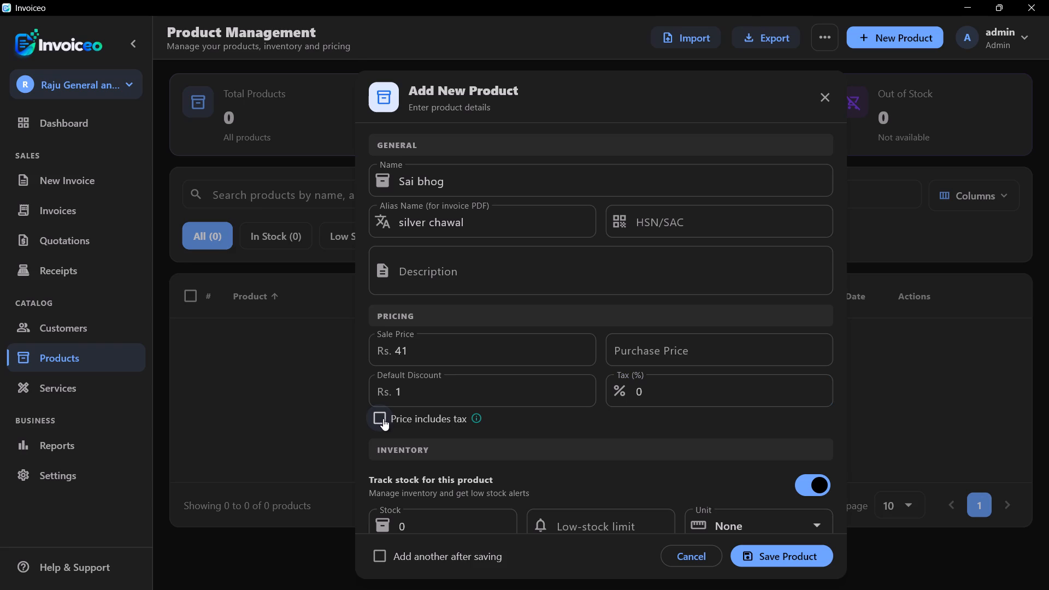
pyautogui.click(379, 418)
pyautogui.scroll(-1, 379, 418)
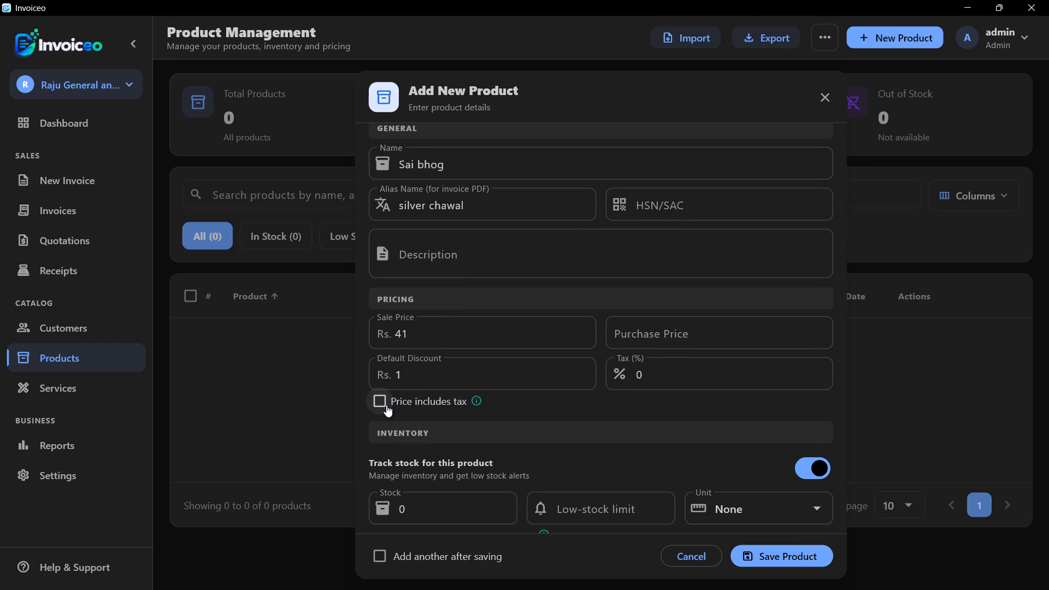
pyautogui.click(376, 401)
# Clear the default stock quantity and set the product's inventory unit to KG.
pyautogui.scroll(-2, 376, 401)
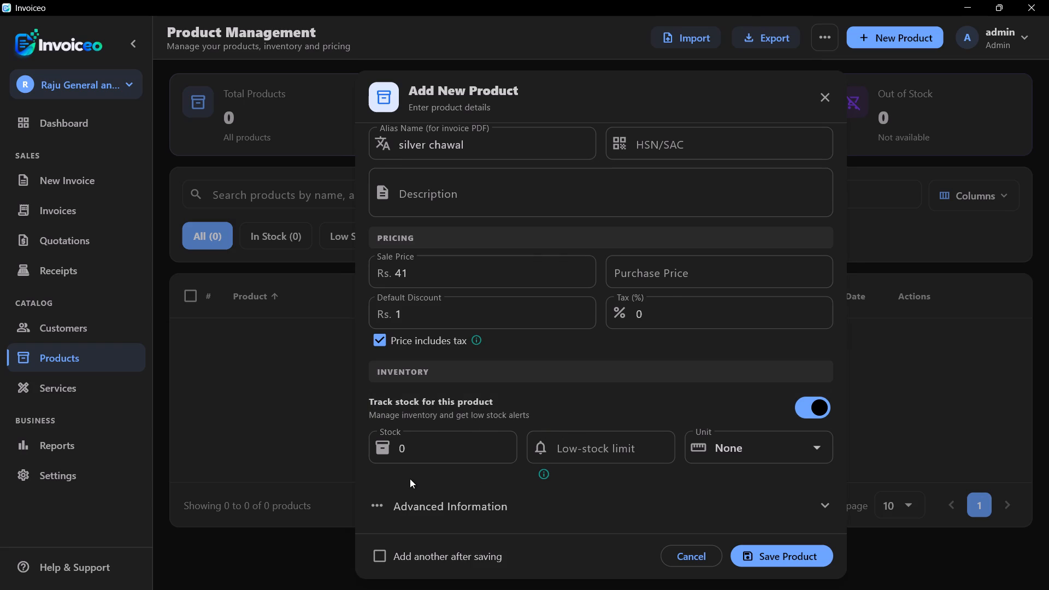
pyautogui.click(421, 442)
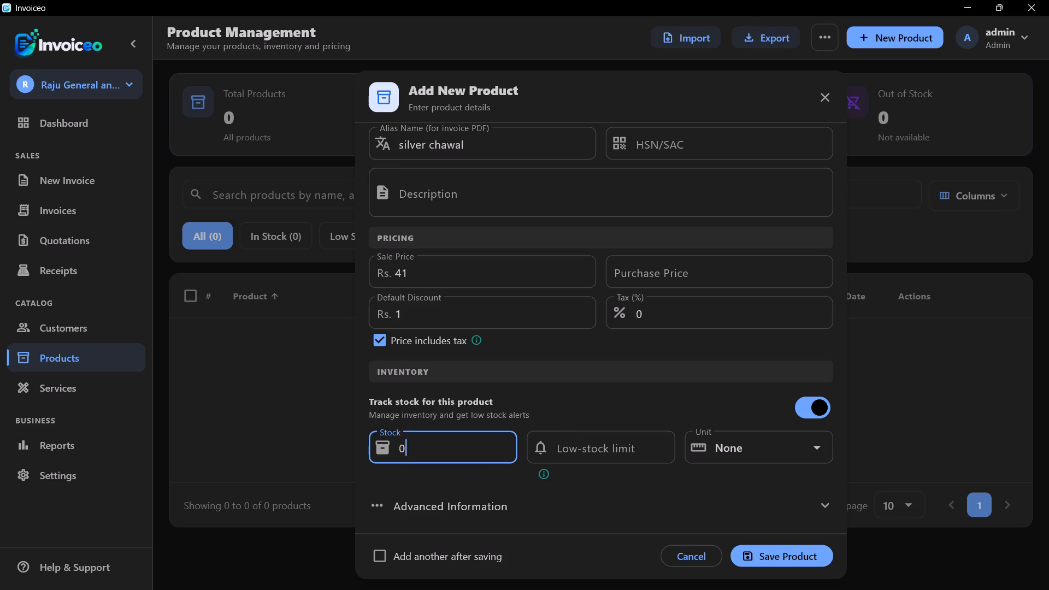
pyautogui.press('BackSpace')
pyautogui.click(742, 455)
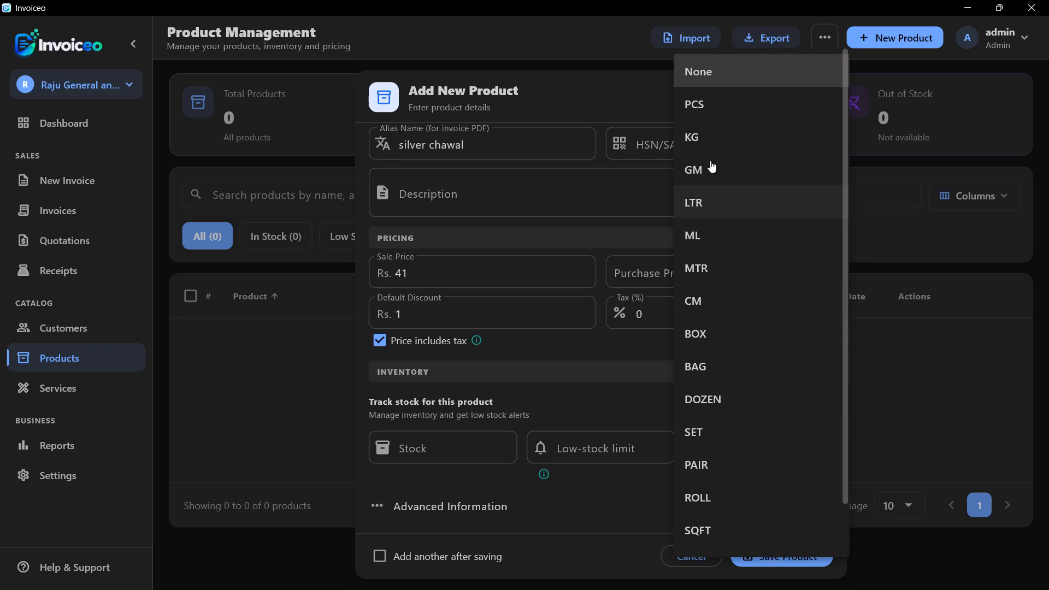
pyautogui.click(707, 147)
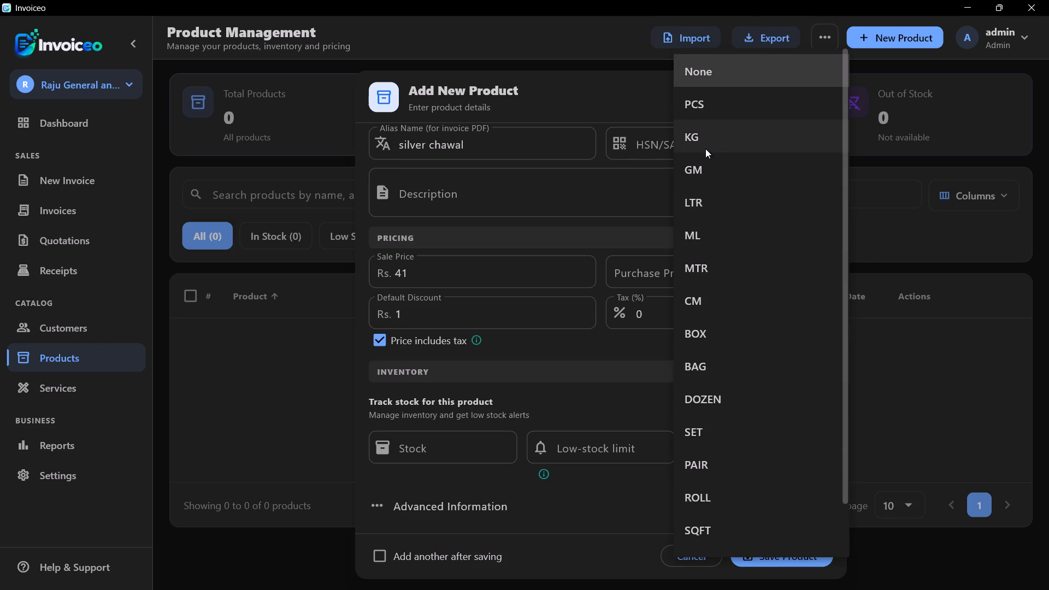
pyautogui.rightClick(705, 149)
pyautogui.click(688, 143)
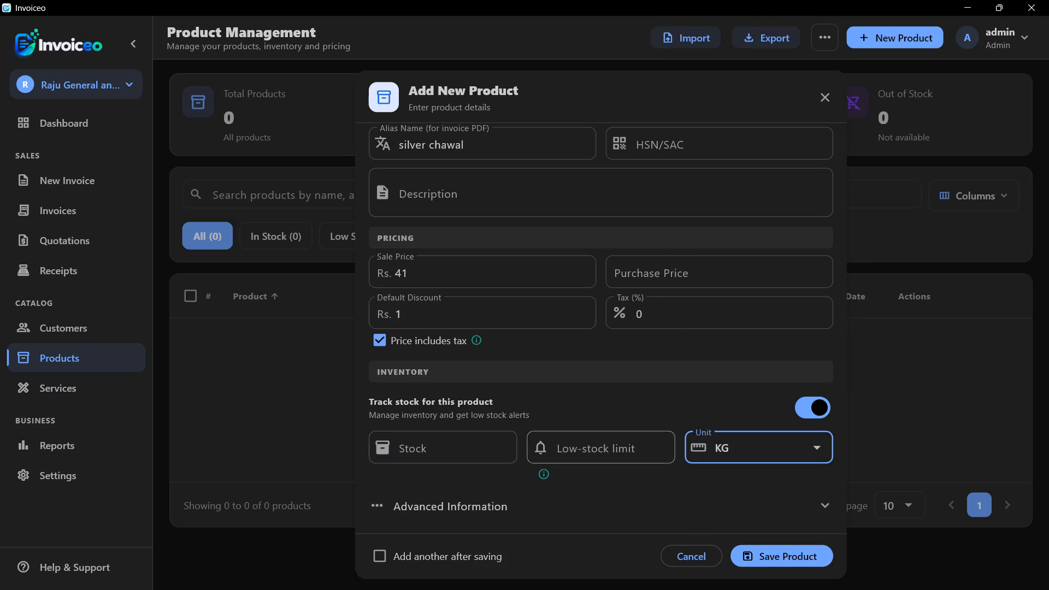
# Set the product's stock to 26 and its low-stock limit to 5.
pyautogui.click(473, 448)
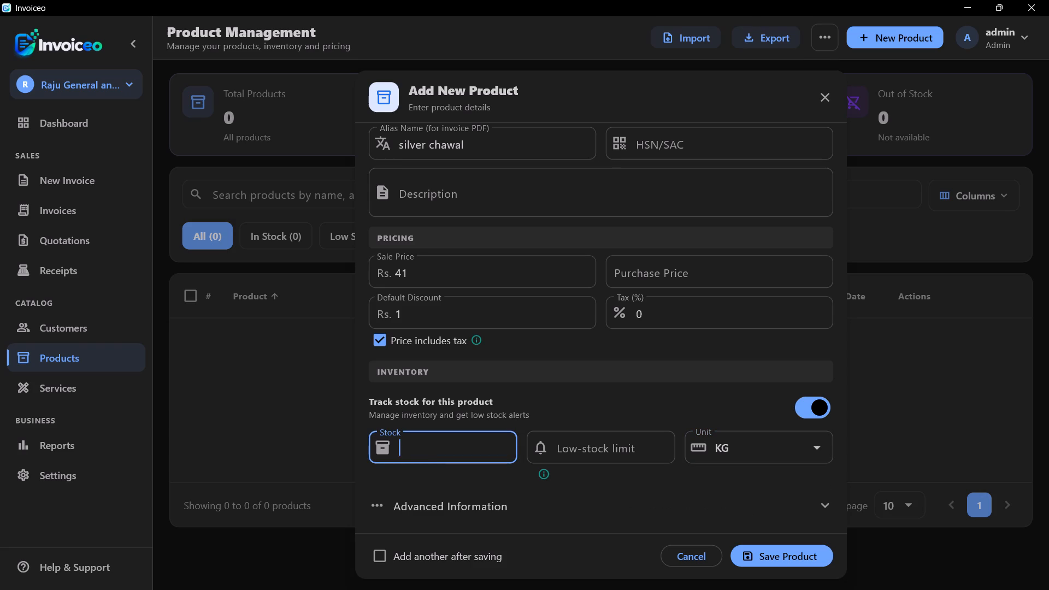
pyautogui.write('26')
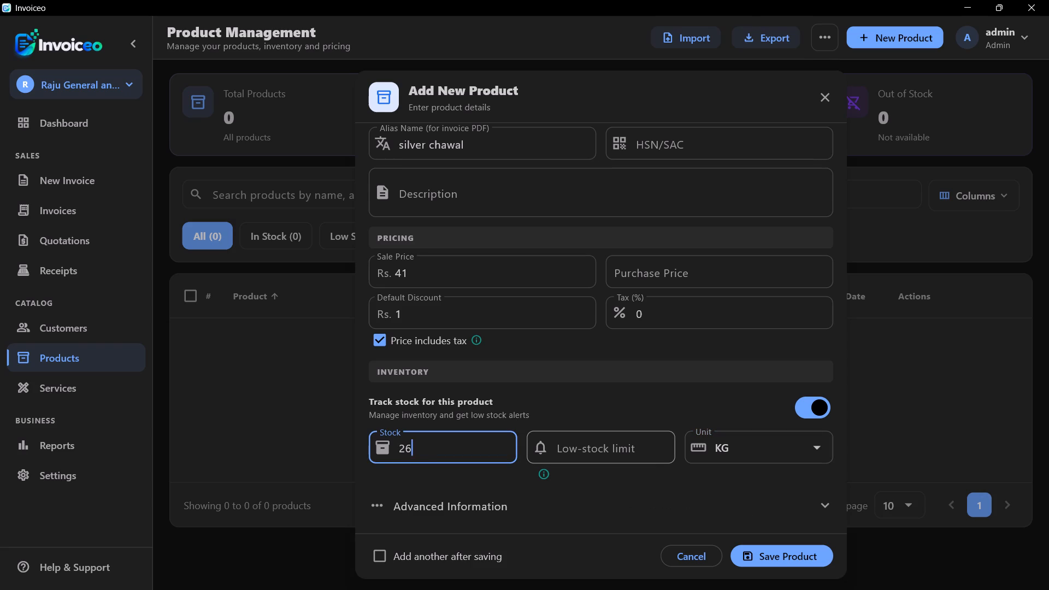
pyautogui.click(594, 460)
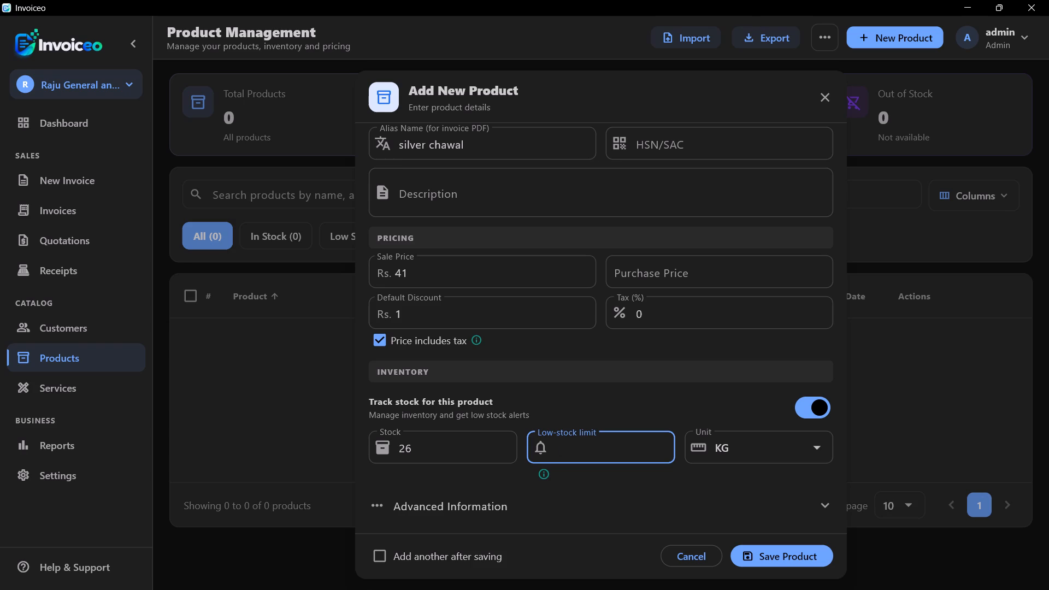
pyautogui.press('5')
# Expand the product's Advanced Information section and examine its optional fields, such as storage location, batch number and SKU code.
pyautogui.scroll(-2, 594, 460)
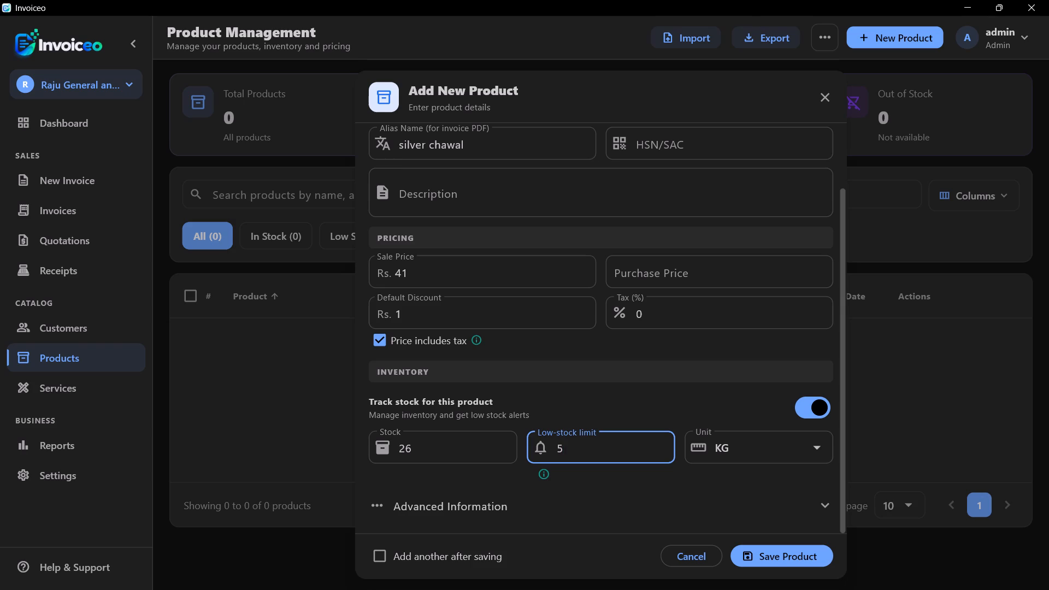
pyautogui.click(411, 515)
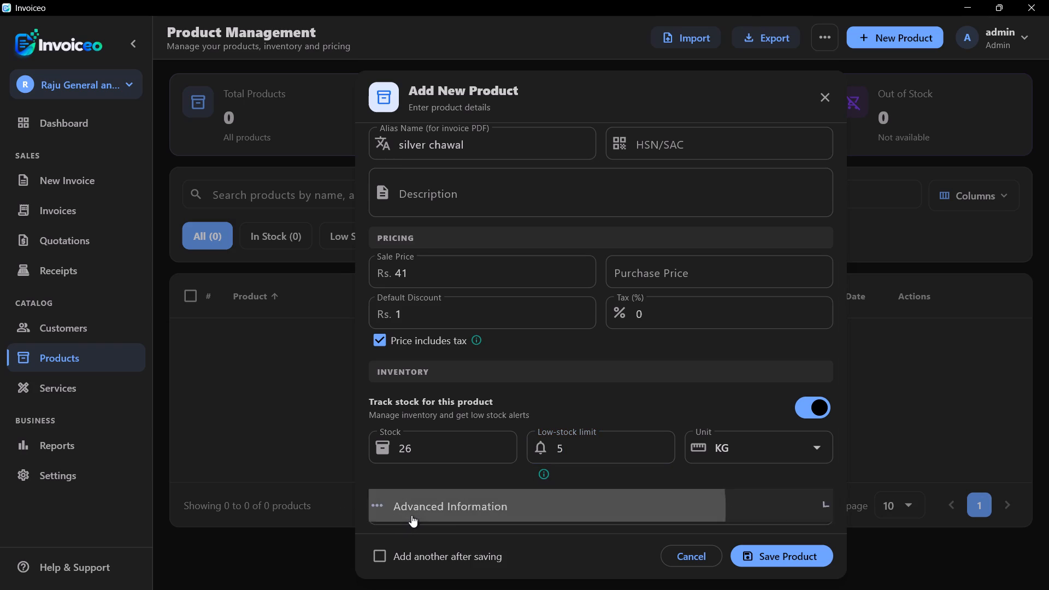
pyautogui.scroll(-3, 444, 488)
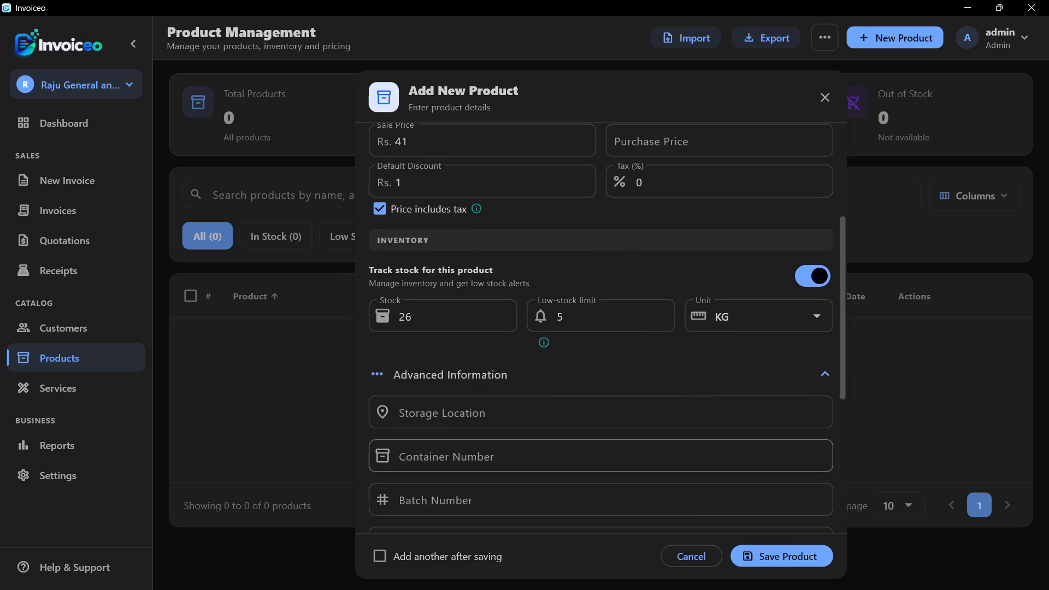
pyautogui.scroll(-1, 444, 488)
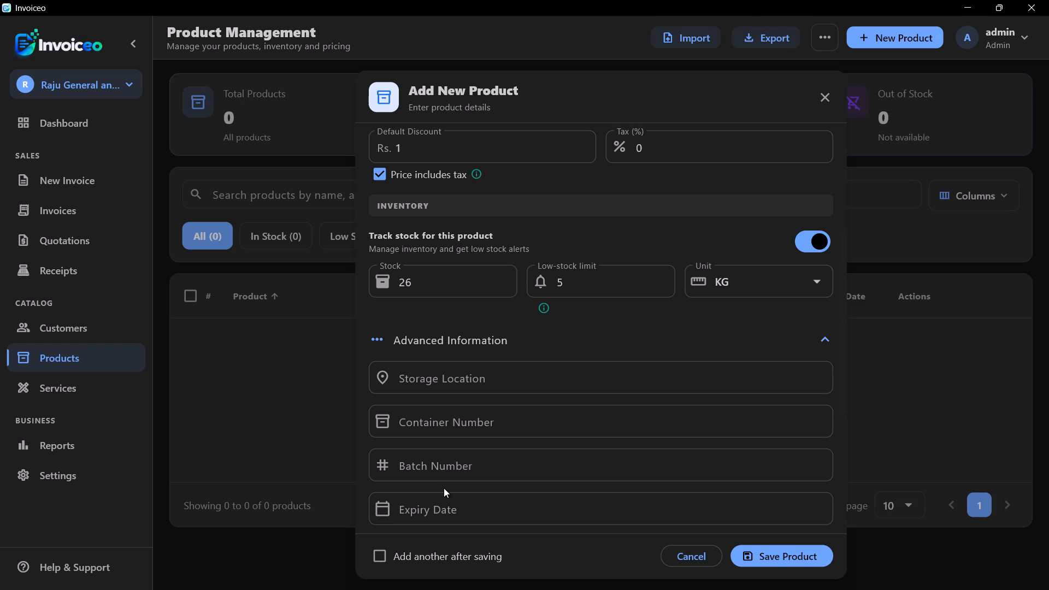
pyautogui.scroll(-4, 444, 488)
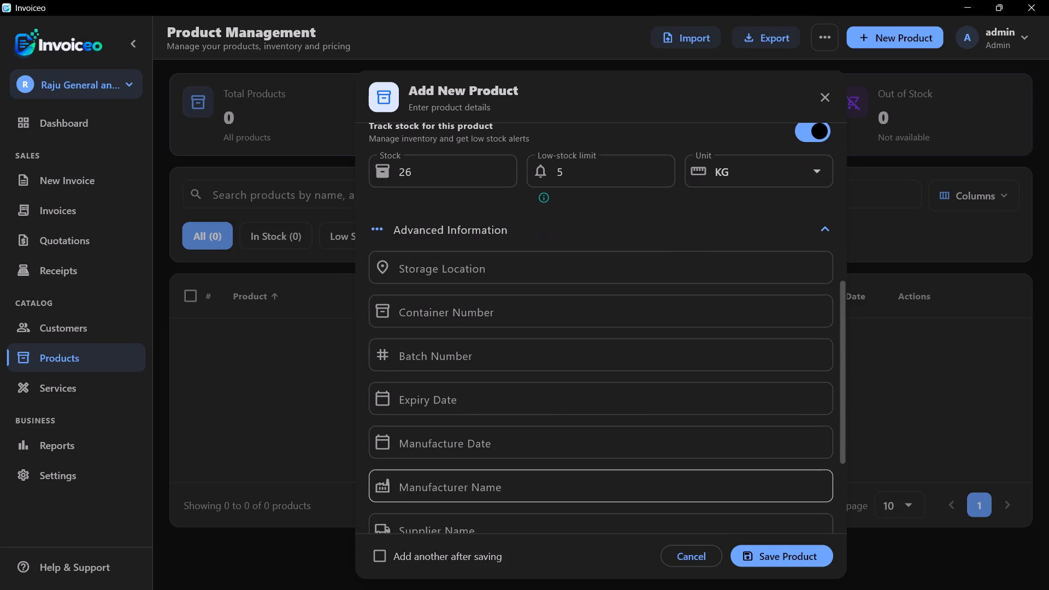
pyautogui.scroll(-4, 444, 488)
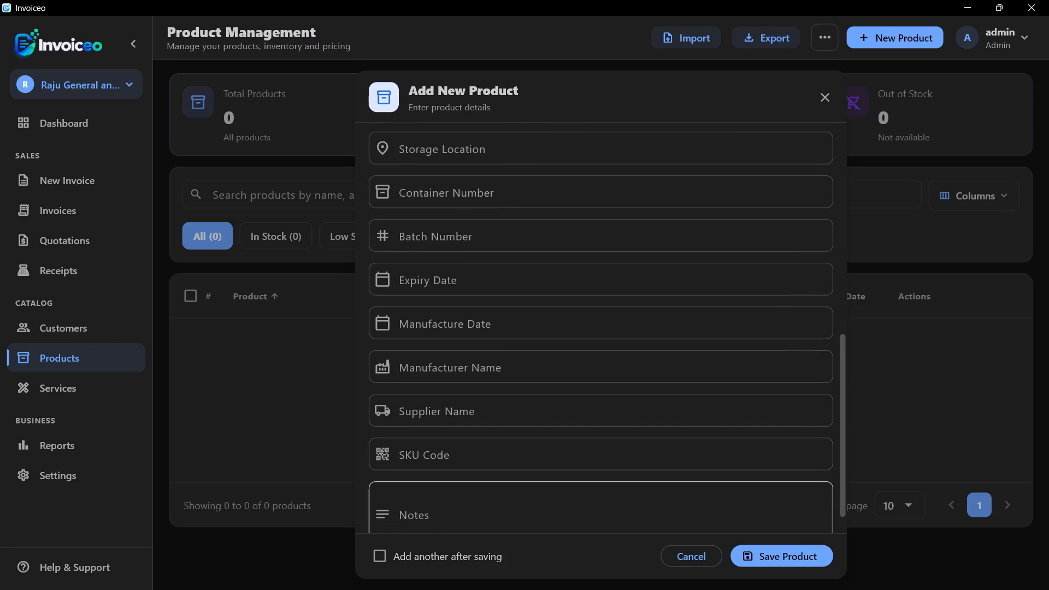
pyautogui.scroll(-3, 444, 488)
pyautogui.scroll(6, 444, 488)
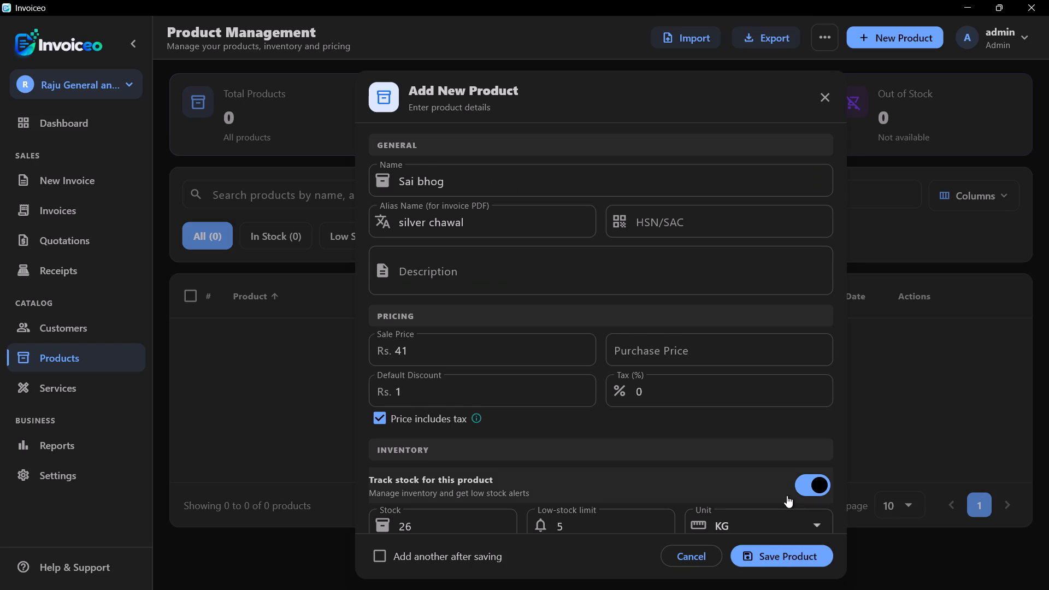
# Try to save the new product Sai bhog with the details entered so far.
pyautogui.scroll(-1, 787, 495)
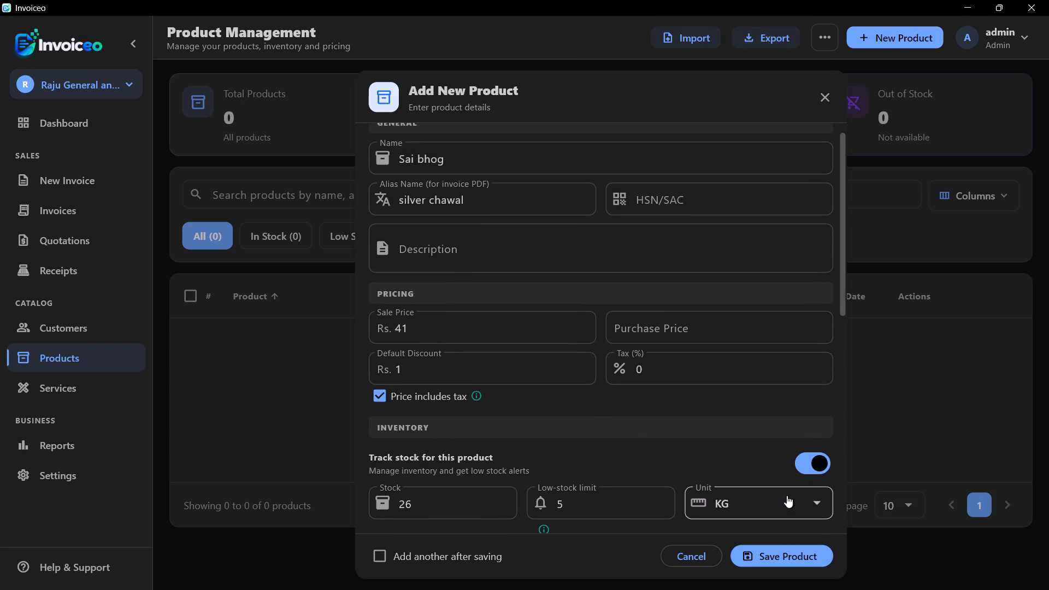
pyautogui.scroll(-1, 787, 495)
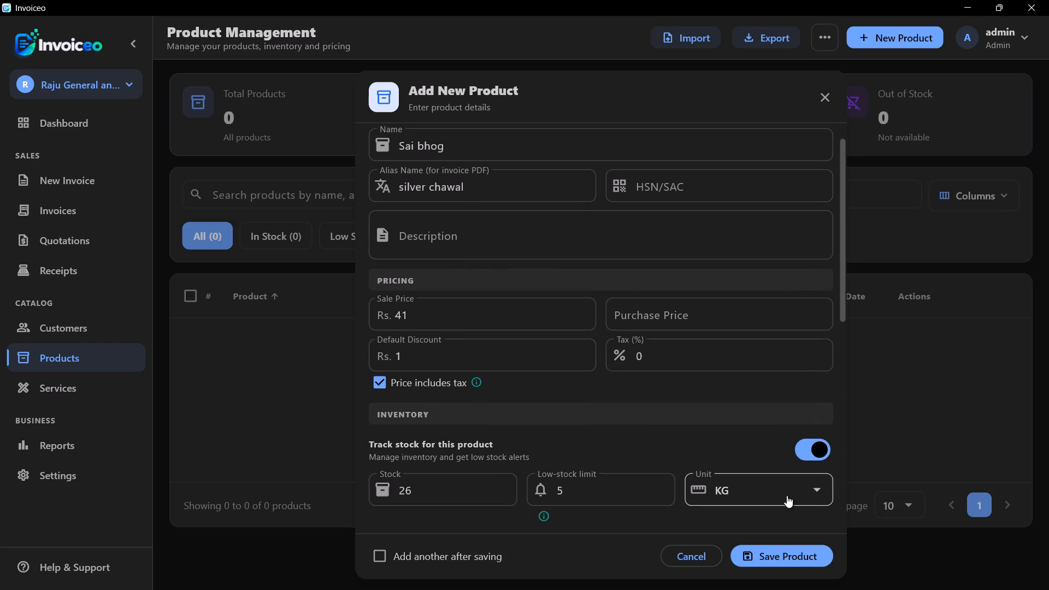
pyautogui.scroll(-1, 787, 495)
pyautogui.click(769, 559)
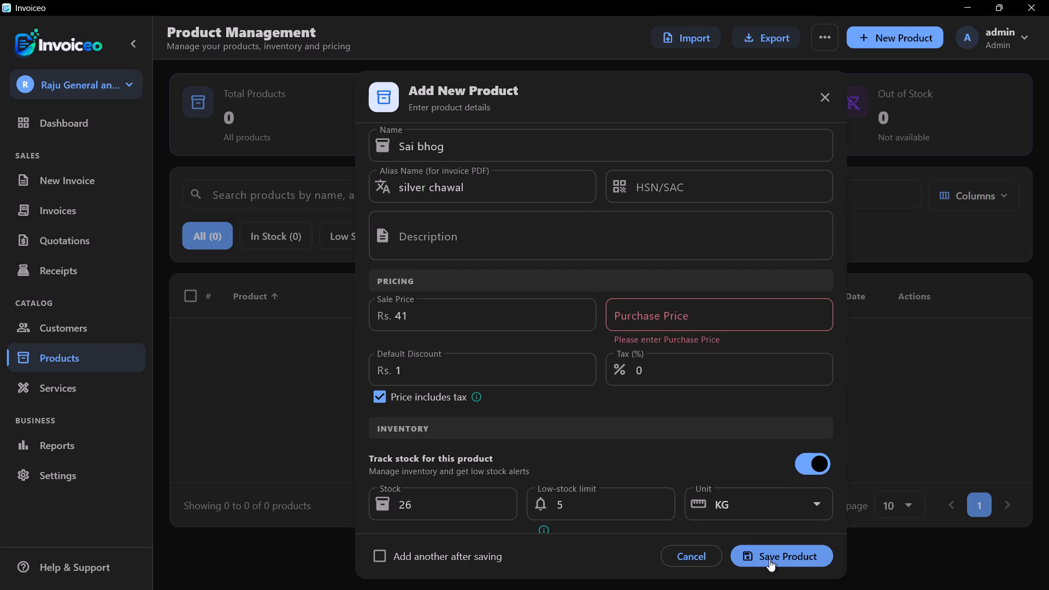
# Open the product's purchase price for entry.
pyautogui.click(681, 311)
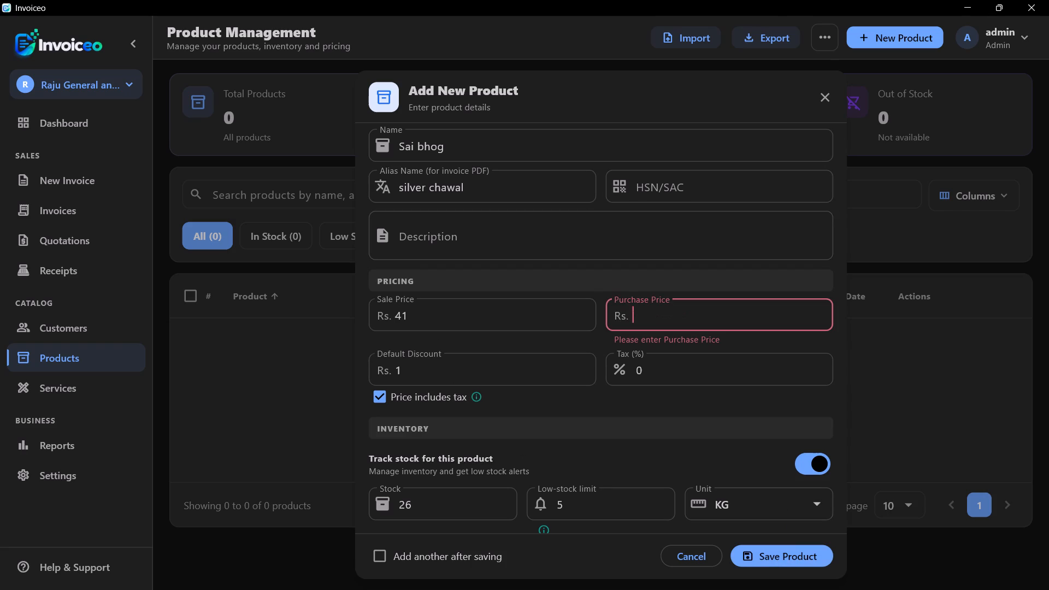
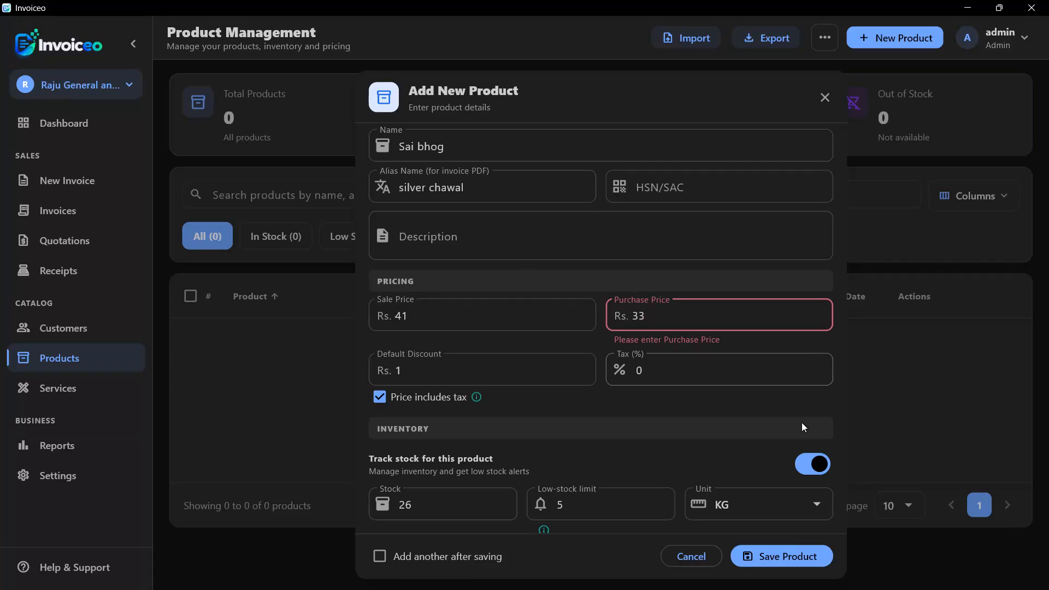
# Save the completed new product Sai bhog to the product catalog.
pyautogui.click(766, 554)
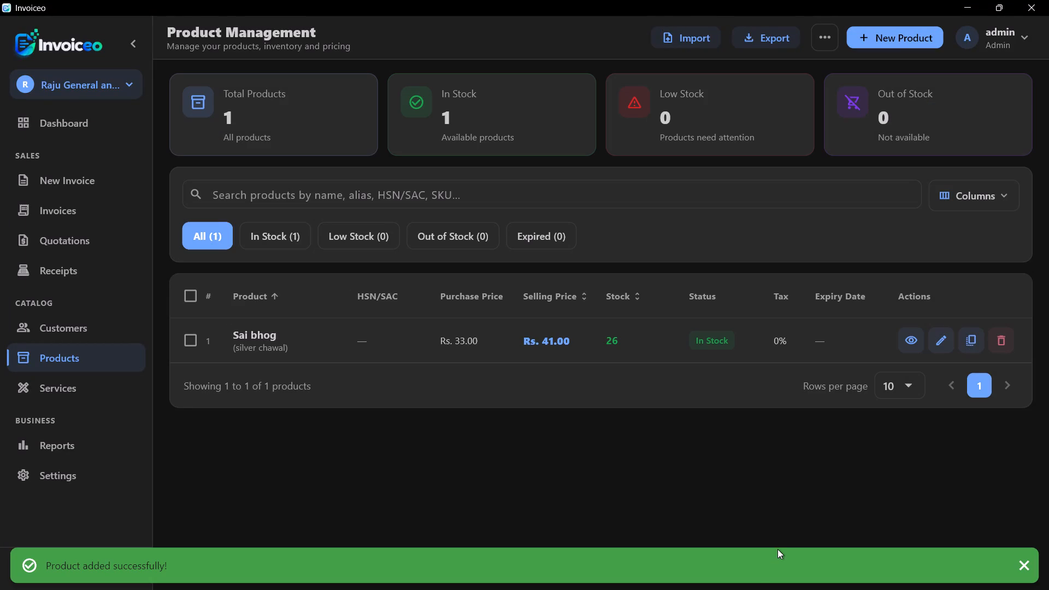
# Start another new product entry and open its name for entry.
pyautogui.click(878, 36)
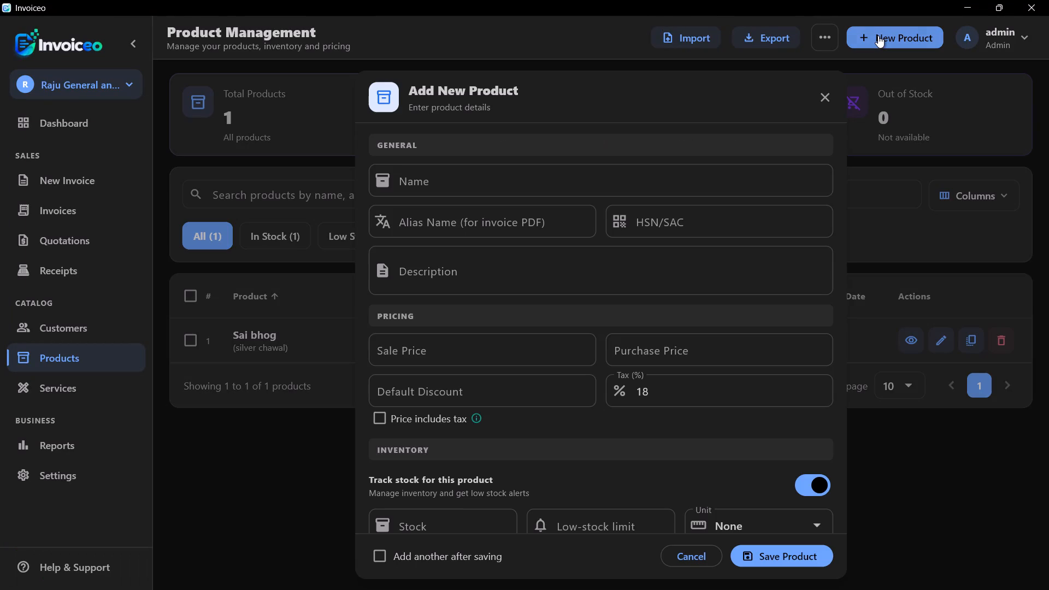
pyautogui.click(467, 188)
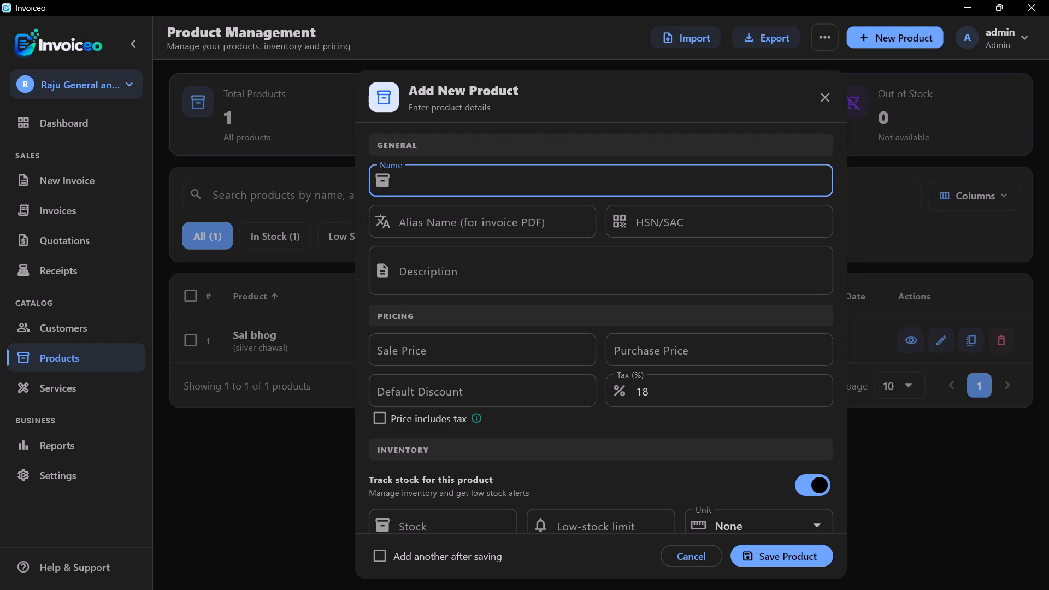
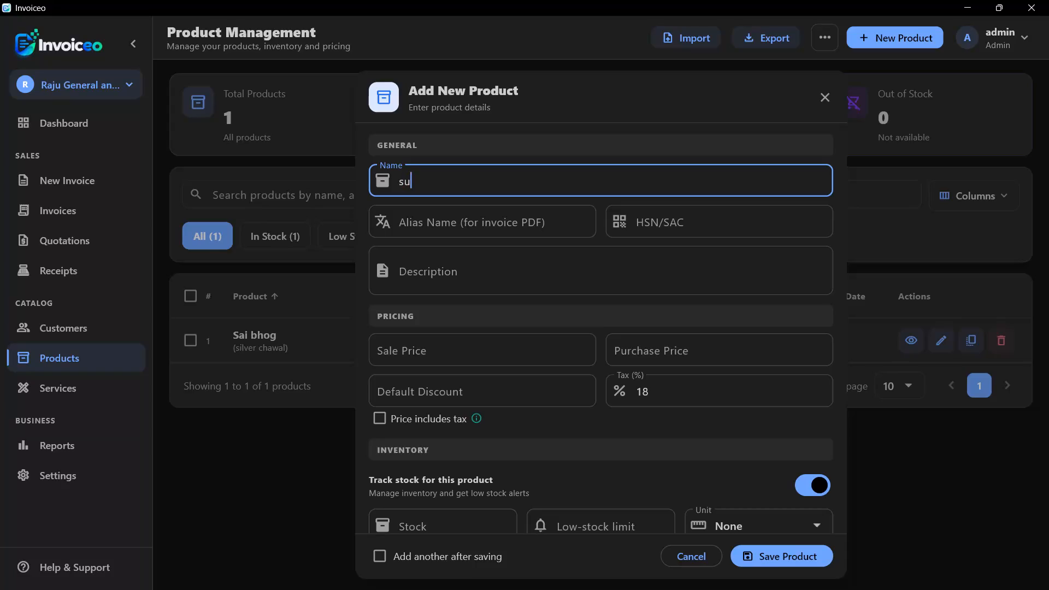
# Name the new product super gold and give it the invoice alias chawal.
pyautogui.write('per')
pyautogui.press('space')
pyautogui.write('gold')
pyautogui.press('space')
pyautogui.click(441, 215)
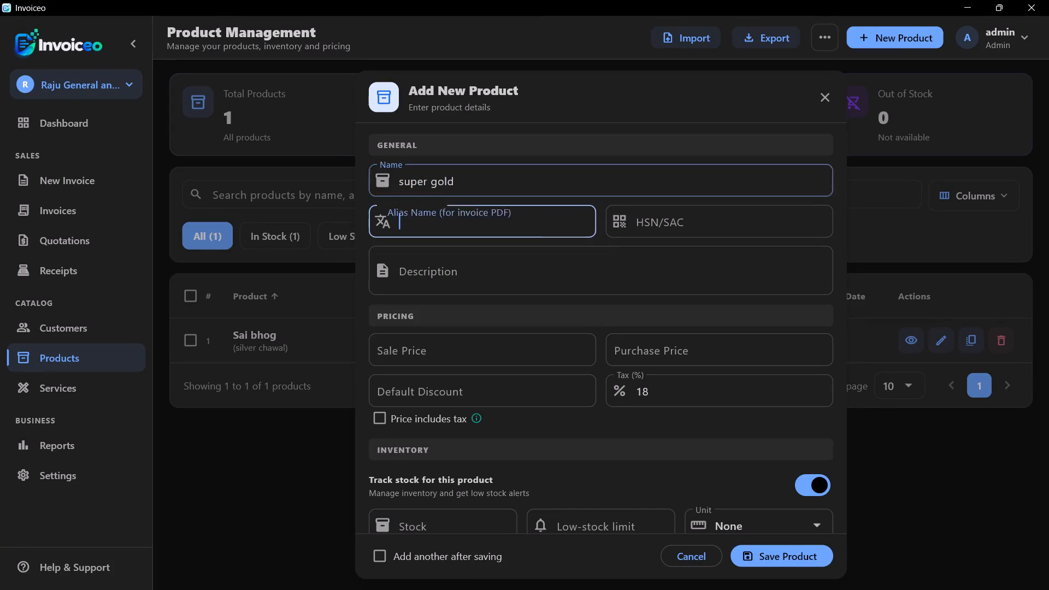
pyautogui.write('chawal')
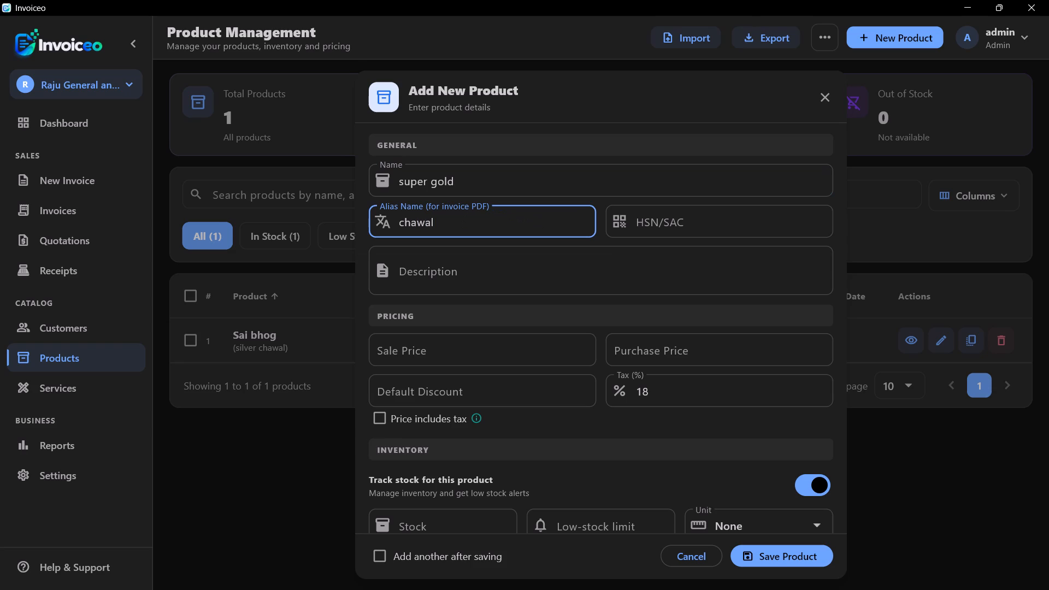
pyautogui.click(652, 229)
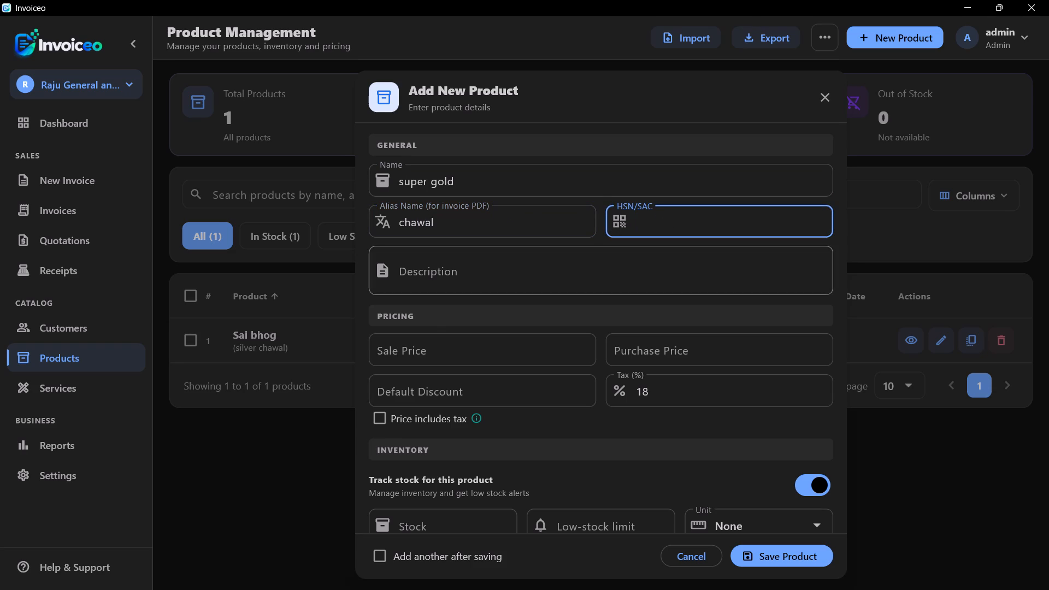
# Price super gold with a sale price of Rs. 45, a purchase price of Rs. 39 and a default discount of Rs. 1.
pyautogui.click(425, 349)
pyautogui.write('44')
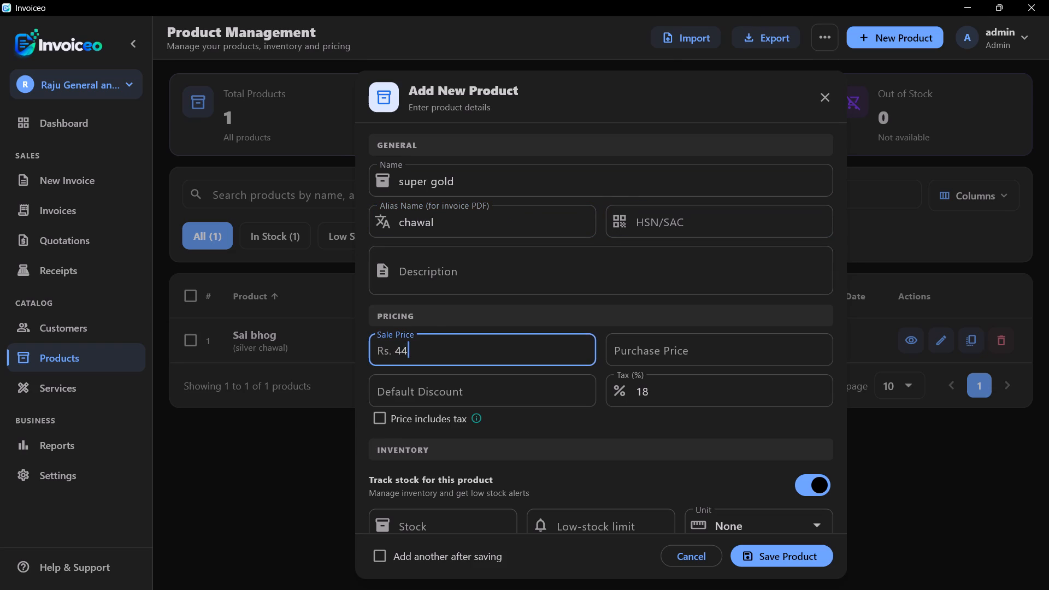
pyautogui.click(673, 349)
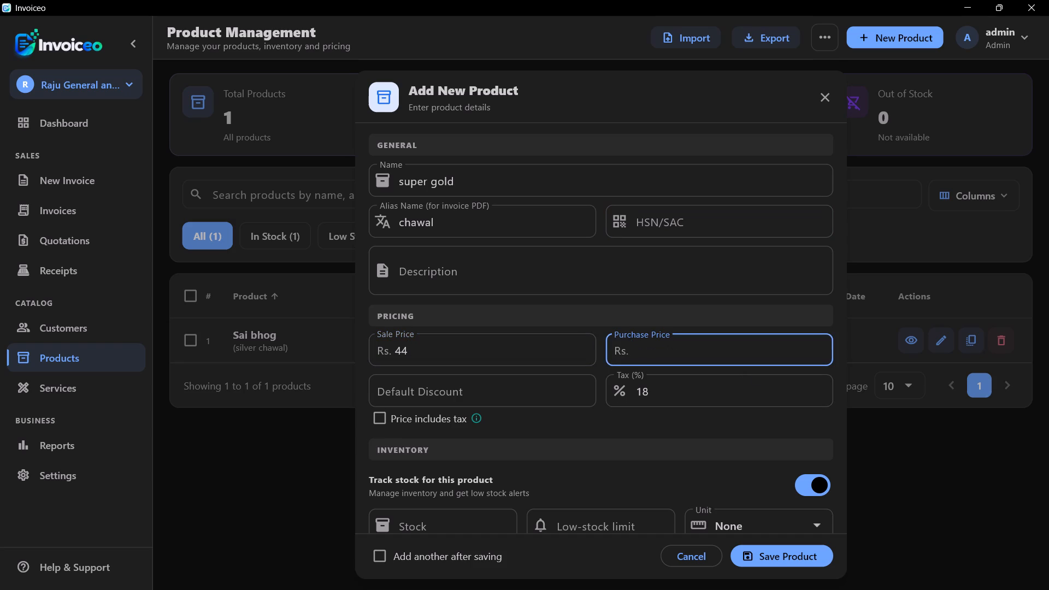
pyautogui.press('3')
pyautogui.press('9')
pyautogui.click(427, 352)
pyautogui.press('BackSpace')
pyautogui.press('5')
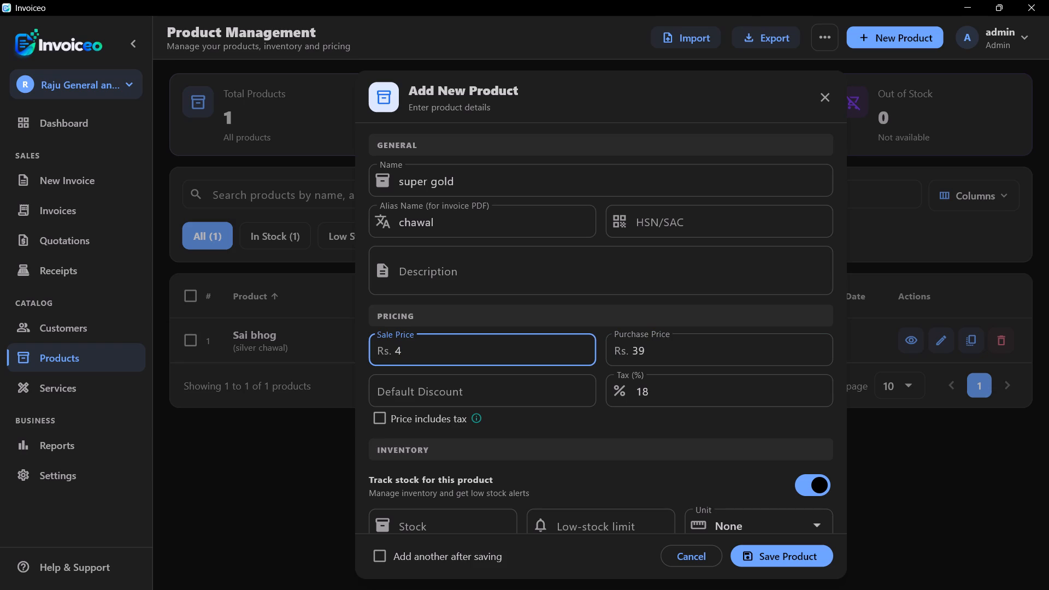
pyautogui.click(411, 397)
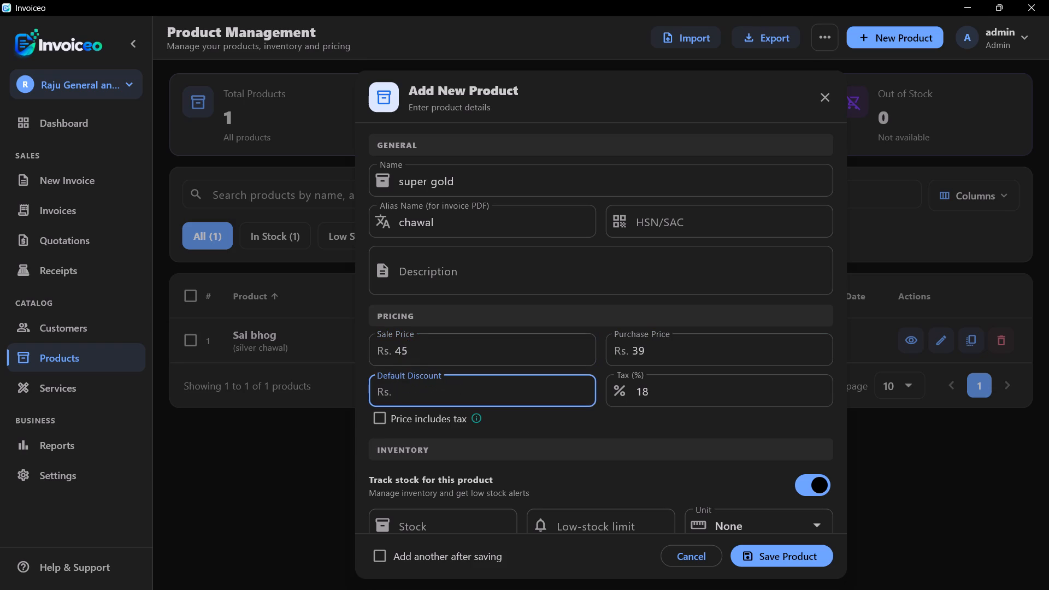
pyautogui.press('1')
# Set the tax of super gold to 0% and mark its price as including tax.
pyautogui.click(665, 392)
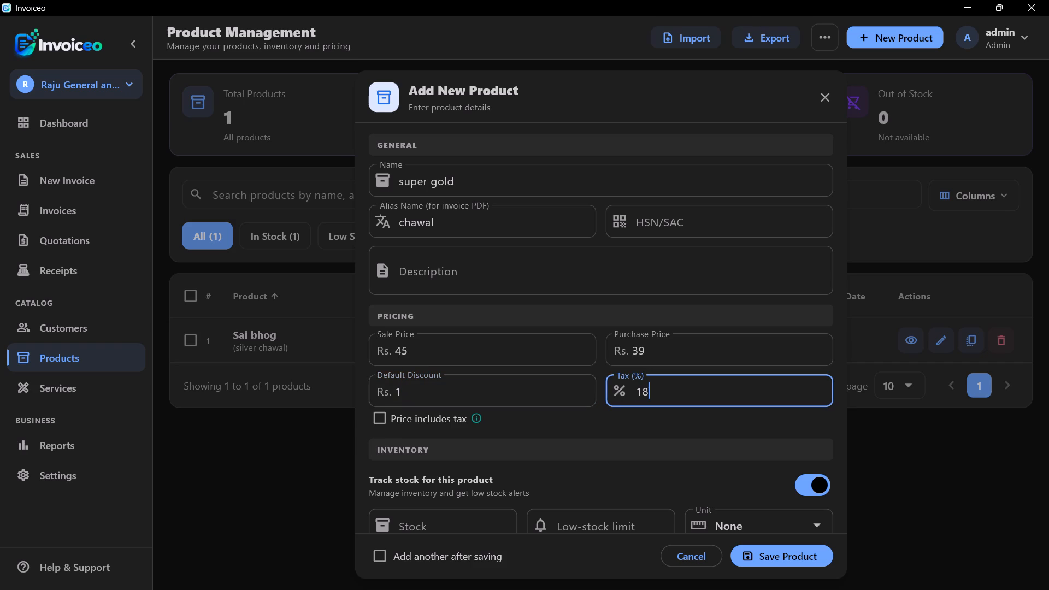
pyautogui.press('BackSpace')
pyautogui.press('BackSpace')
pyautogui.press('0')
pyautogui.scroll(-1, 665, 392)
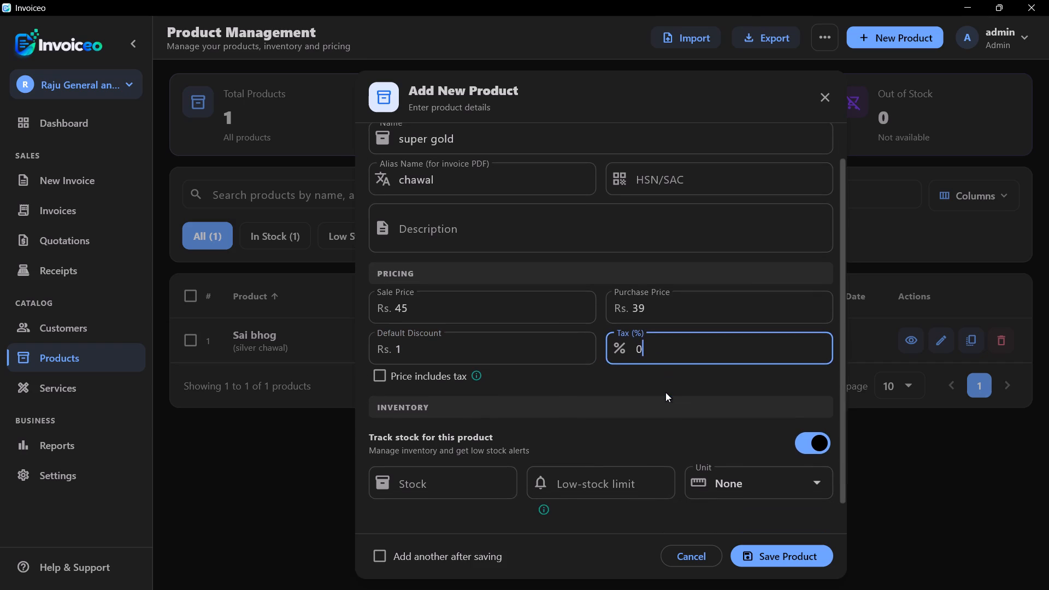
pyautogui.scroll(-1, 665, 392)
pyautogui.click(375, 377)
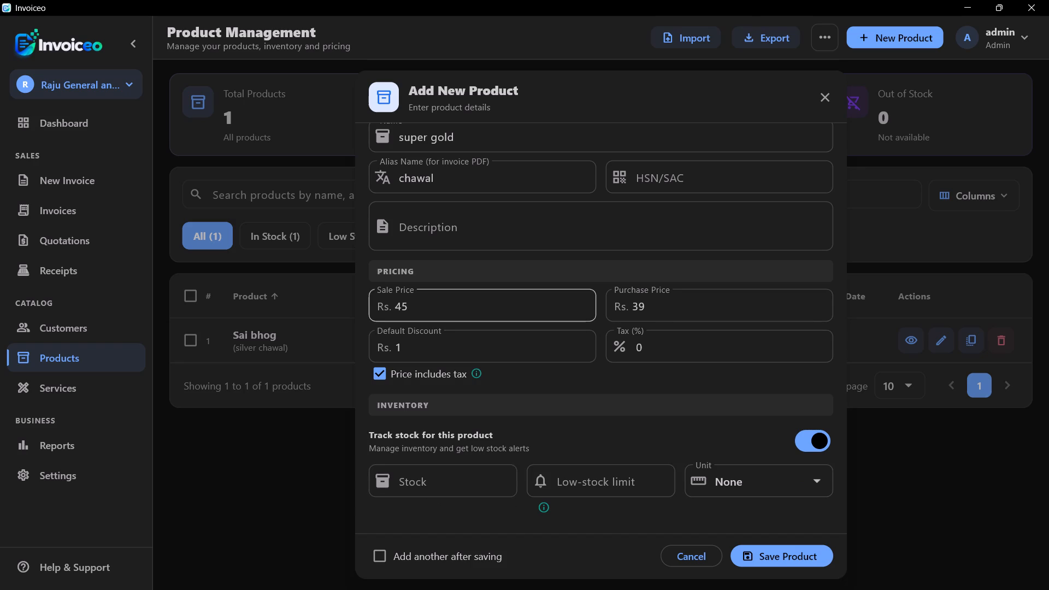
# Fill in the inventory of super gold with stock 26, low-stock limit 5 and unit KG.
pyautogui.scroll(-1, 586, 291)
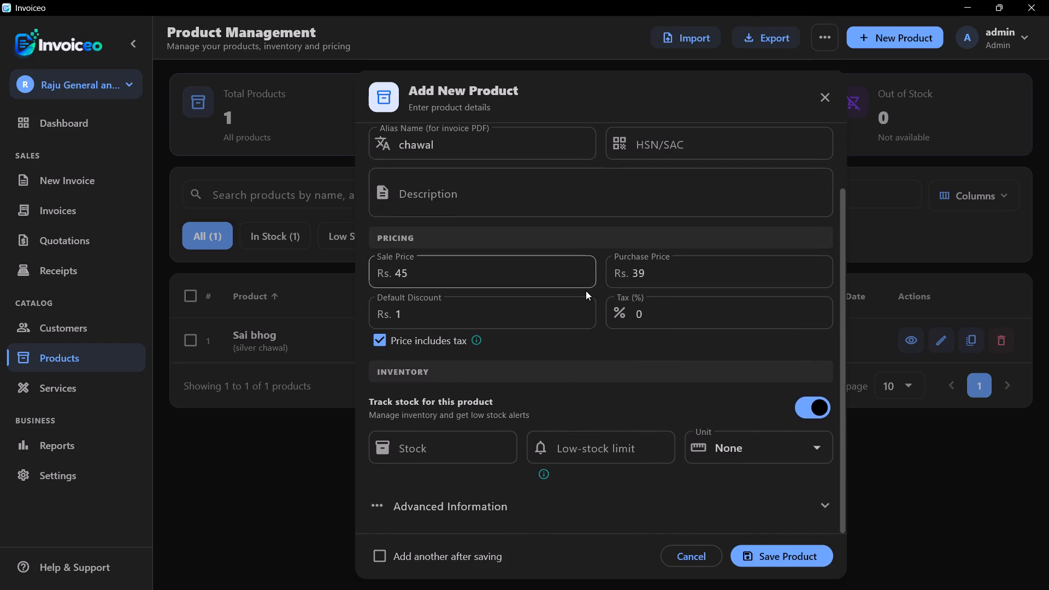
pyautogui.scroll(-1, 586, 291)
pyautogui.click(443, 444)
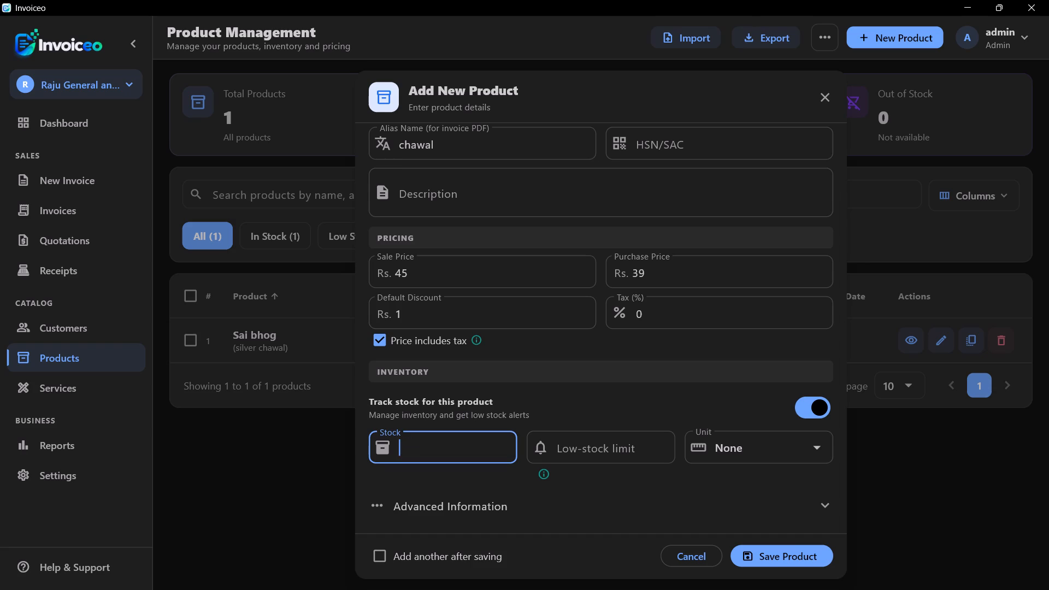
pyautogui.write('26')
pyautogui.click(632, 443)
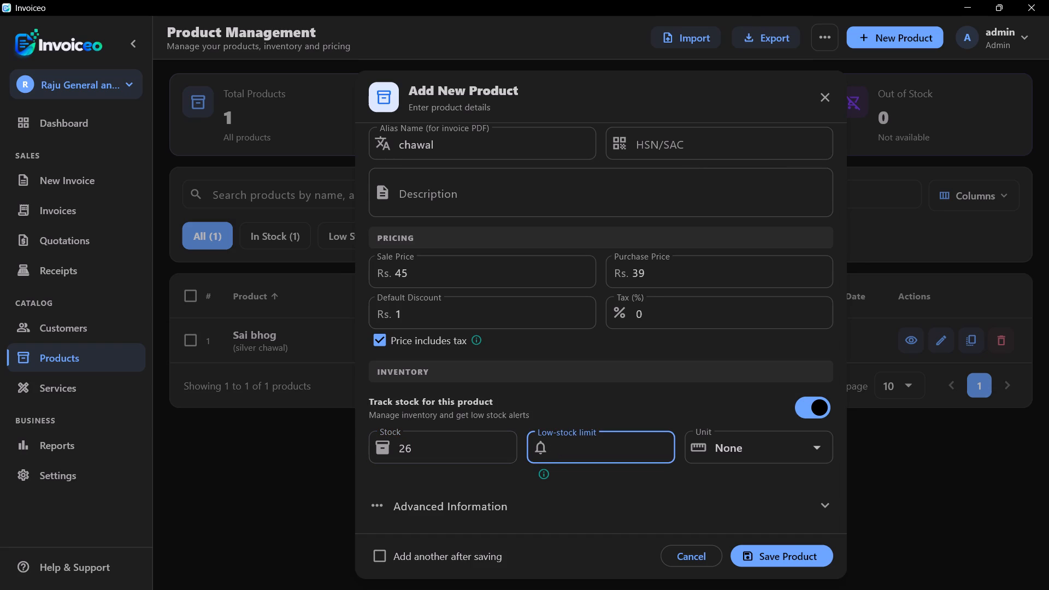
pyautogui.press('5')
pyautogui.click(719, 448)
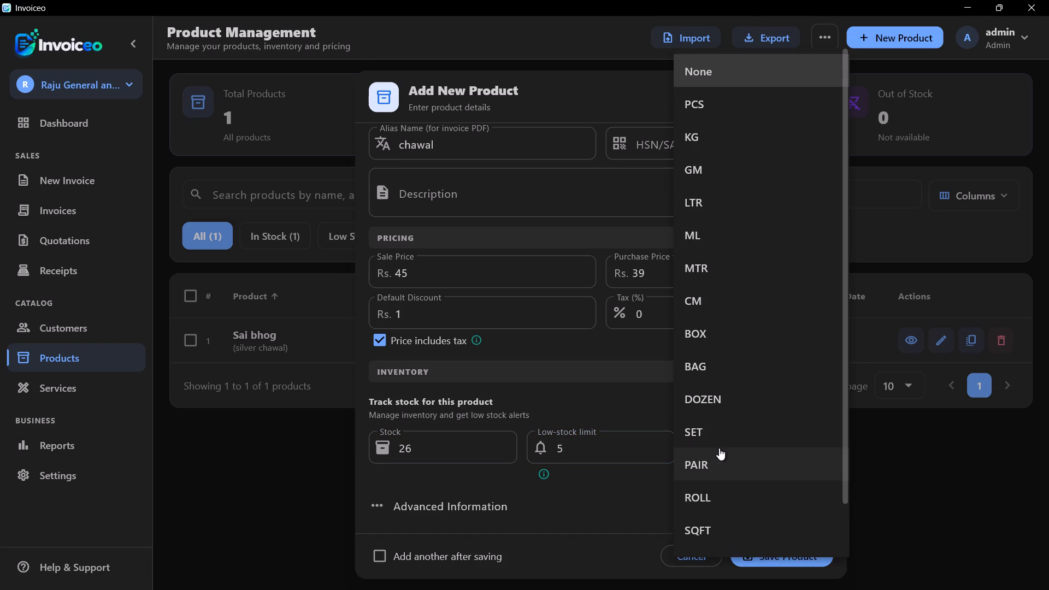
pyautogui.click(701, 139)
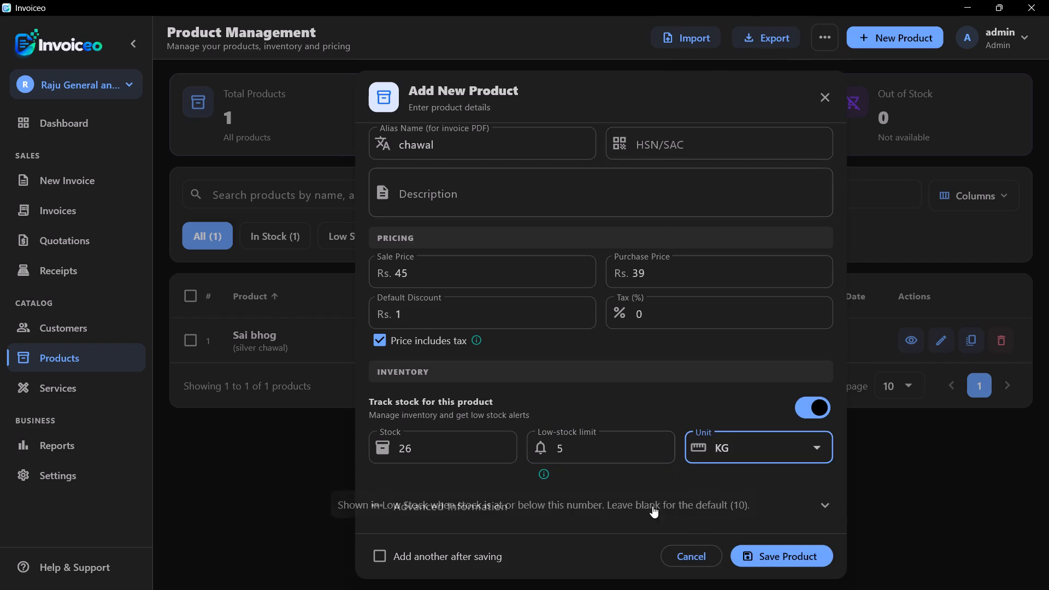
# Save the completed super gold product to the catalog.
pyautogui.scroll(-4, 683, 456)
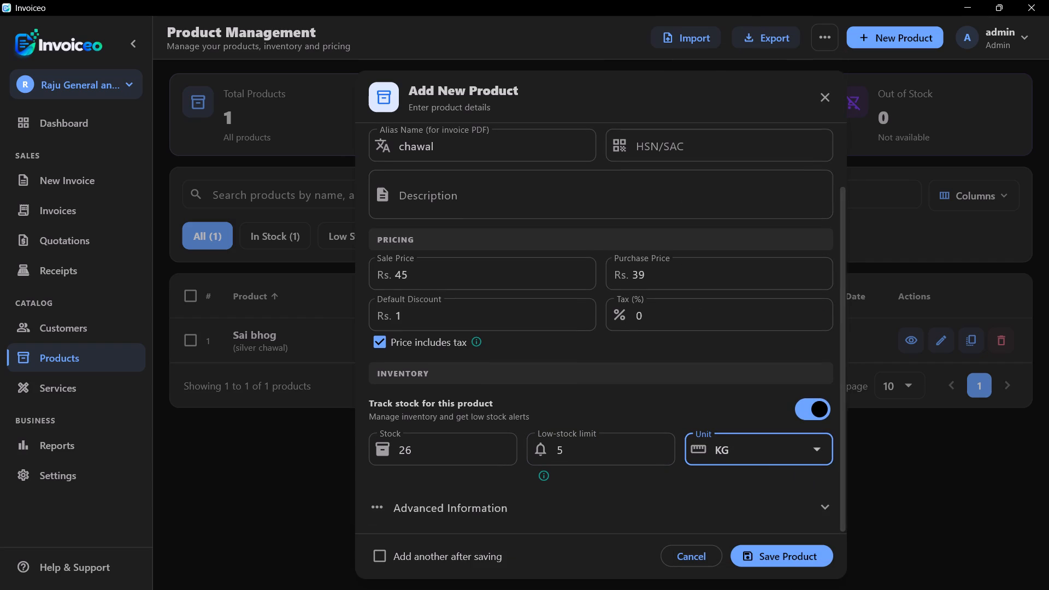
pyautogui.click(777, 550)
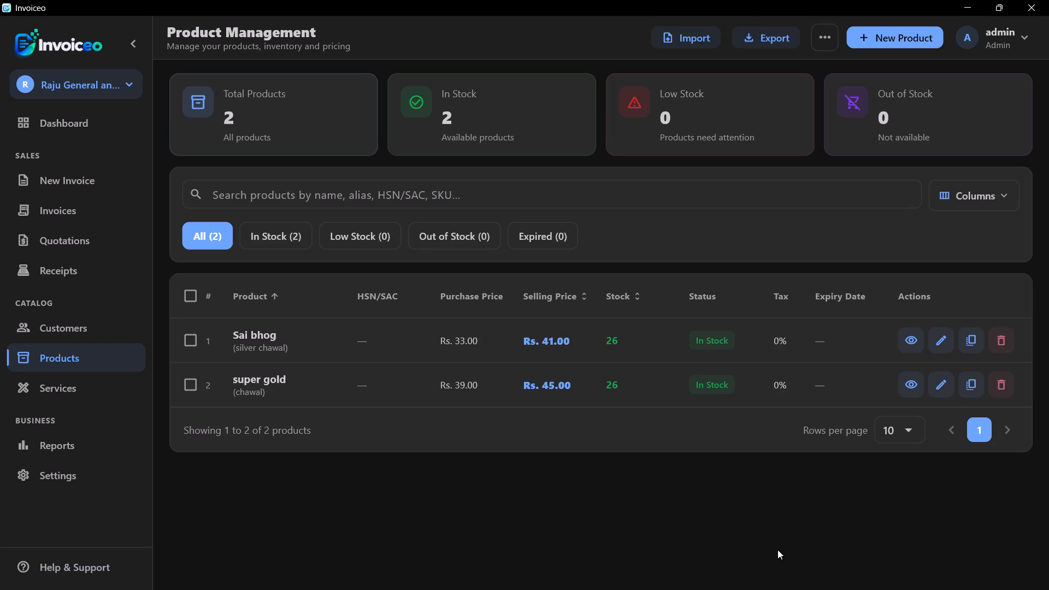
# Start another new product named Pragati chawal with the invoice alias chawal.
pyautogui.click(908, 37)
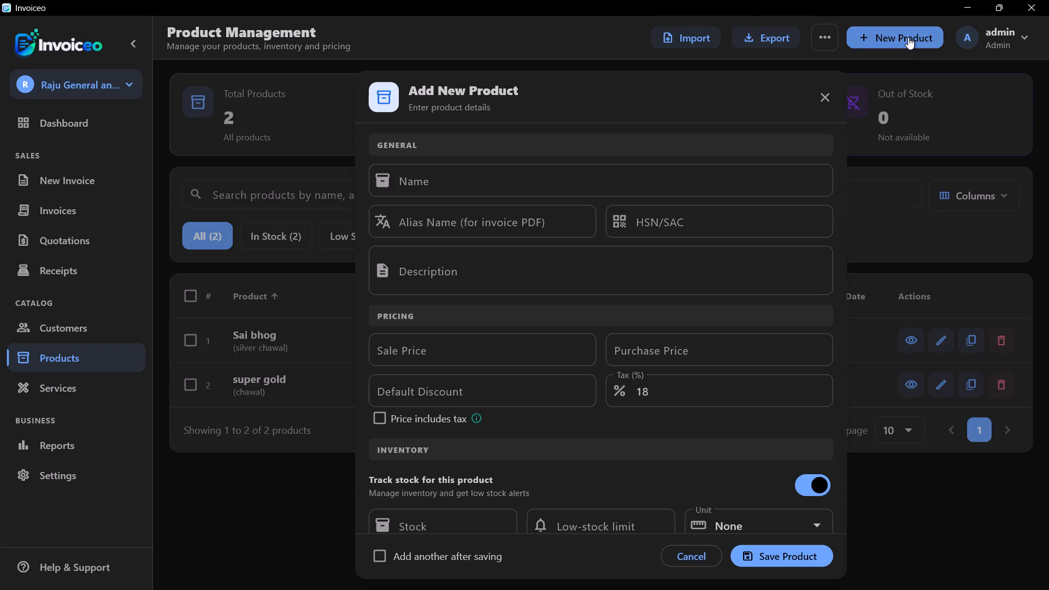
pyautogui.click(464, 181)
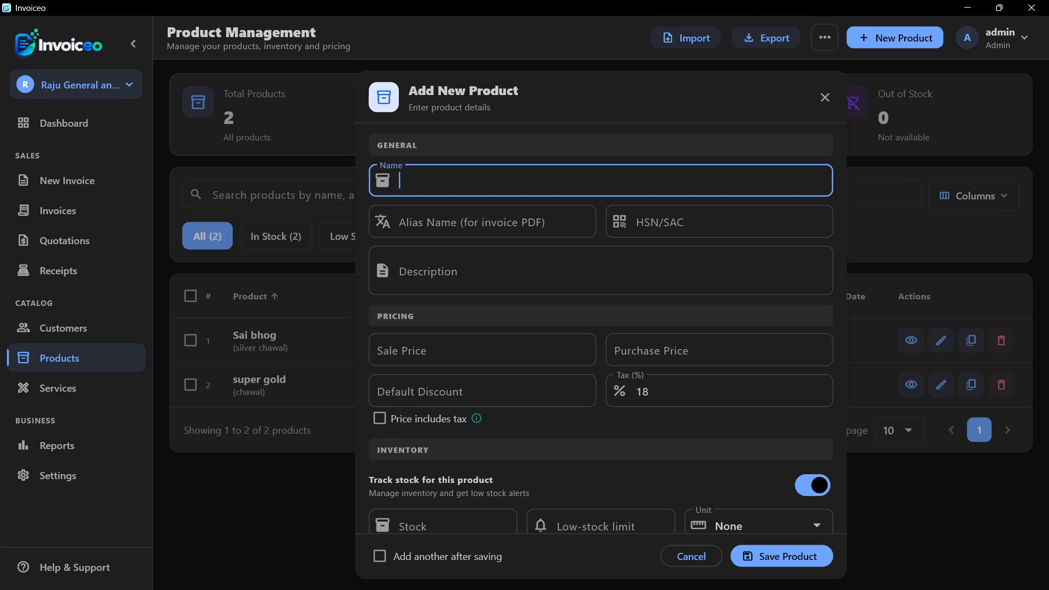
pyautogui.hotkey('shift', 'p')
pyautogui.write('ragati')
pyautogui.press('space')
pyautogui.write('chawal')
pyautogui.click(475, 222)
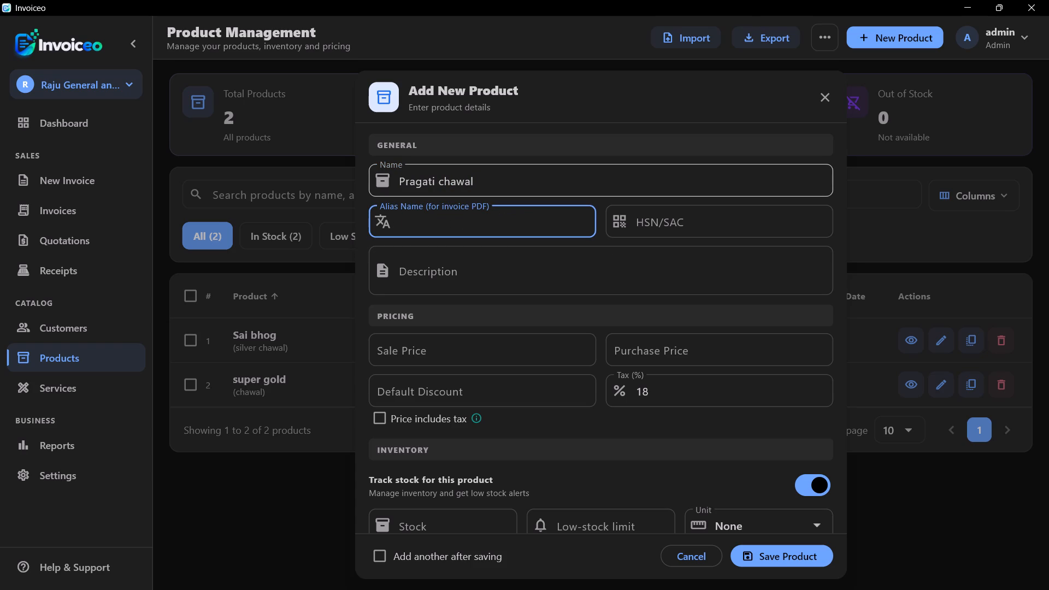
pyautogui.write('chawal')
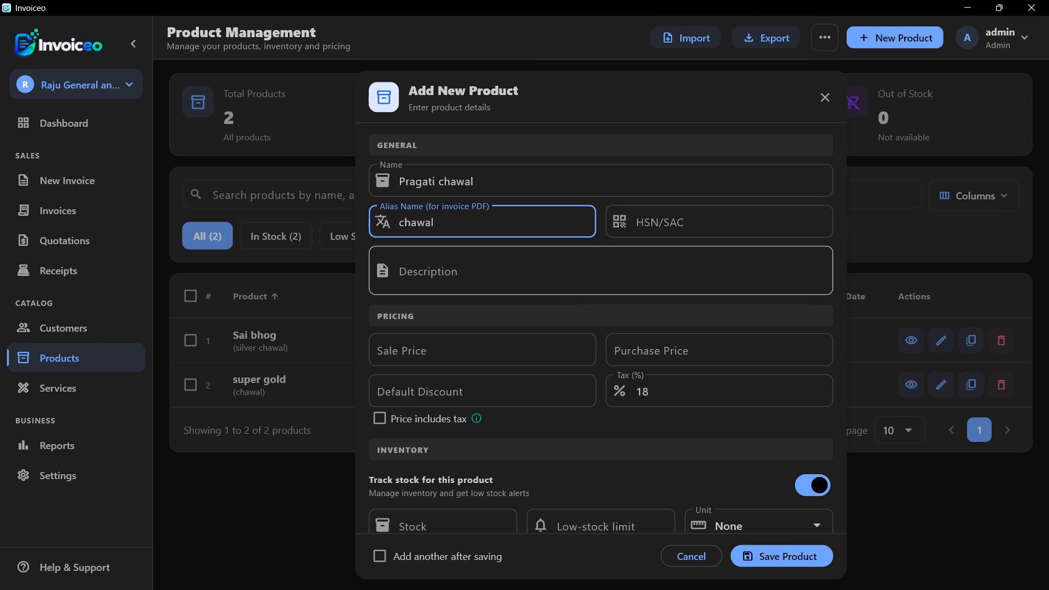
# Price Pragati chawal with a sale price of Rs. 59, default discount of Rs. 1 and purchase price of Rs. 54.
pyautogui.click(486, 351)
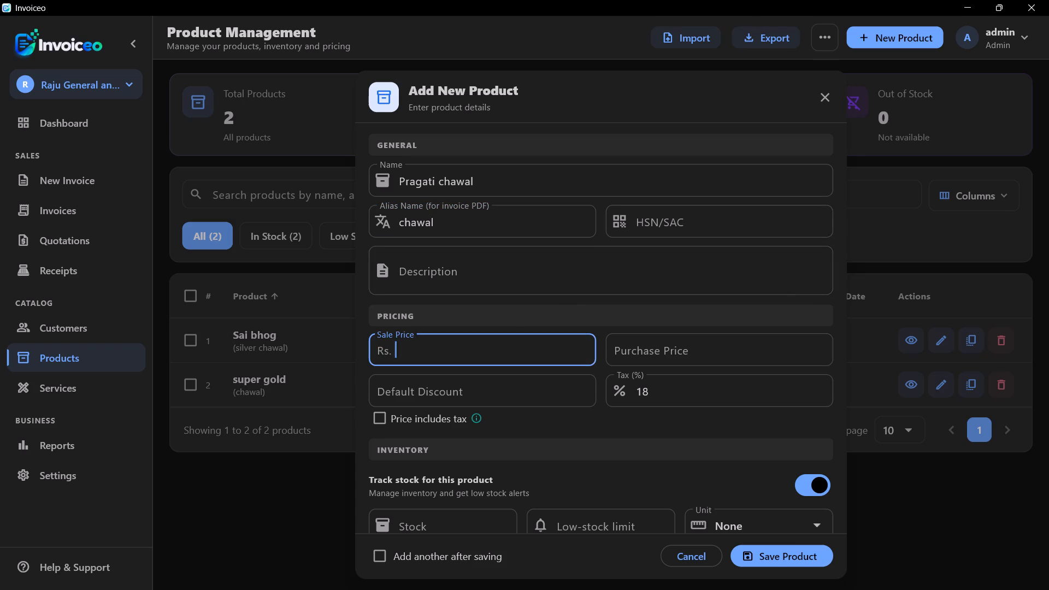
pyautogui.press('5')
pyautogui.press('9')
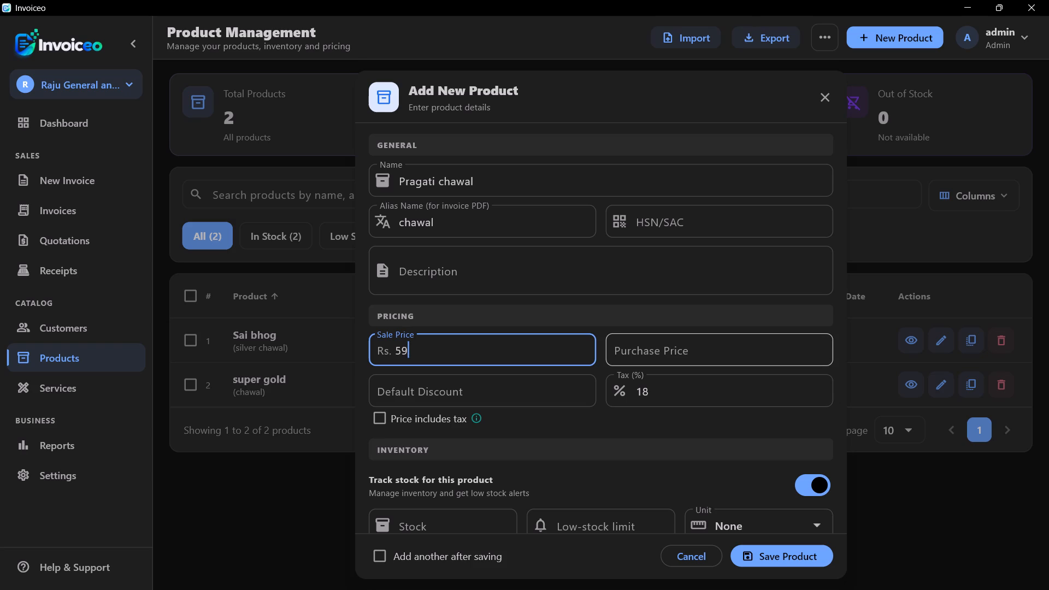
pyautogui.click(461, 399)
pyautogui.press('1')
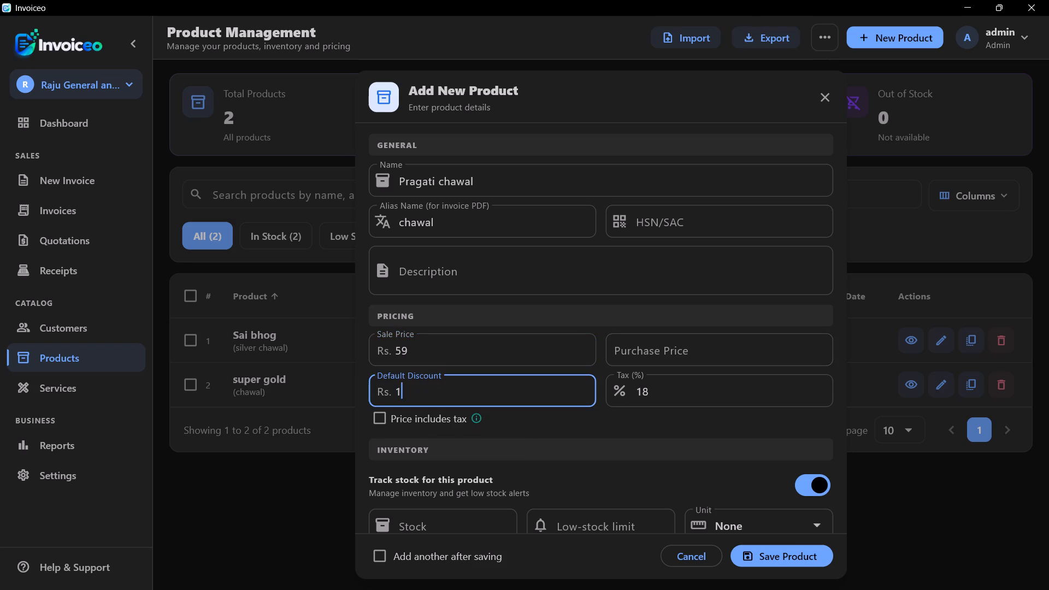
pyautogui.click(663, 347)
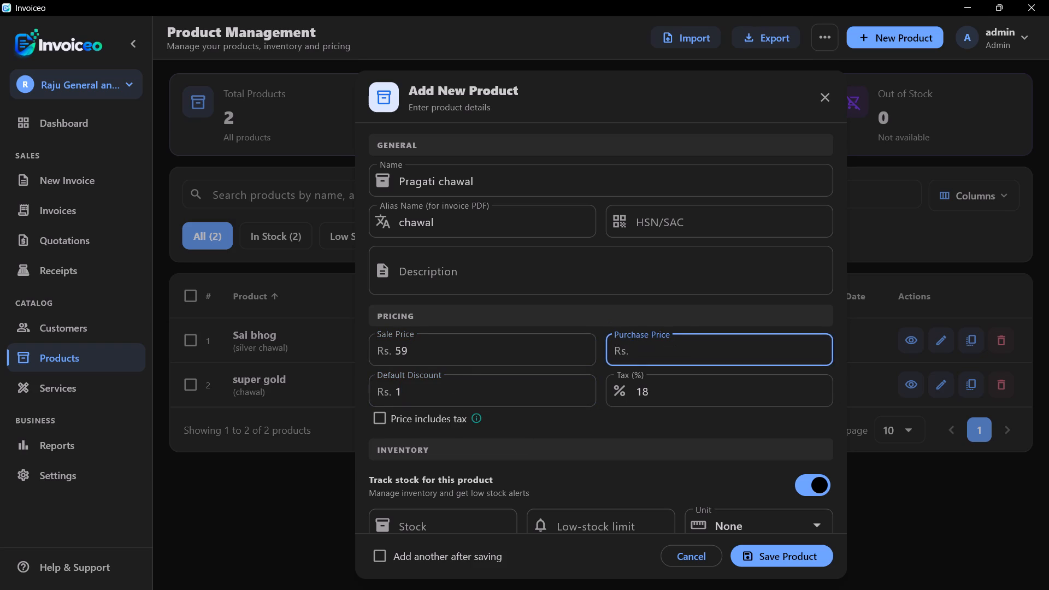
pyautogui.write('54')
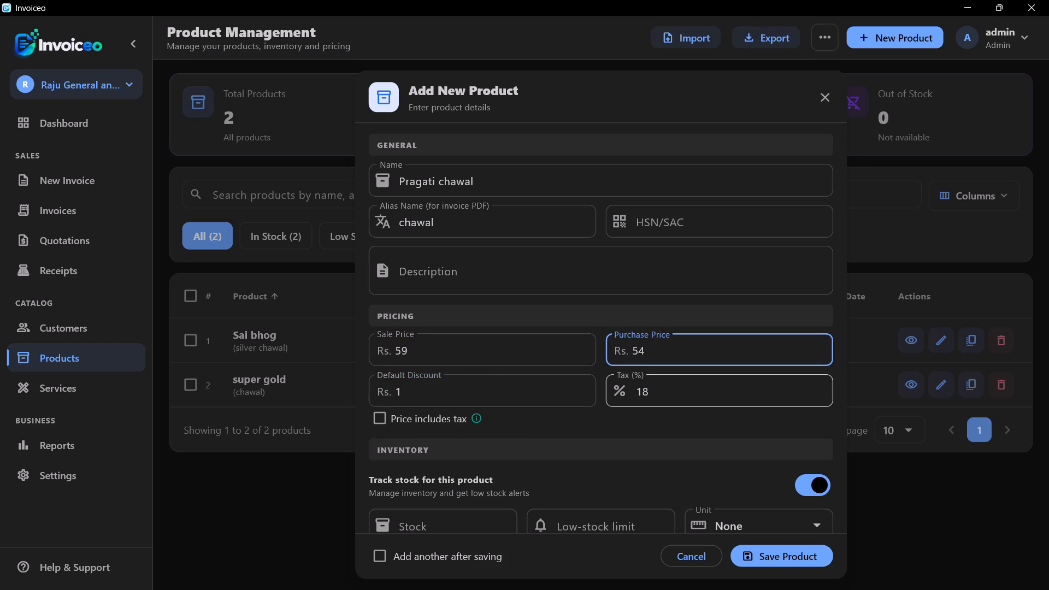
# Set the tax of Pragati chawal to 0%.
pyautogui.click(655, 388)
pyautogui.press('BackSpace')
pyautogui.press('BackSpace')
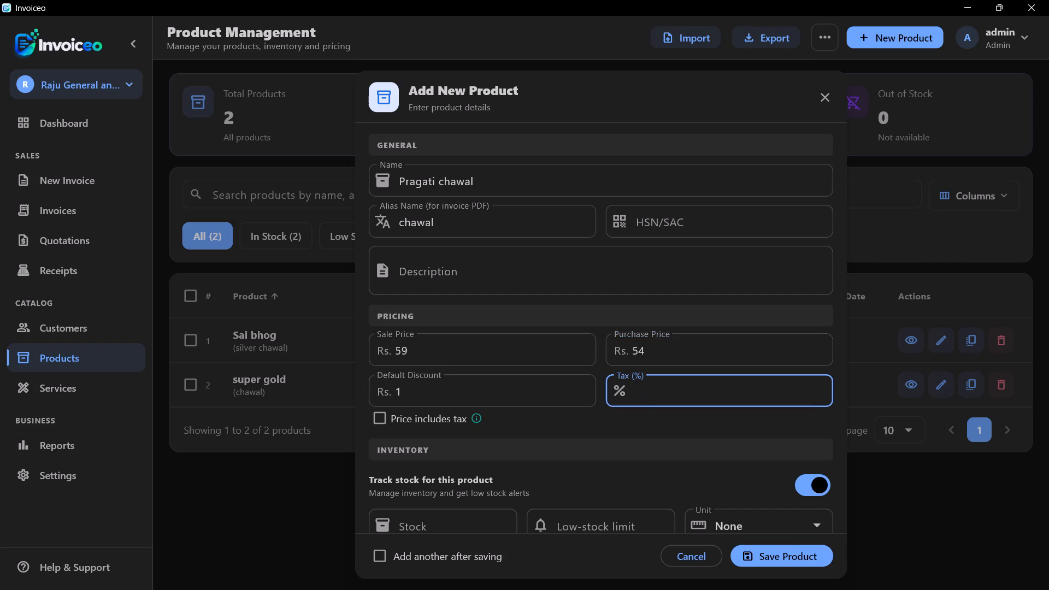
pyautogui.press('0')
# Change the sale price of Pragati chawal to Rs. 60.
pyautogui.click(416, 356)
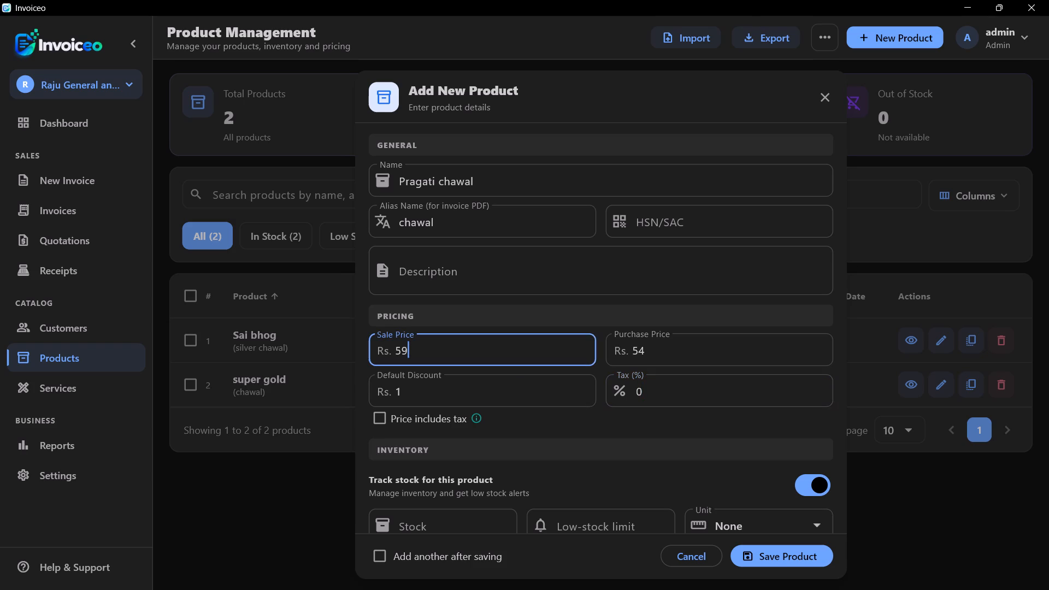
pyautogui.press('BackSpace')
pyautogui.press('BackSpace')
pyautogui.write('61')
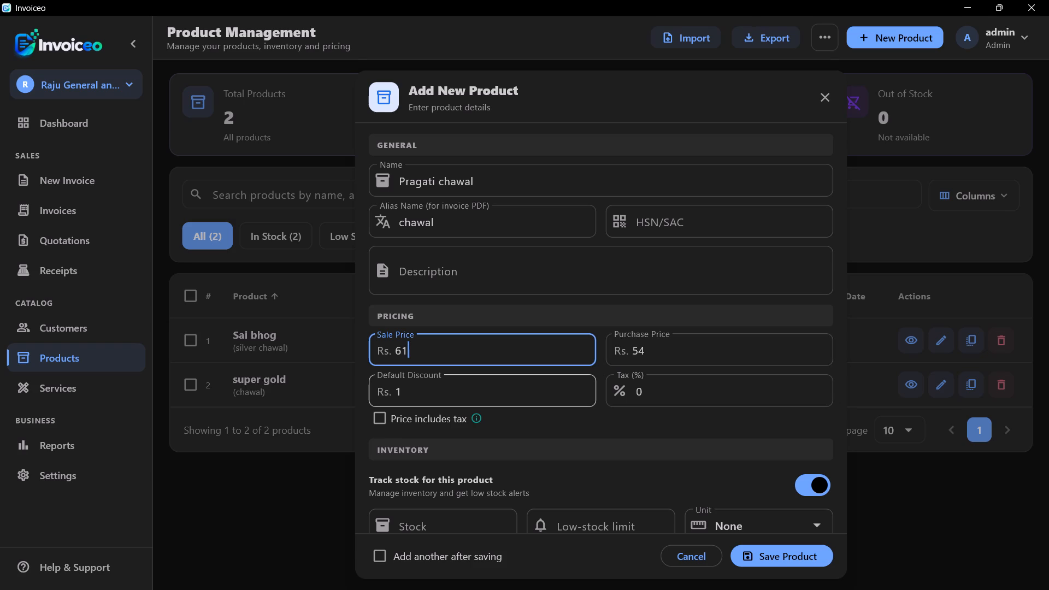
pyautogui.press('BackSpace')
pyautogui.press('BackSpace')
pyautogui.write('59')
pyautogui.press('BackSpace')
pyautogui.press('BackSpace')
pyautogui.write('60')
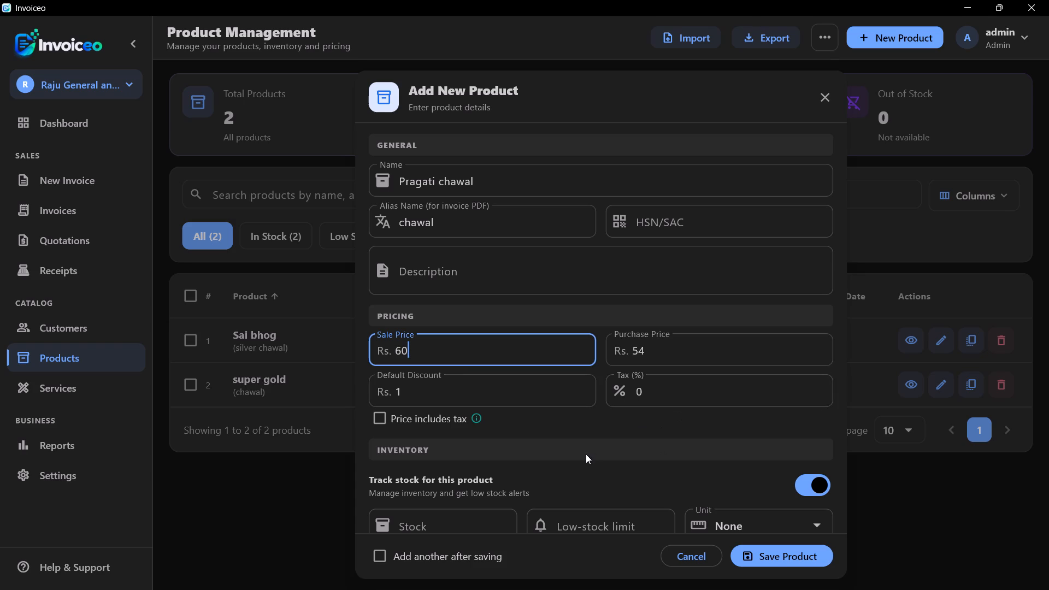
# Fill in the inventory of Pragati chawal with stock 26, low-stock limit 5 and unit KG.
pyautogui.click(450, 519)
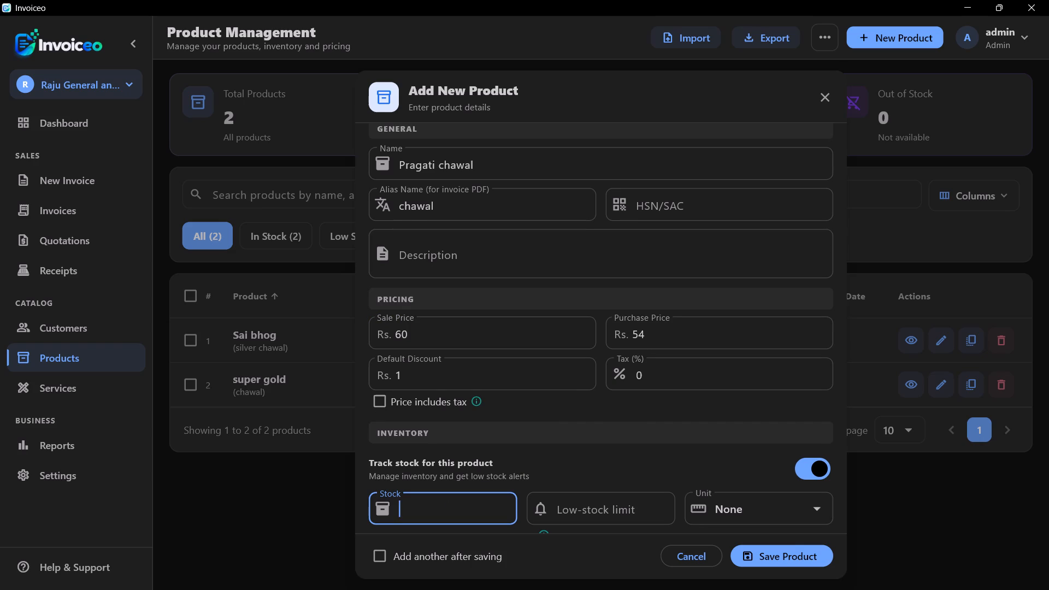
pyautogui.write('26')
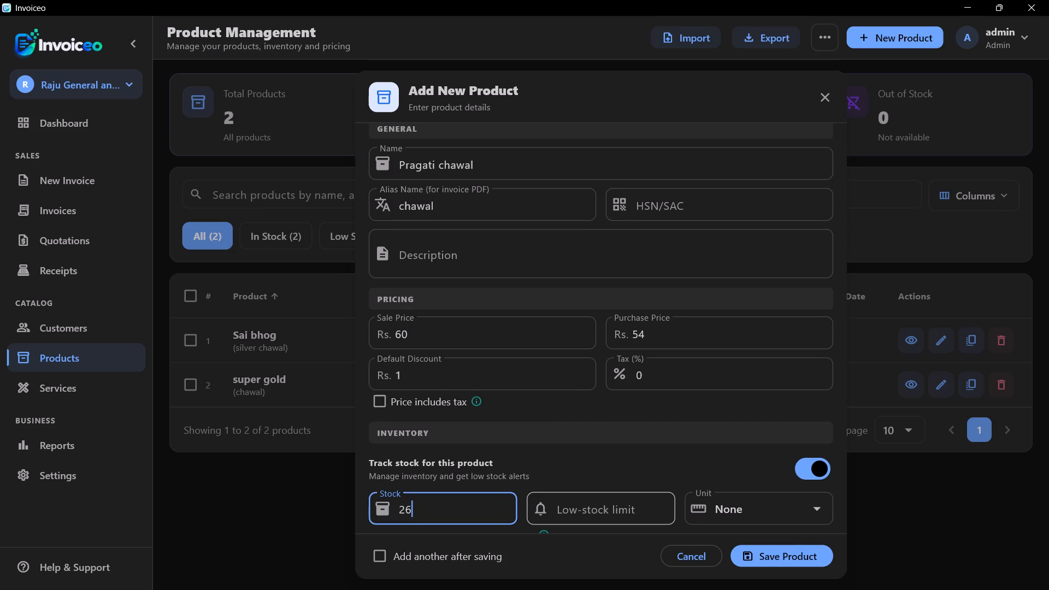
pyautogui.click(577, 510)
pyautogui.press('5')
pyautogui.click(723, 501)
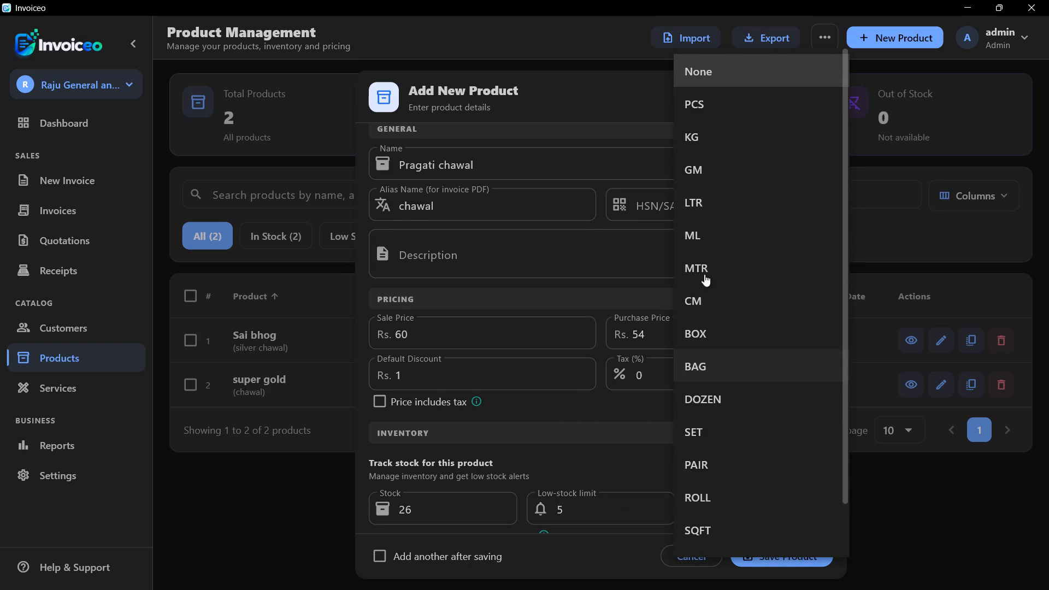
pyautogui.click(699, 145)
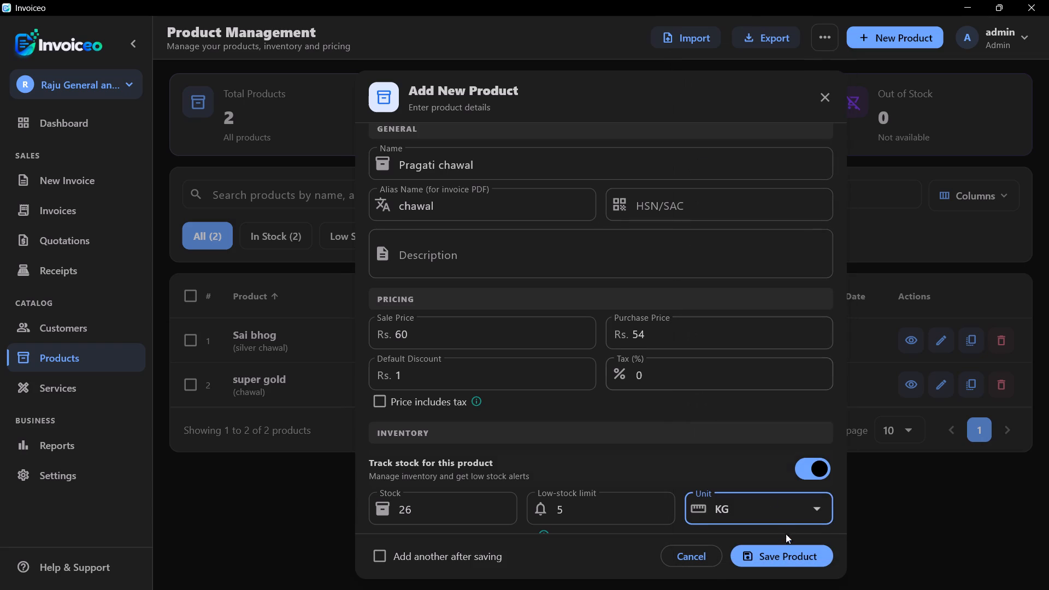
# Save the completed Pragati chawal product to the catalog.
pyautogui.scroll(-3, 615, 455)
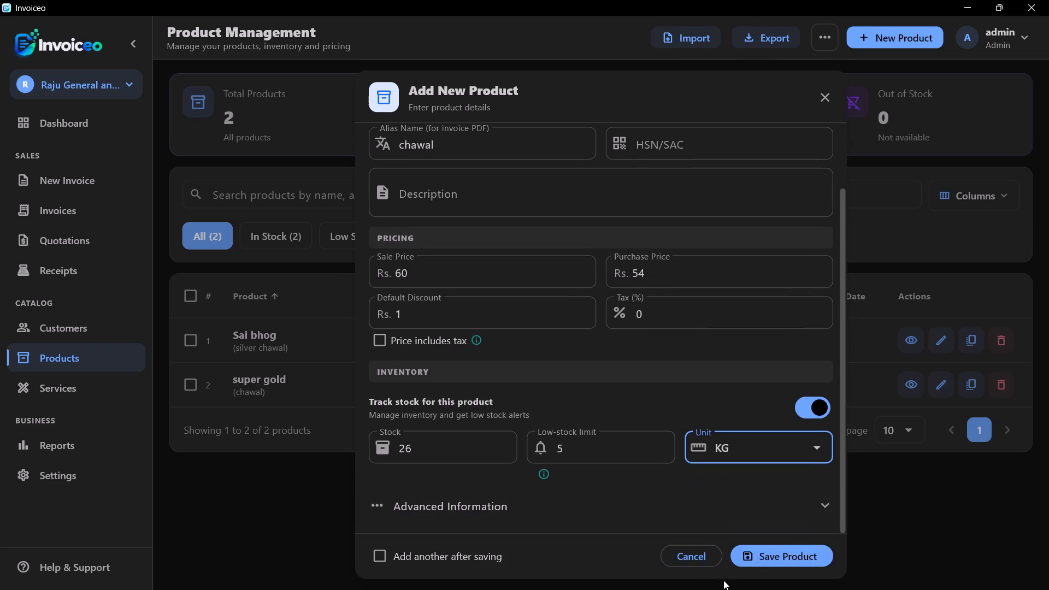
pyautogui.click(768, 558)
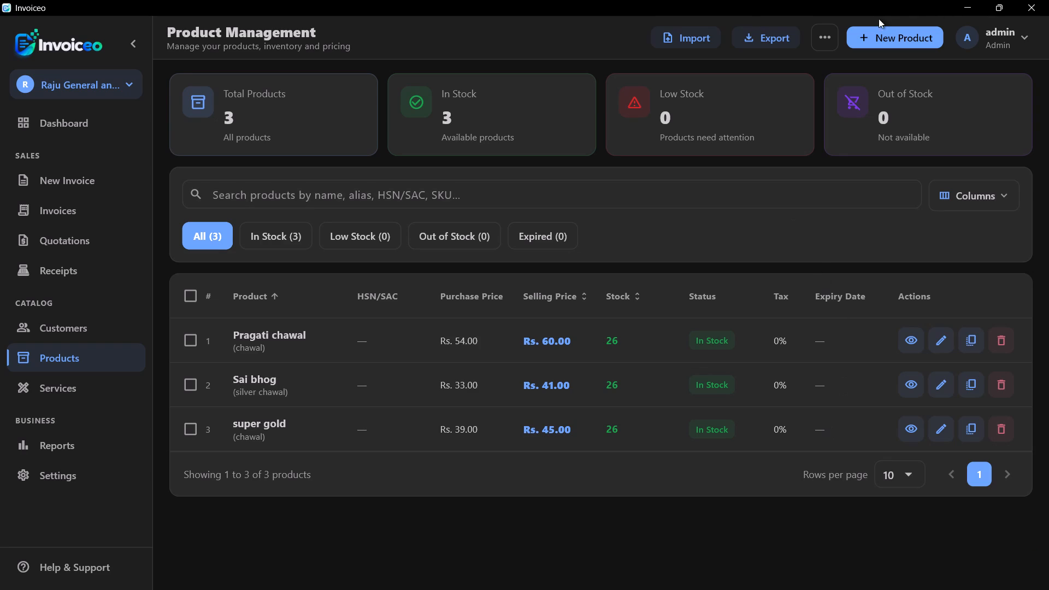
# Start another new product named Sugar with the invoice alias chini.
pyautogui.click(886, 30)
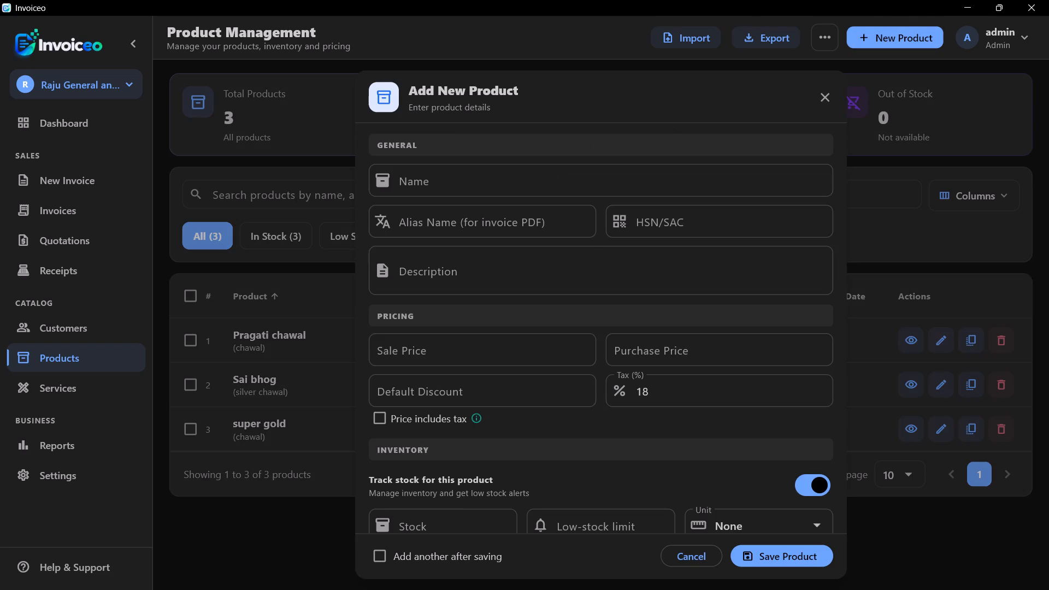
pyautogui.click(459, 182)
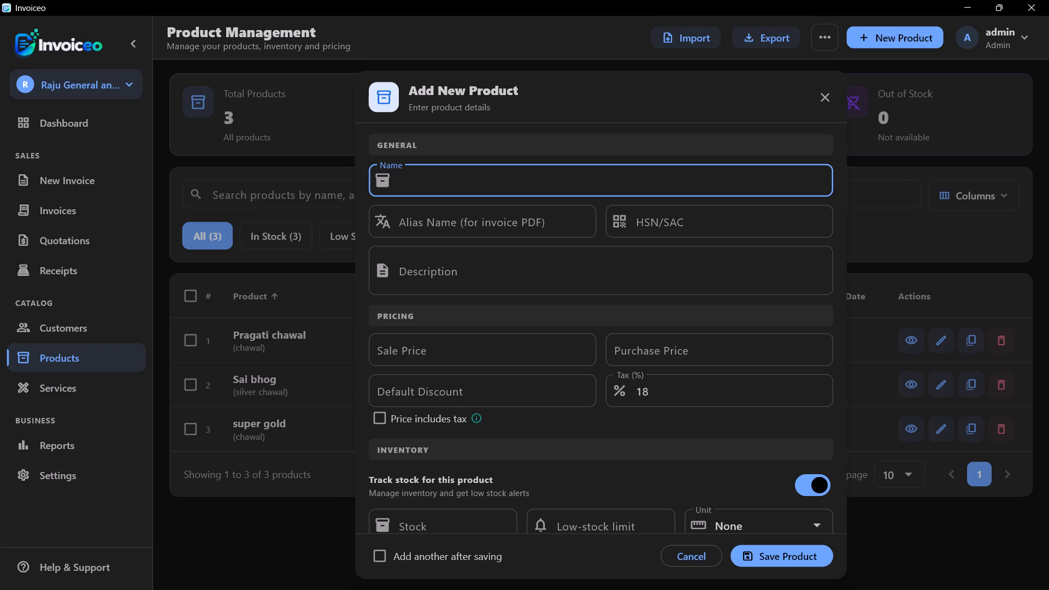
pyautogui.write('Sugar')
pyautogui.click(492, 217)
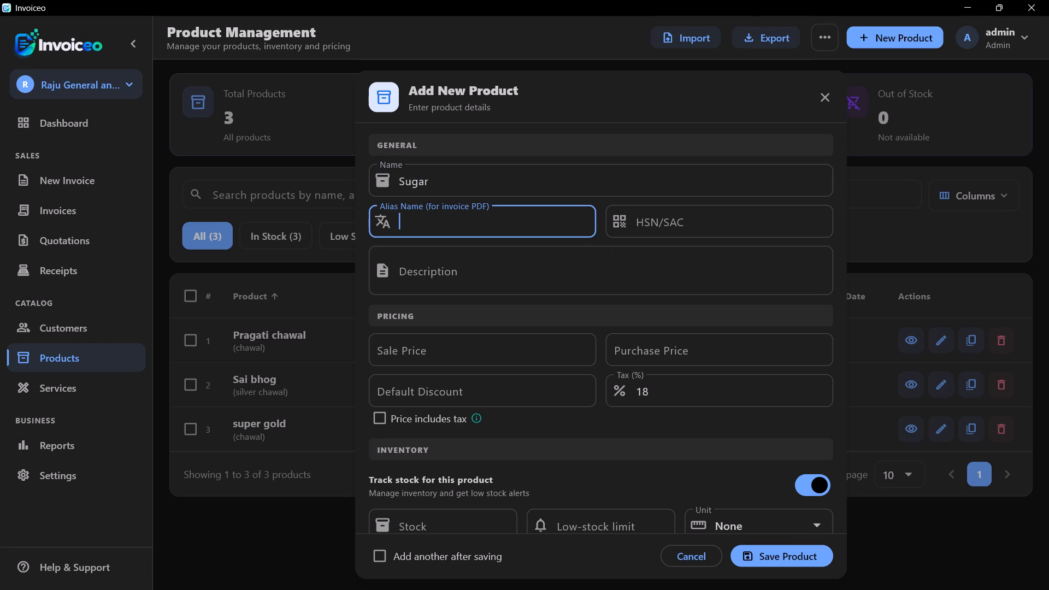
pyautogui.write('chini')
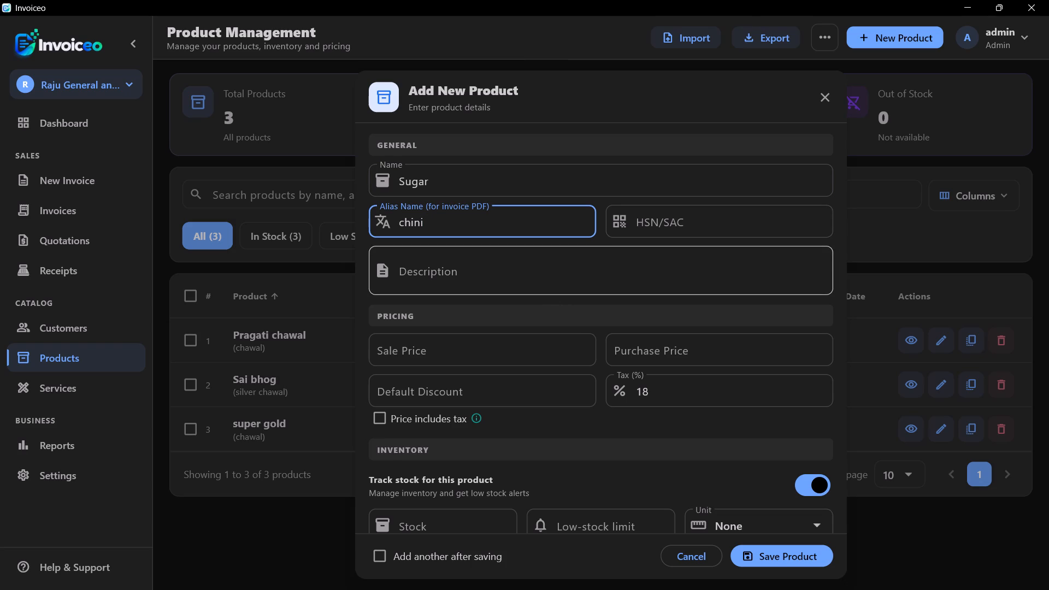
# Price Sugar with a sale price of Rs. 66, purchase price of Rs. 59 and default discount of Rs. 1.
pyautogui.click(487, 347)
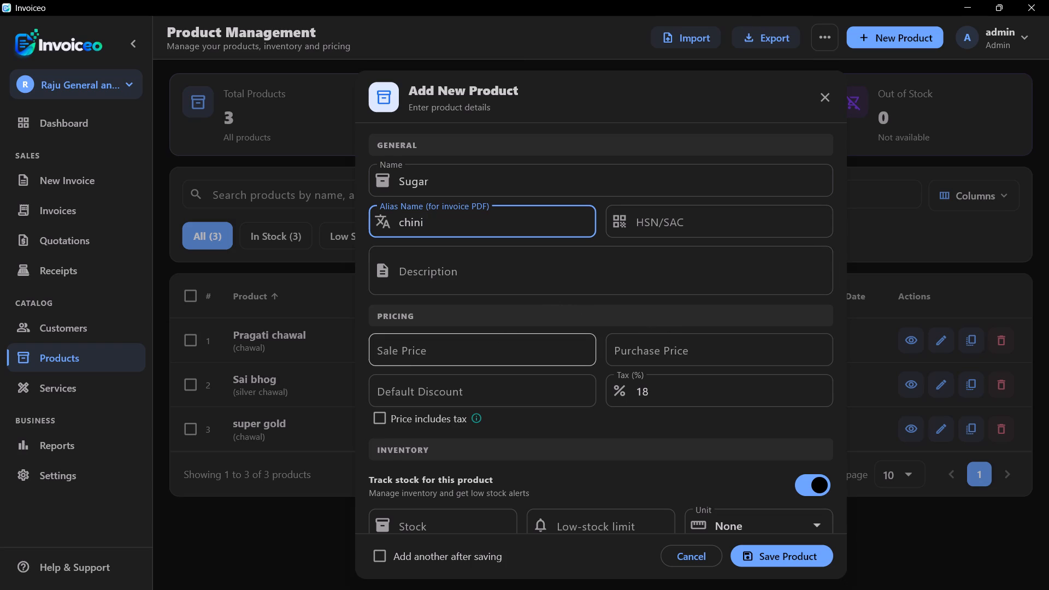
pyautogui.write('59')
pyautogui.click(692, 354)
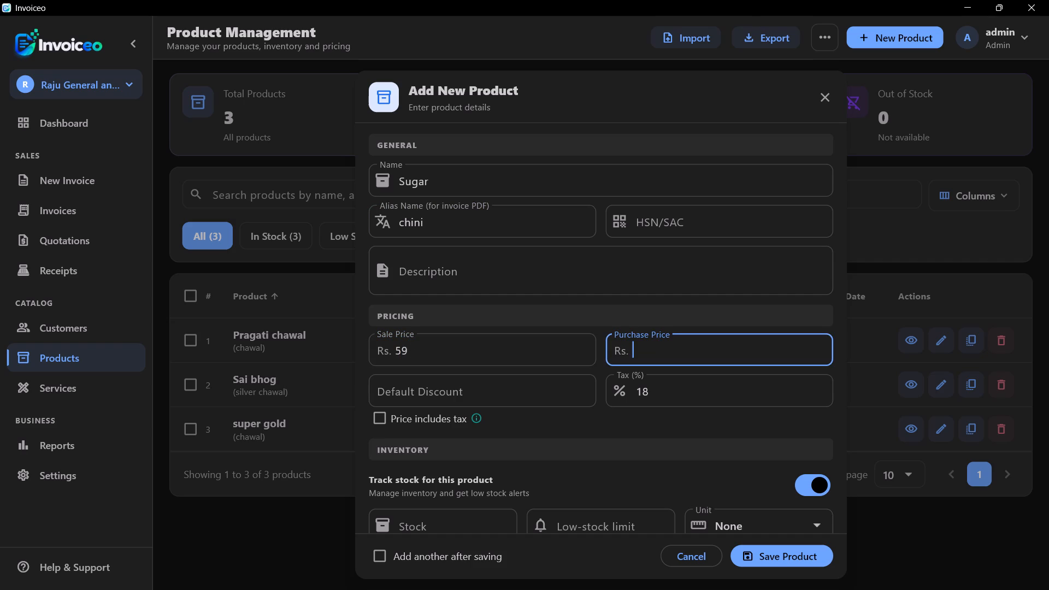
pyautogui.click(445, 355)
pyautogui.press('BackSpace')
pyautogui.press('BackSpace')
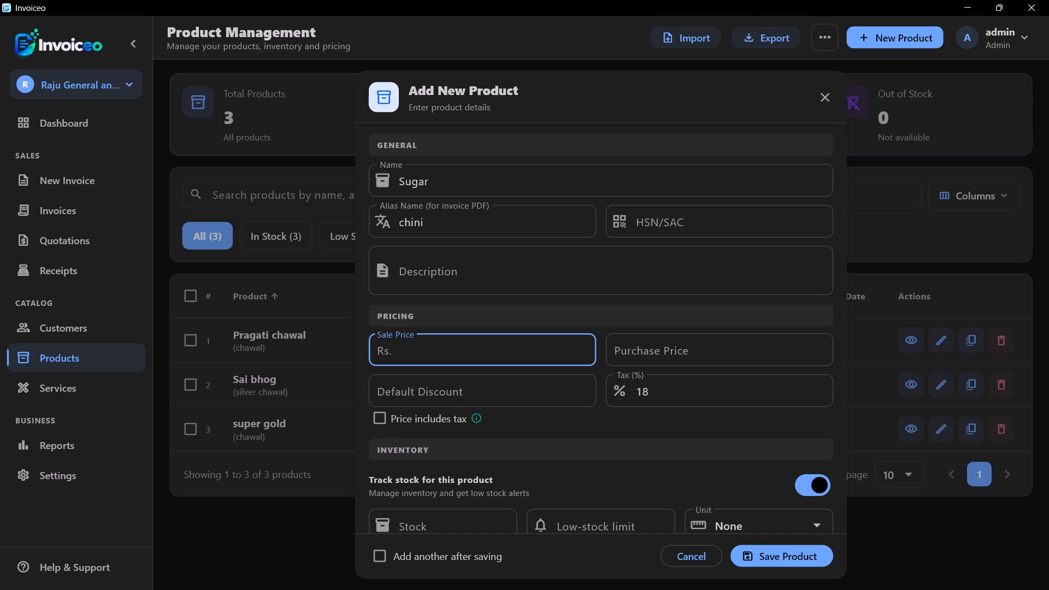
pyautogui.write('66')
pyautogui.click(690, 346)
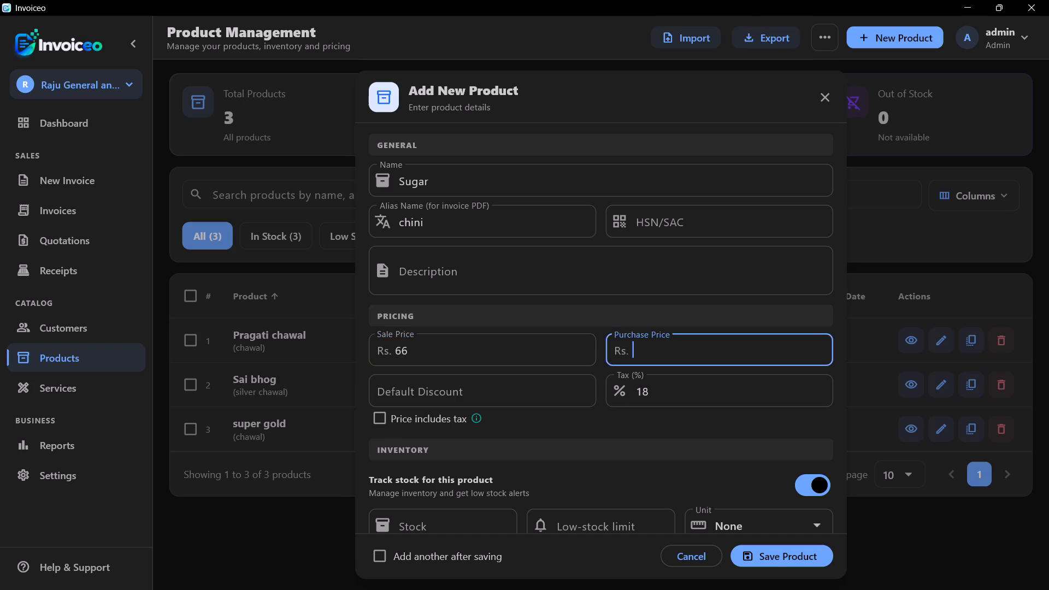
pyautogui.write('59')
pyautogui.click(469, 391)
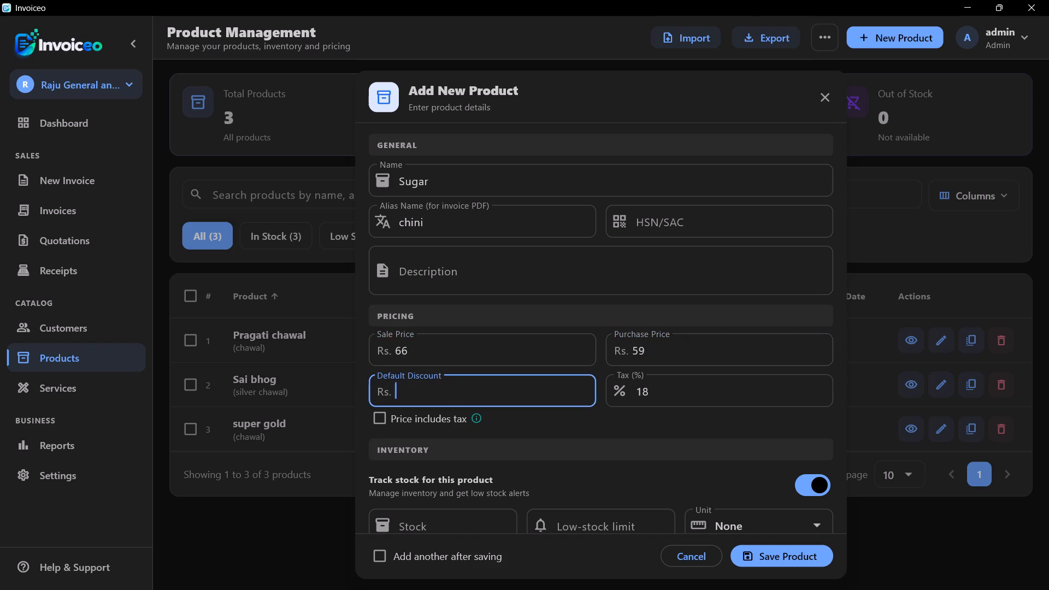
pyautogui.press('1')
# Set the tax of Sugar to 0% and mark its price as including tax.
pyautogui.click(681, 388)
pyautogui.press('BackSpace')
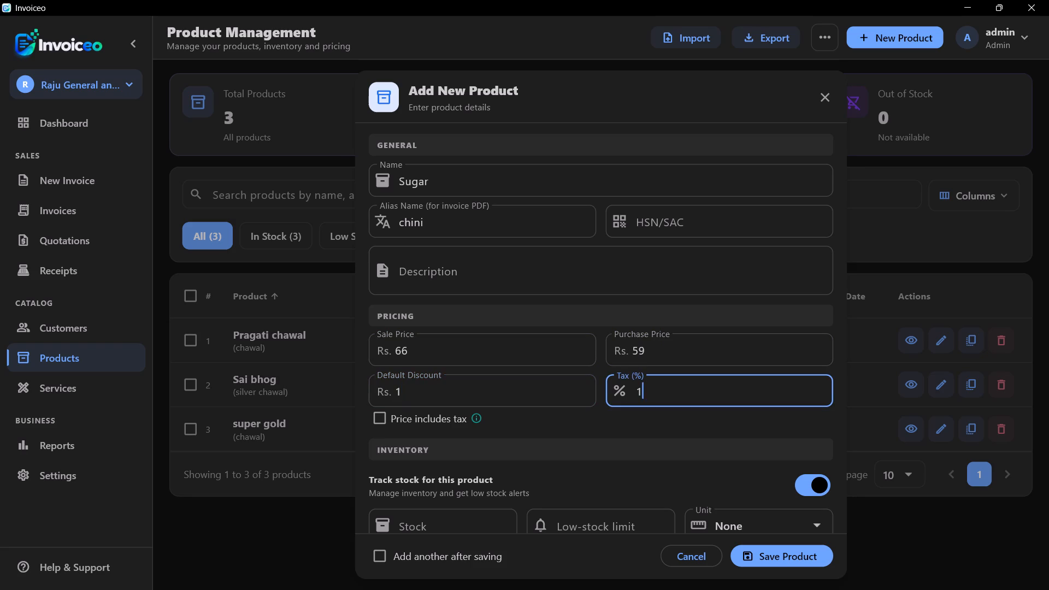
pyautogui.press('BackSpace')
pyautogui.press('0')
pyautogui.scroll(-1, 681, 388)
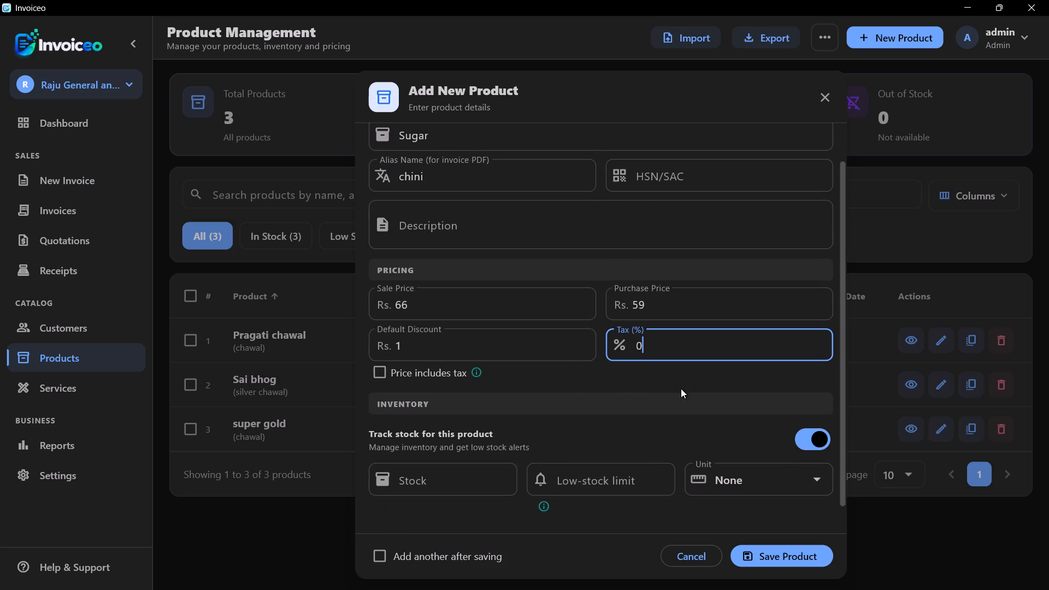
pyautogui.click(377, 372)
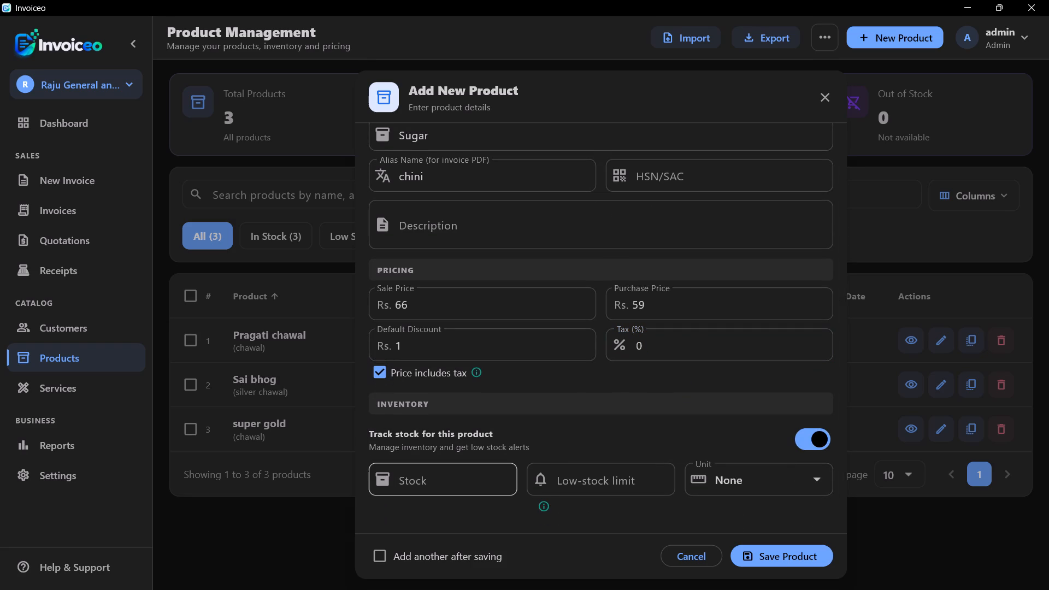
# Give Sugar a stock of 50, a low-stock limit of 2 and the unit KG, and save the product.
pyautogui.click(465, 488)
pyautogui.write('50')
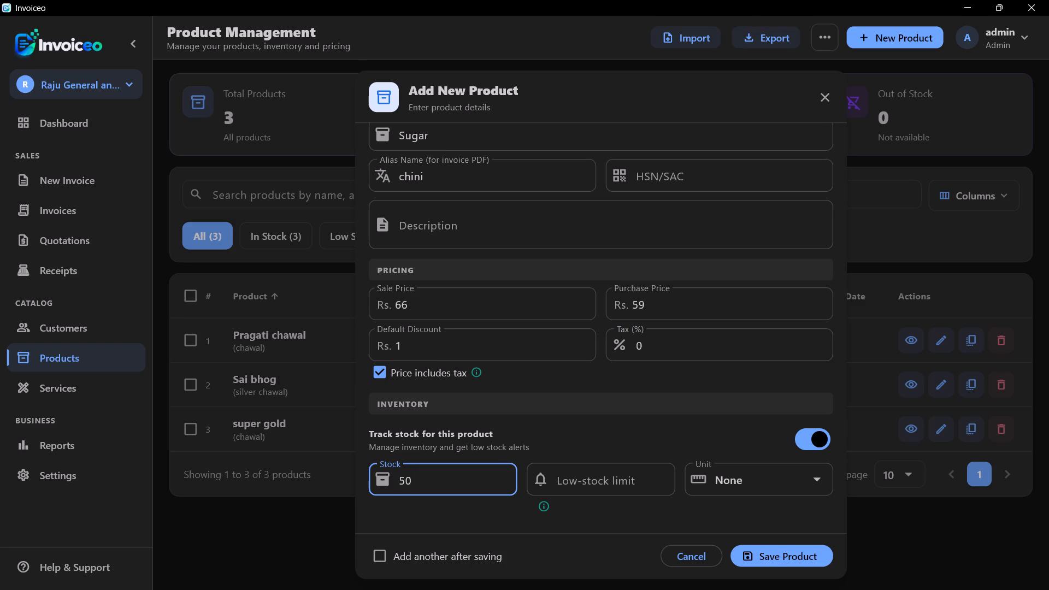
pyautogui.click(616, 477)
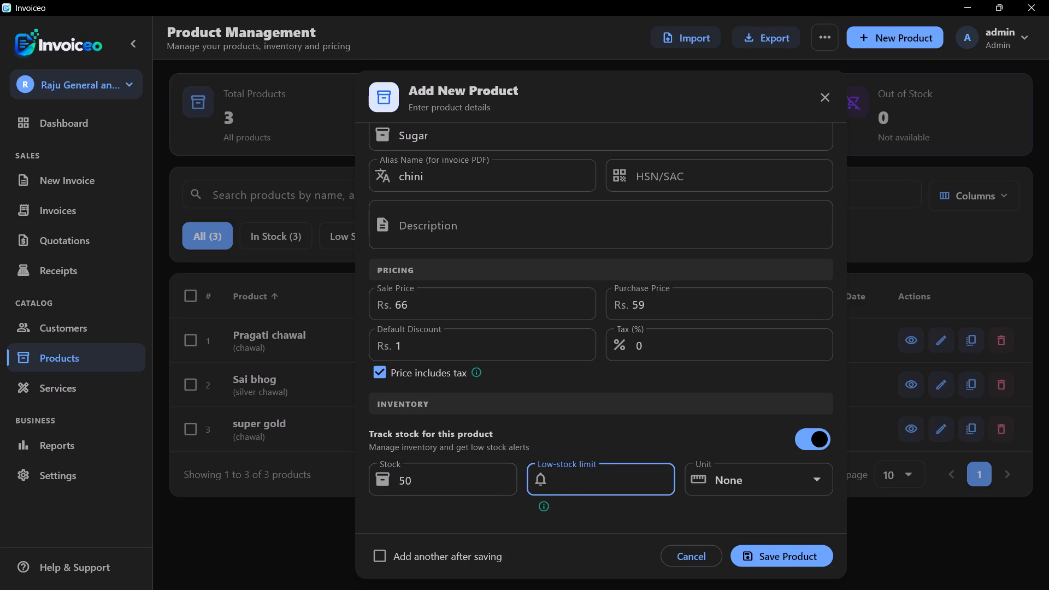
pyautogui.press('2')
pyautogui.click(773, 473)
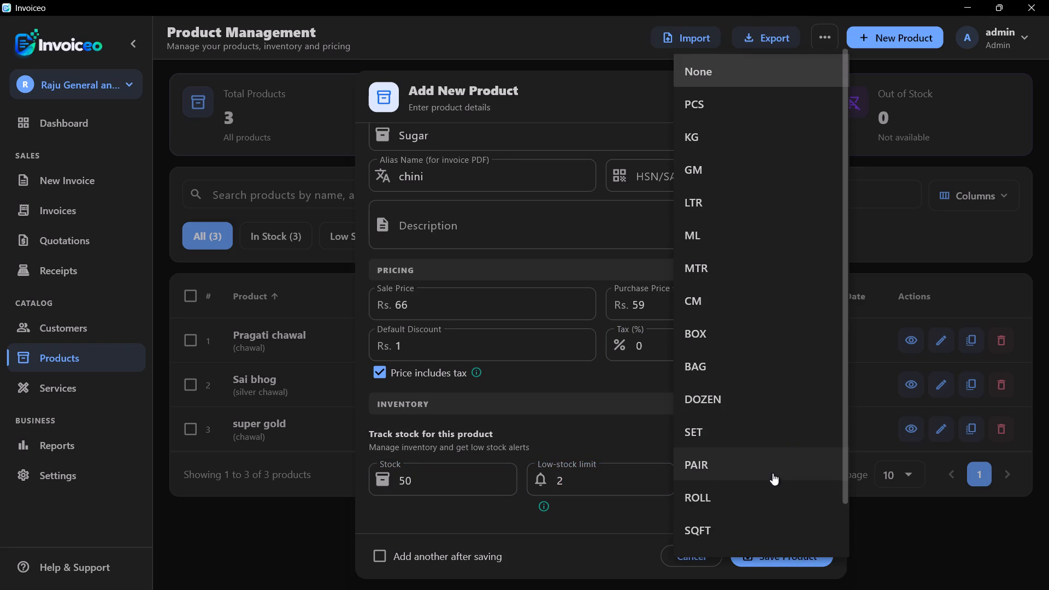
pyautogui.click(722, 150)
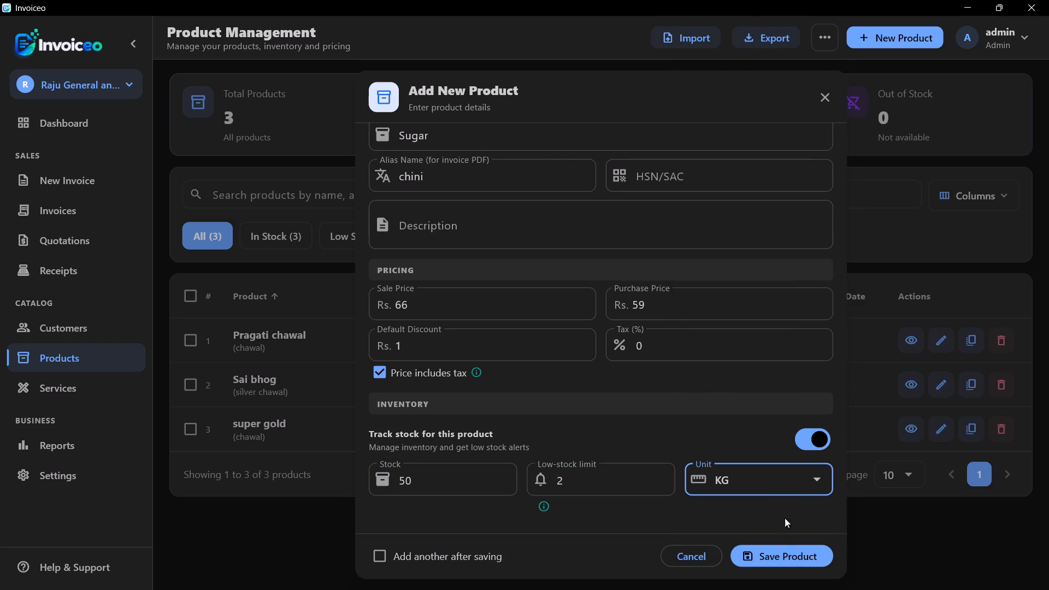
pyautogui.click(785, 557)
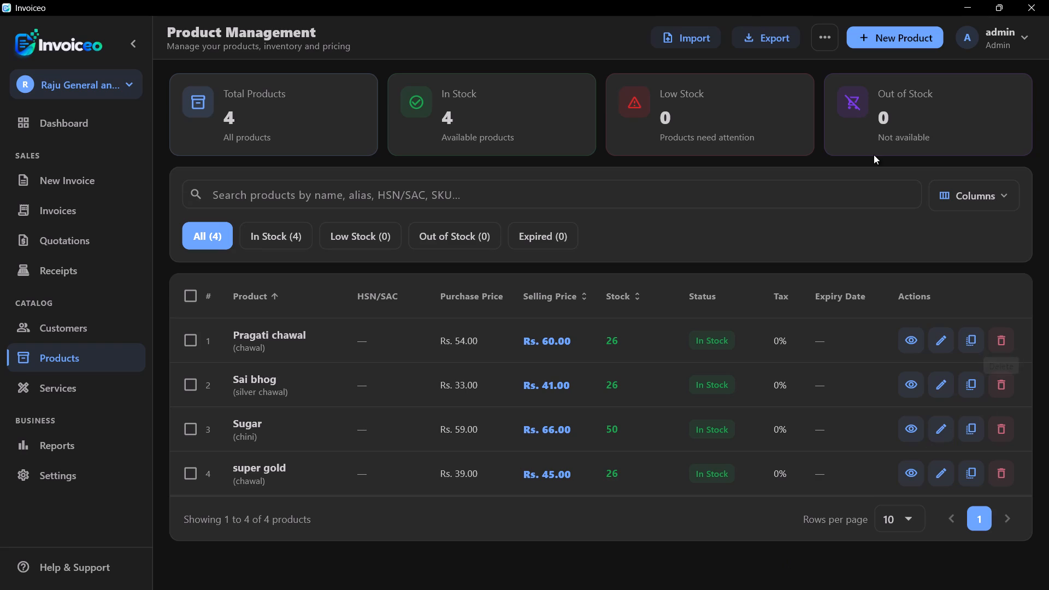
# Start another new product named Lal killa chudwa.
pyautogui.click(897, 48)
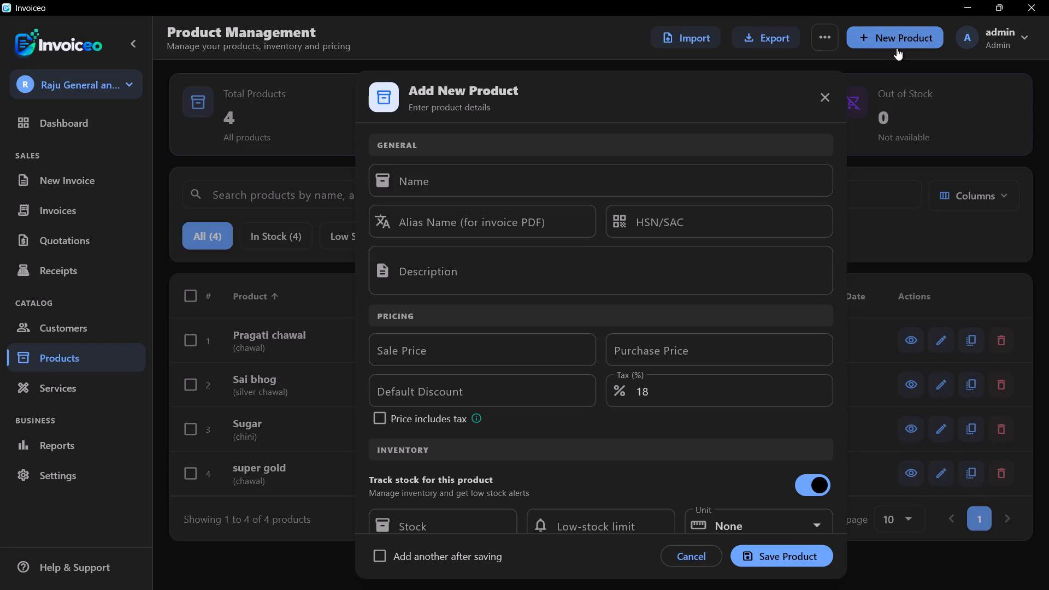
pyautogui.click(459, 187)
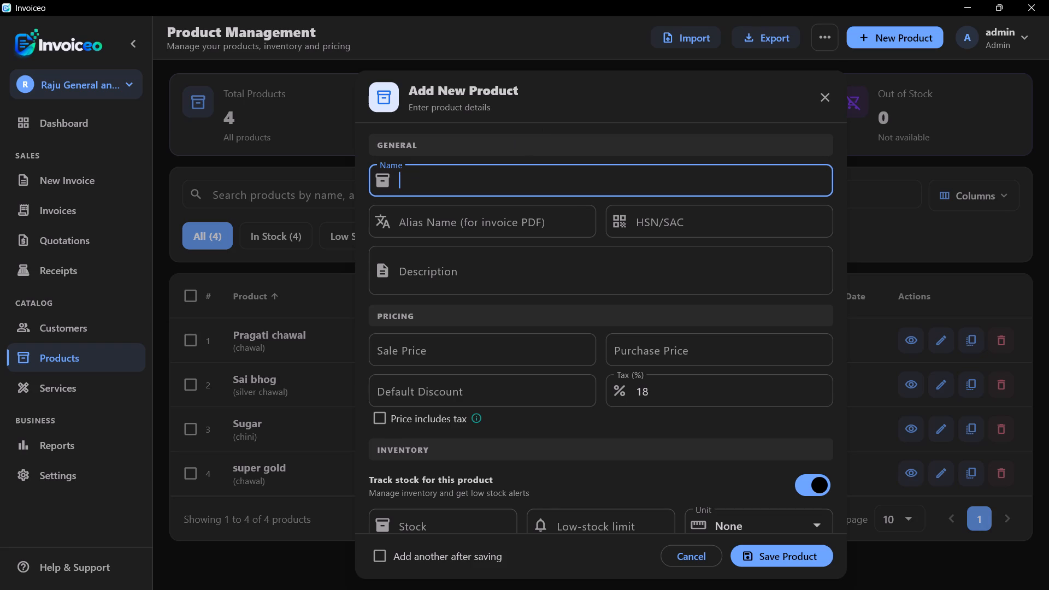
pyautogui.hotkey('shift', 'l')
pyautogui.write('al killa')
pyautogui.press('space')
pyautogui.write('chudwa')
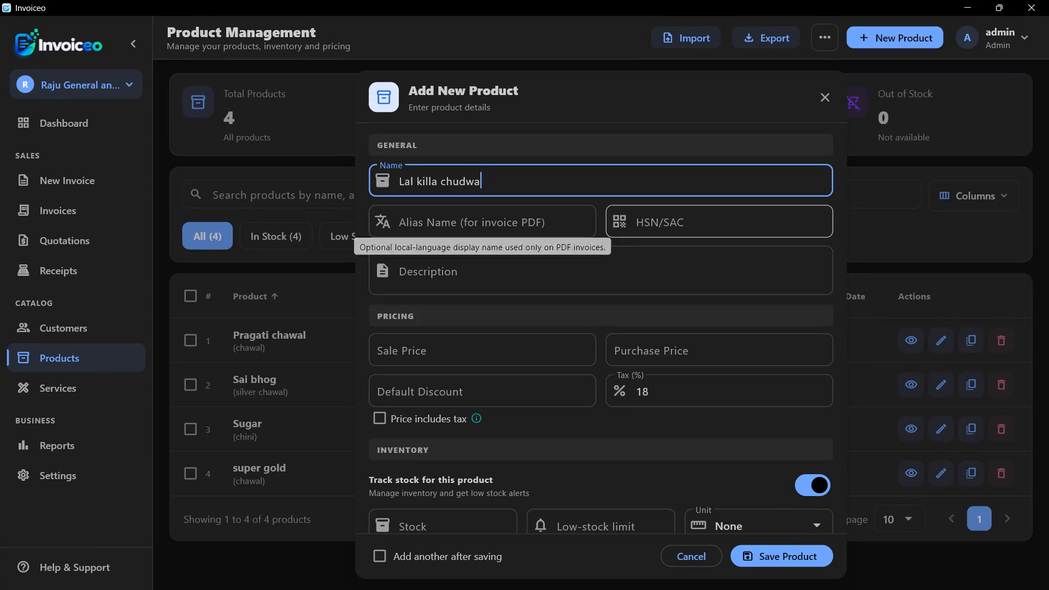
# Price Lal killa chudwa with a sale price of Rs. 61, default discount of Rs. 1, purchase price of Rs. 55 and 0% tax.
pyautogui.click(487, 351)
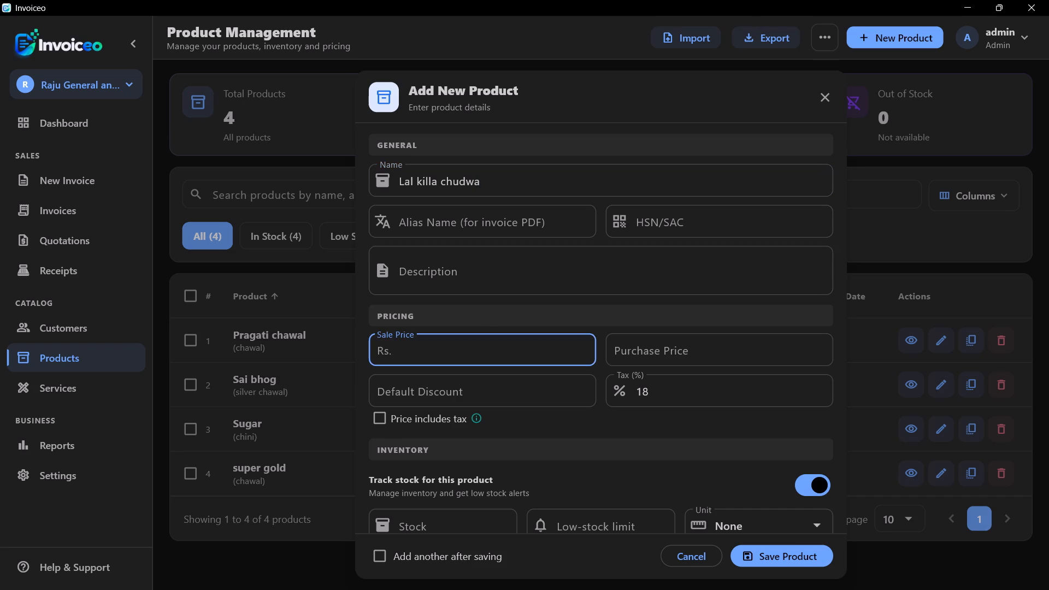
pyautogui.write('61')
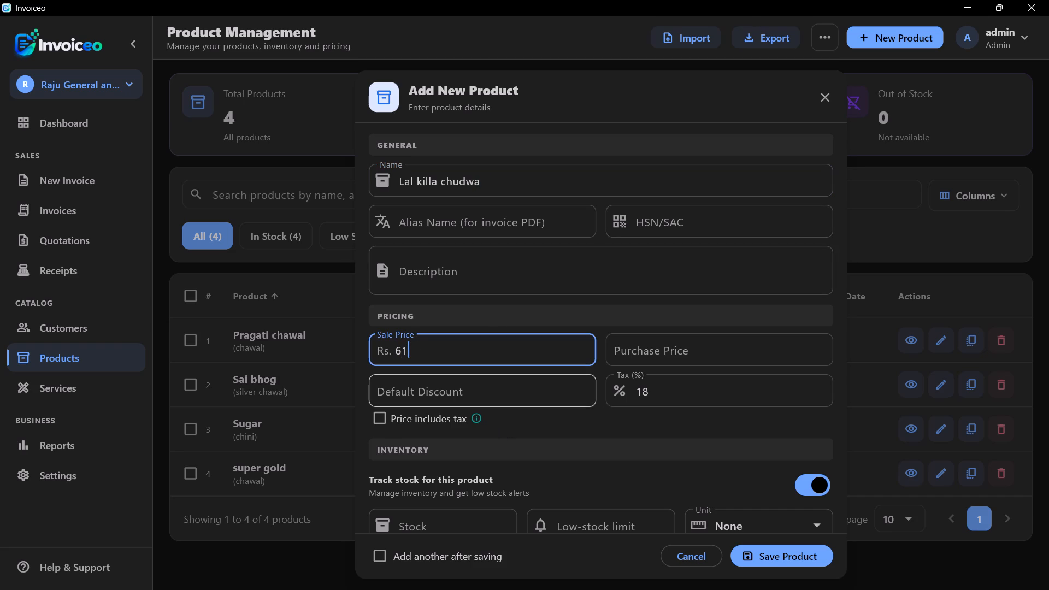
pyautogui.click(468, 388)
pyautogui.press('1')
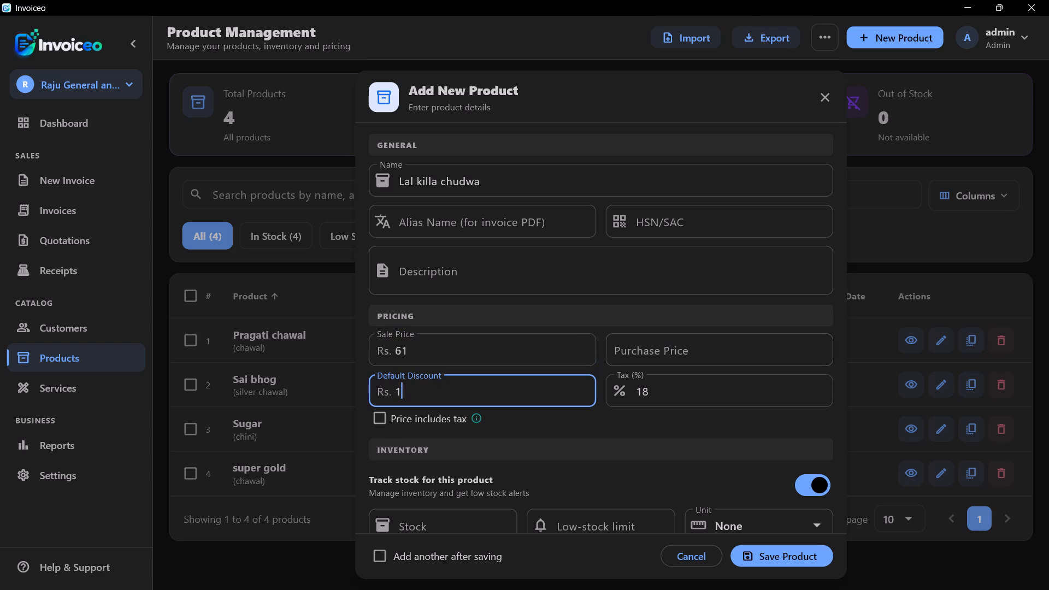
pyautogui.click(683, 347)
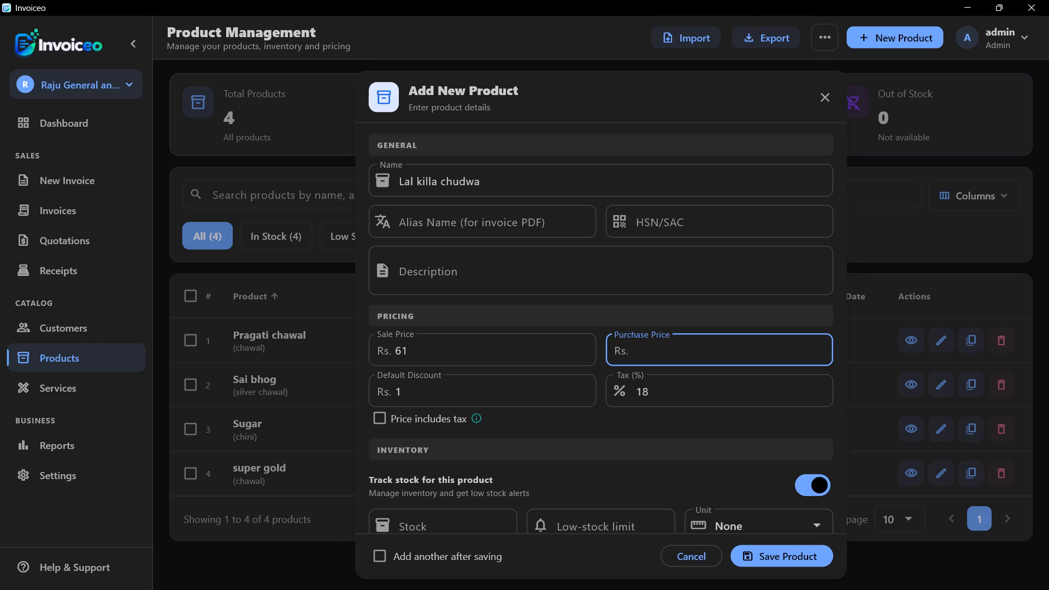
pyautogui.write('55')
pyautogui.click(681, 396)
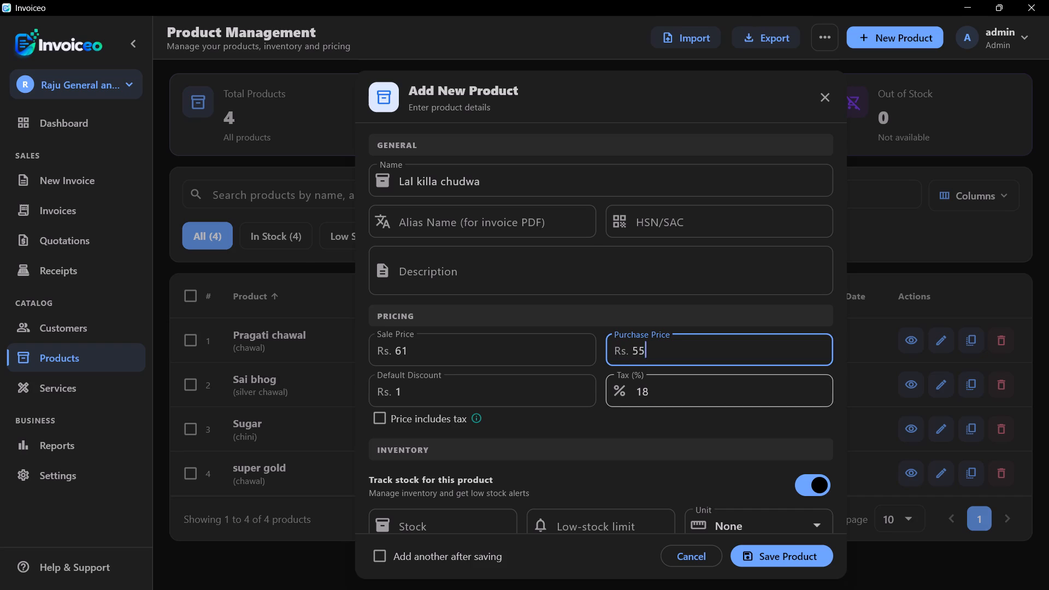
pyautogui.press('BackSpace')
pyautogui.press('BackSpace')
pyautogui.press('0')
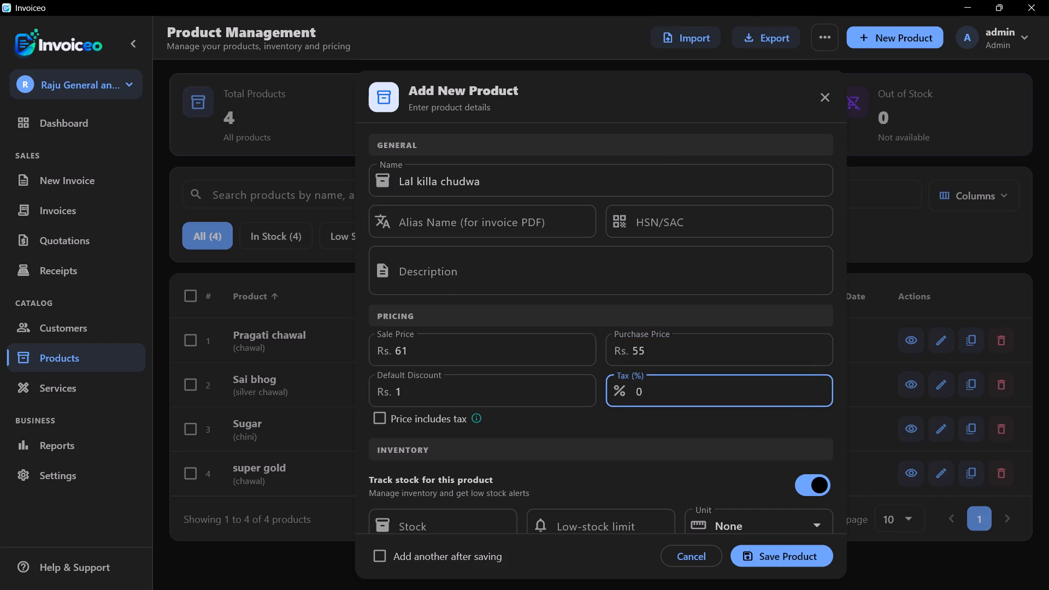
# Give Lal killa chudwa a stock of 30, a low-stock limit of 5 and the unit KG, and save the product.
pyautogui.scroll(-2, 681, 396)
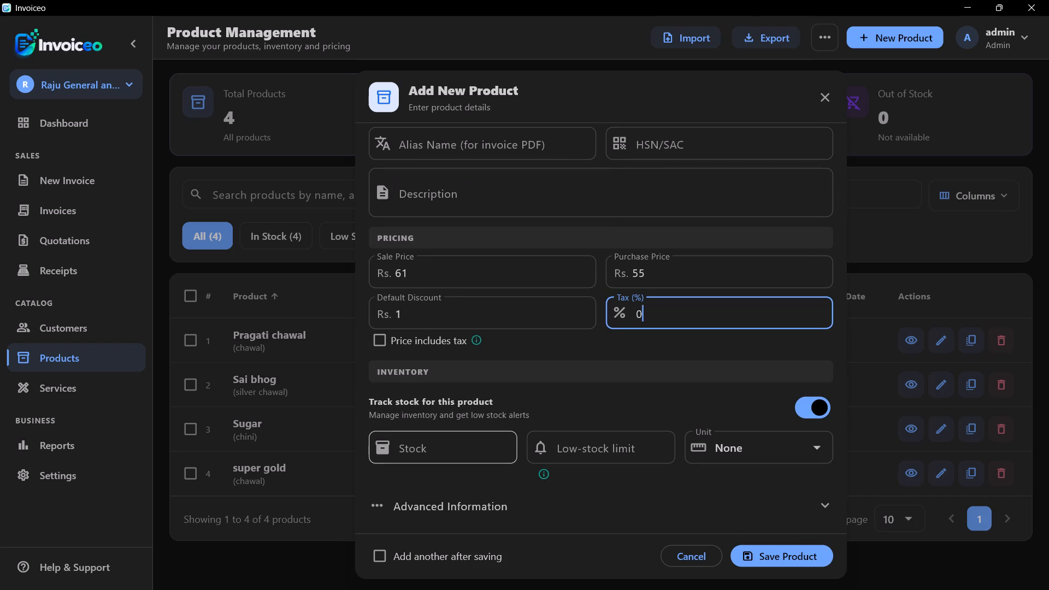
pyautogui.click(461, 461)
pyautogui.write('30')
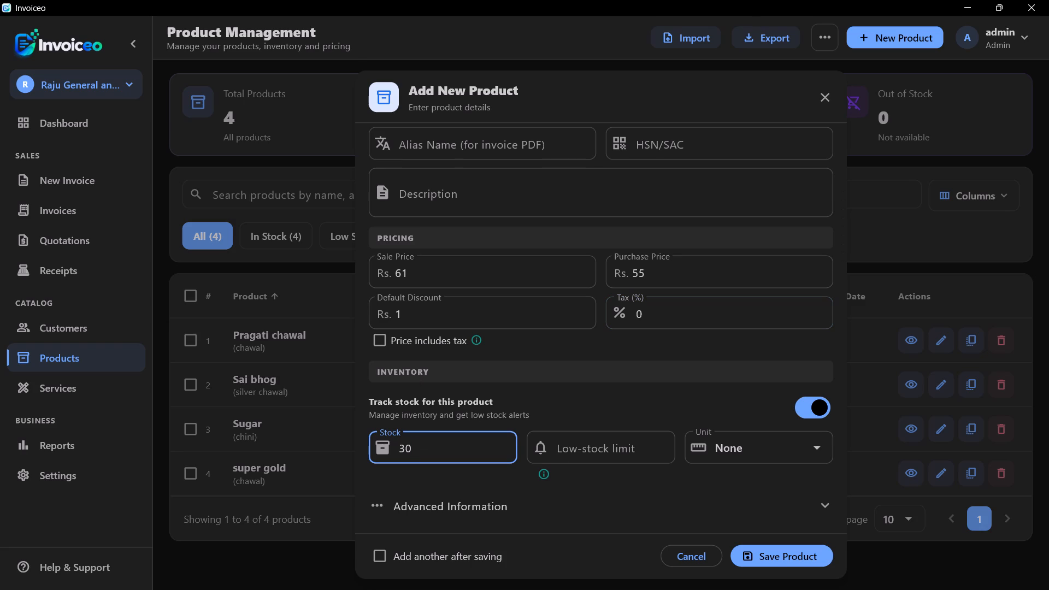
pyautogui.click(577, 453)
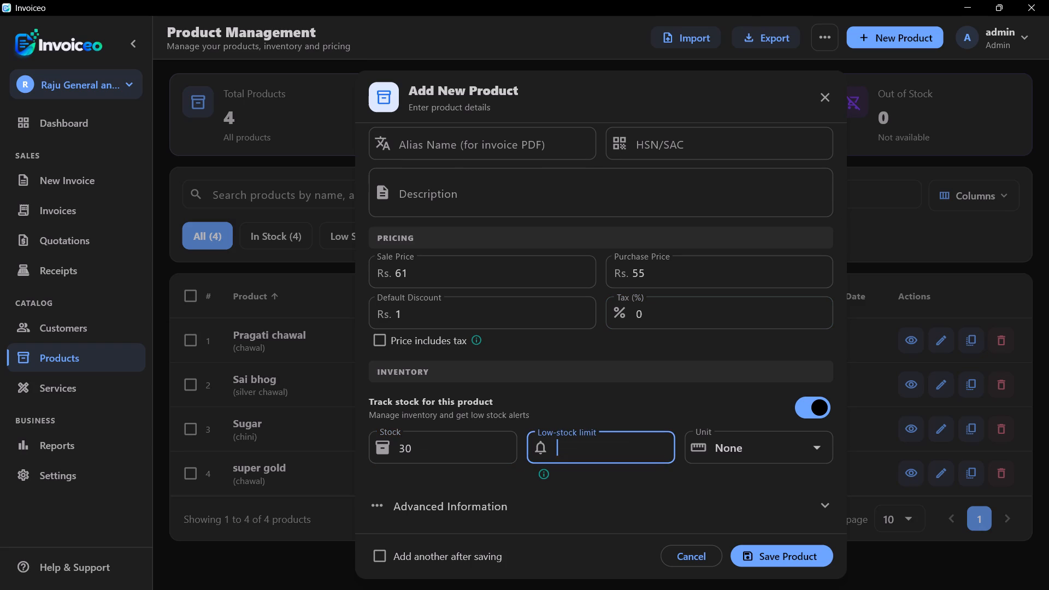
pyautogui.click(442, 461)
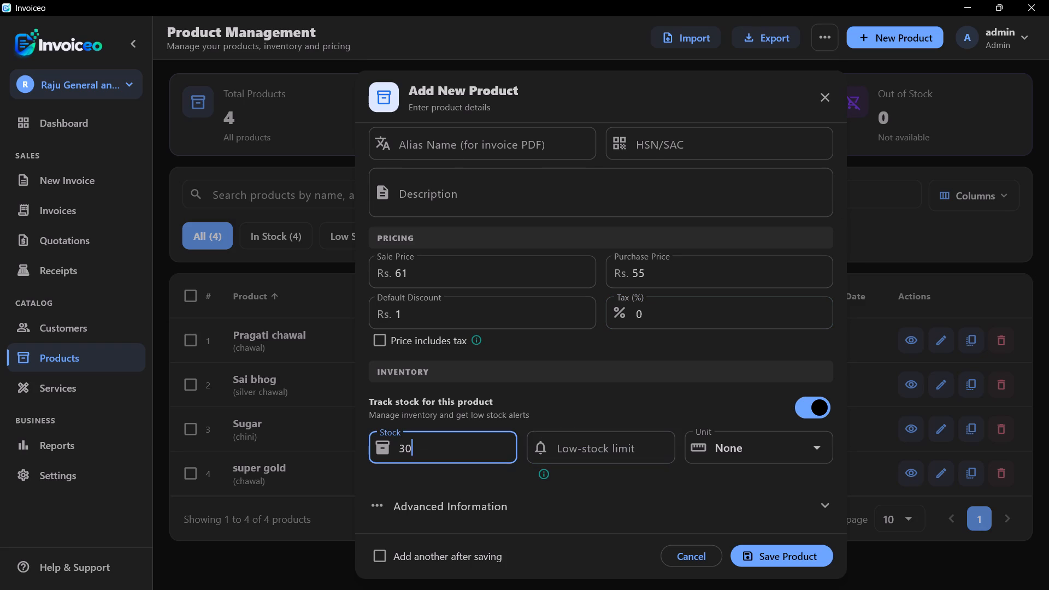
pyautogui.click(620, 446)
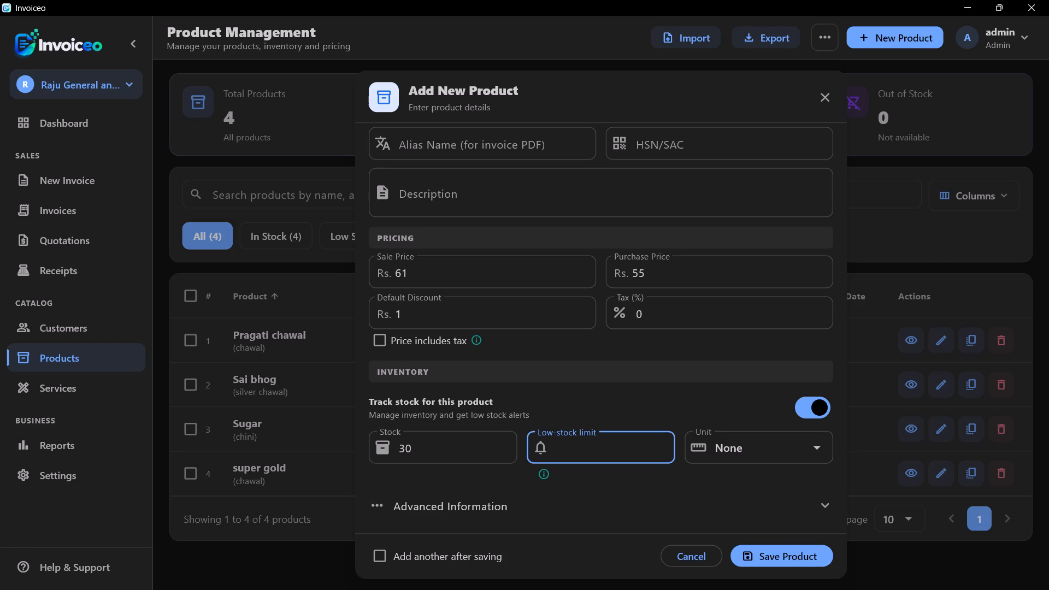
pyautogui.press('5')
pyautogui.click(728, 444)
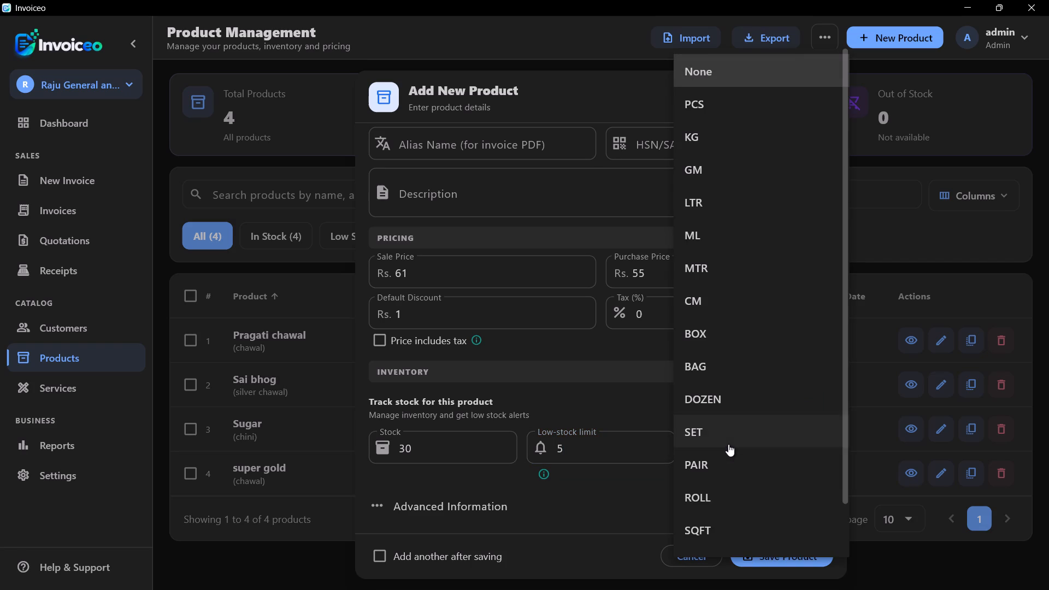
pyautogui.click(697, 140)
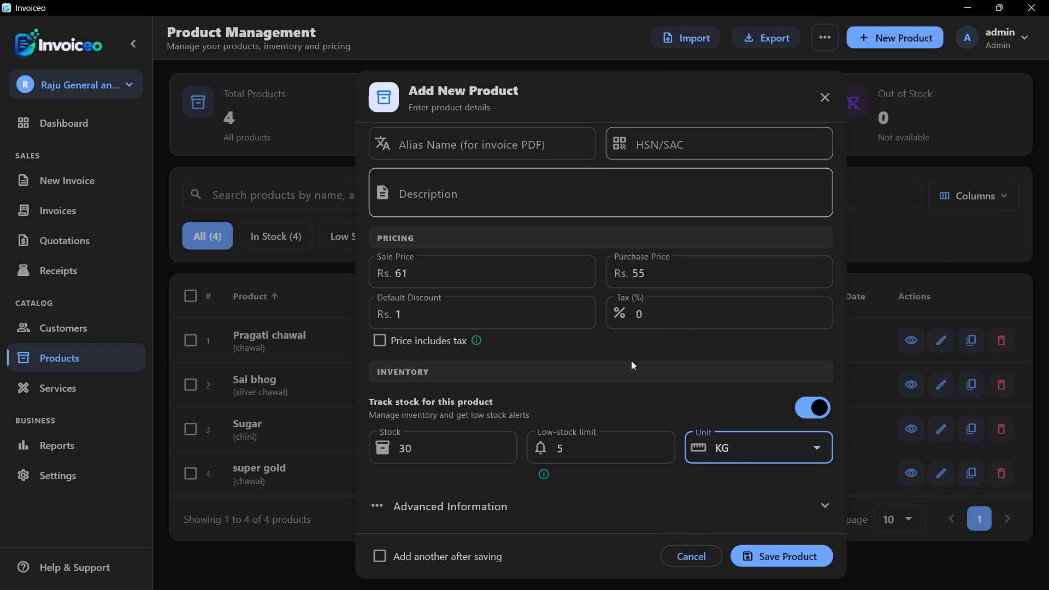
pyautogui.scroll(-3, 731, 453)
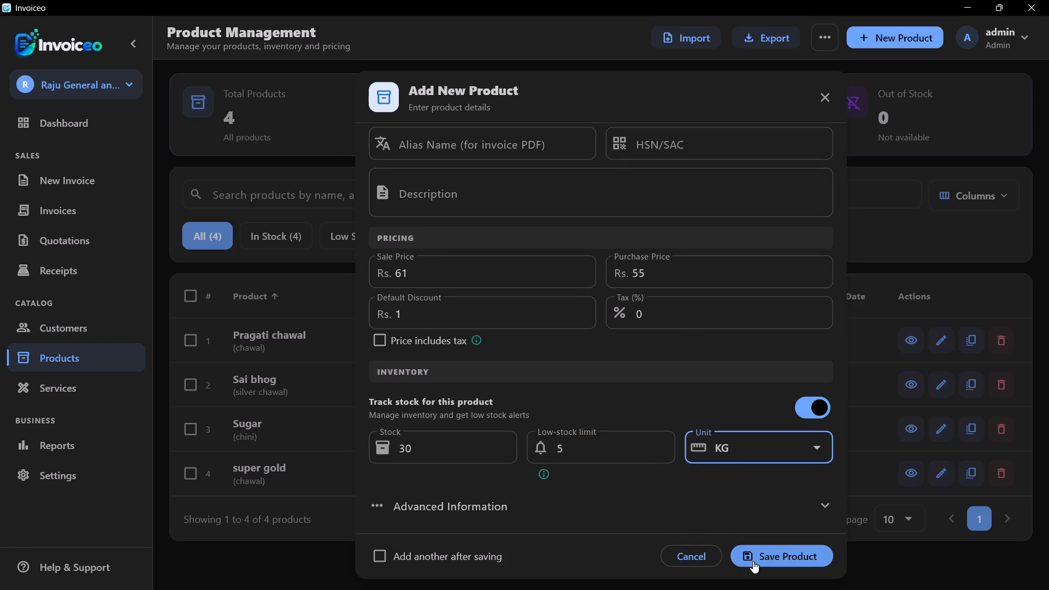
pyautogui.click(753, 561)
pyautogui.scroll(-7, 753, 561)
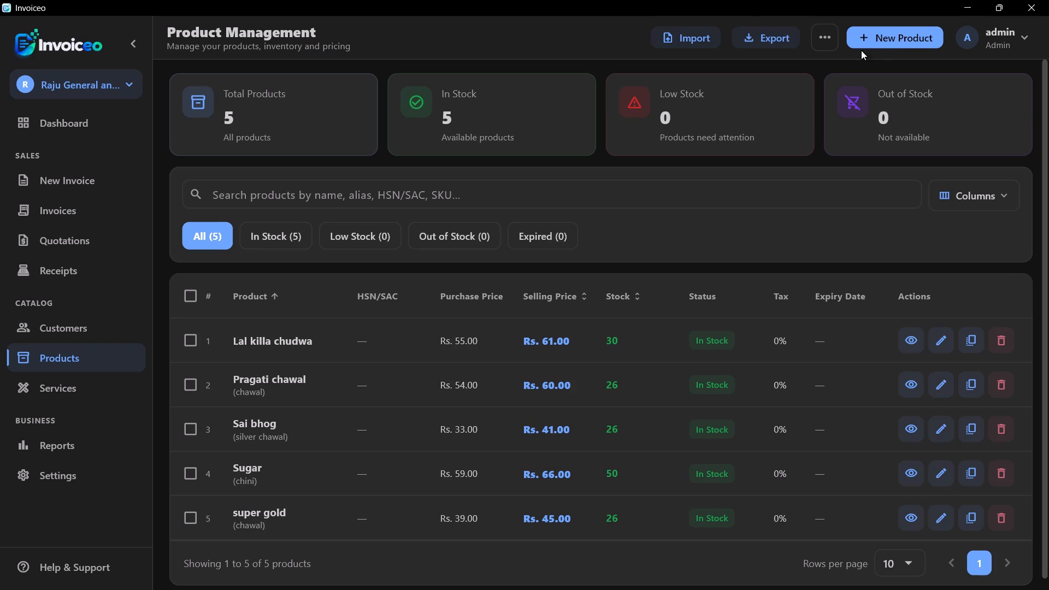
# Start another new product in the catalog.
pyautogui.click(889, 37)
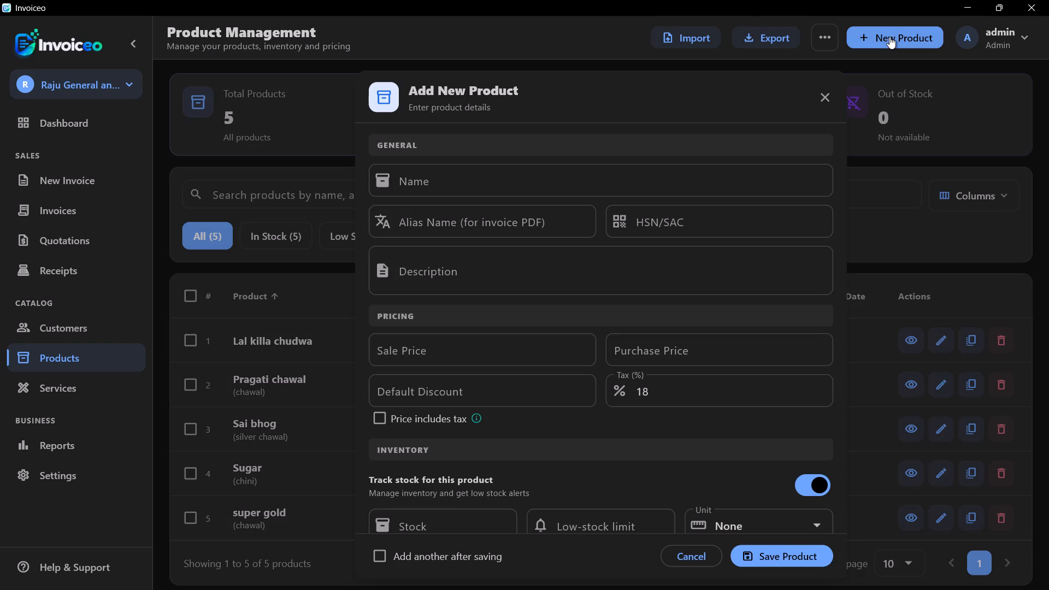
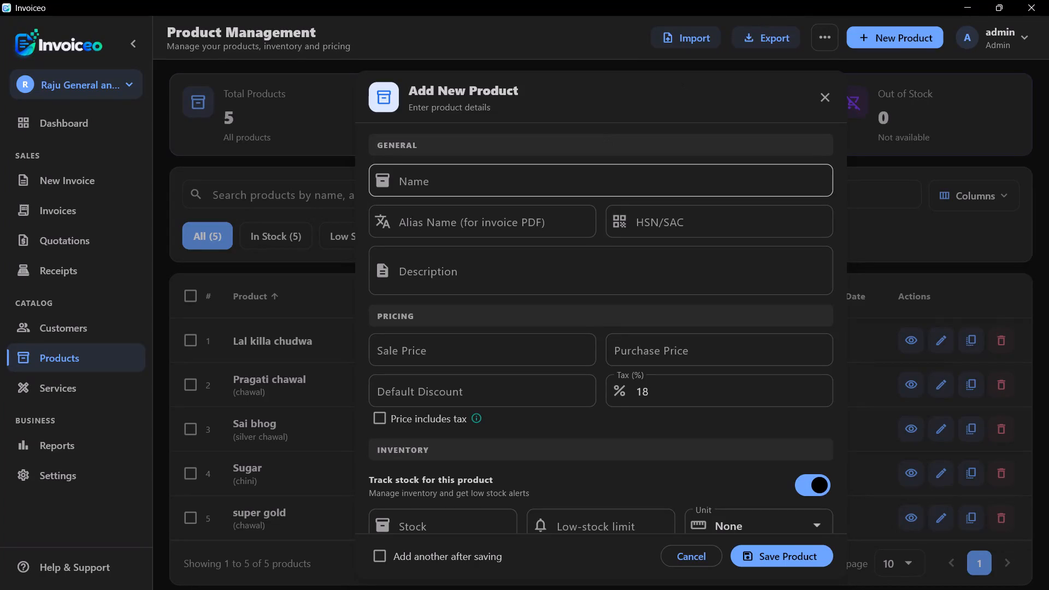
# Name the new product pisai aata, leaving its alias blank.
pyautogui.click(509, 185)
pyautogui.write('pisai')
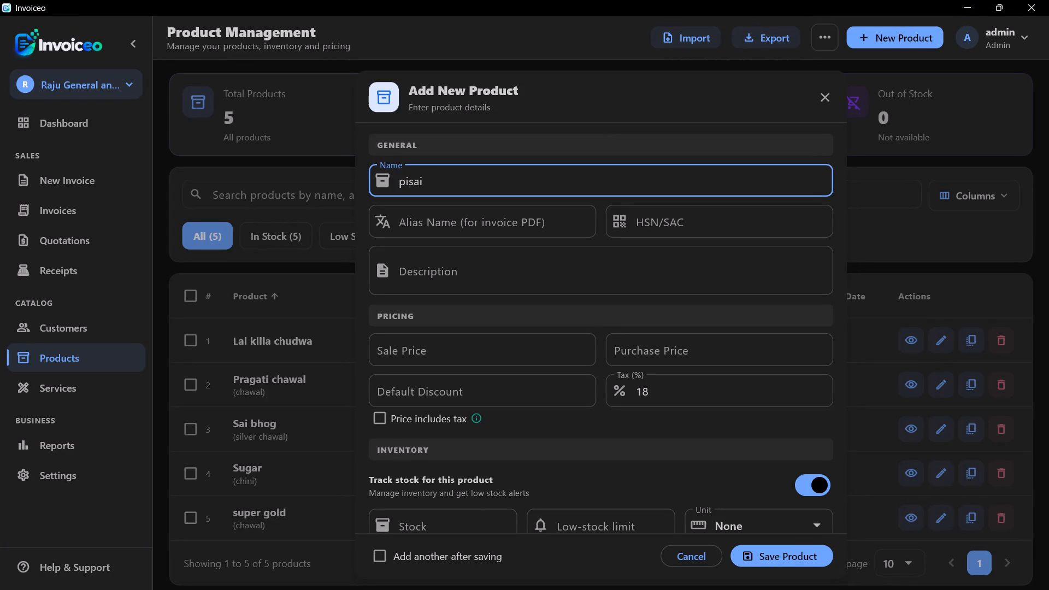
pyautogui.press('space')
pyautogui.write('aata')
pyautogui.click(479, 228)
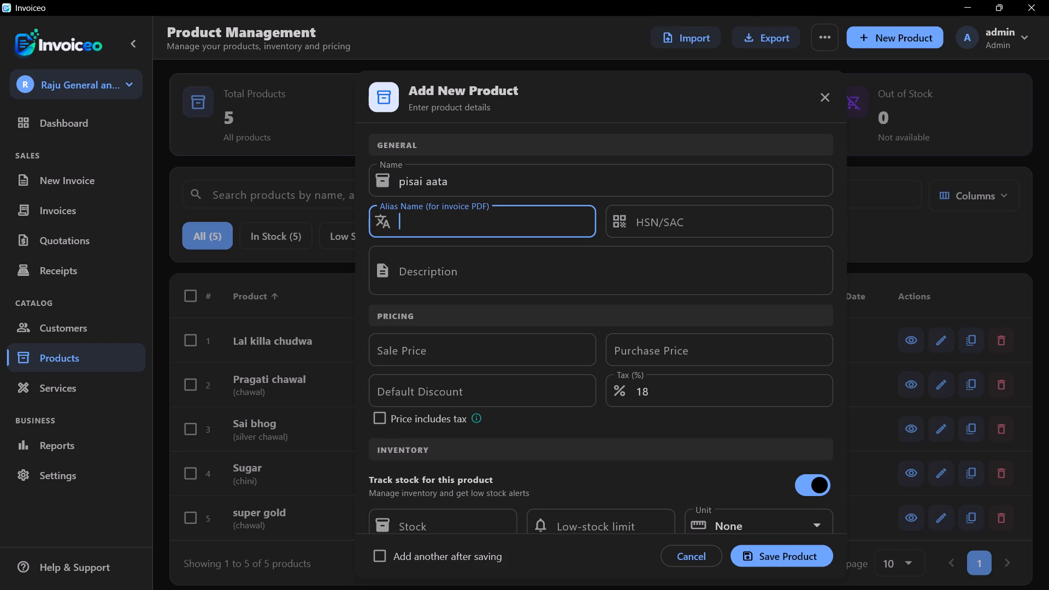
pyautogui.press('a')
pyautogui.press('BackSpace')
# Price pisai aata with a sale price of Rs. 45, default discount of Rs. 1, purchase price of Rs. 40 and 0% tax, marked as tax-inclusive.
pyautogui.click(473, 350)
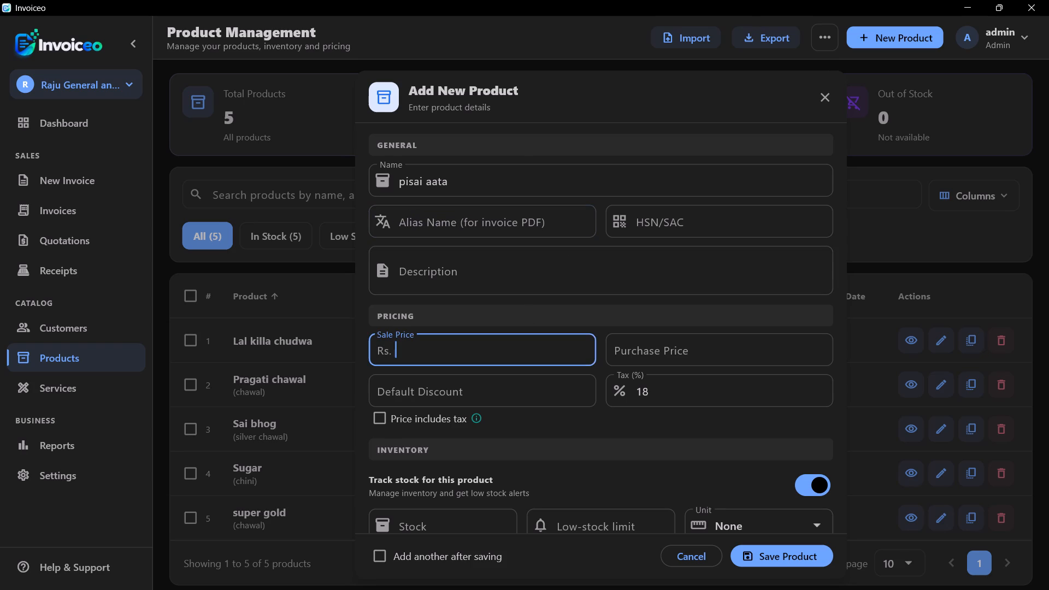
pyautogui.write('45')
pyautogui.click(640, 349)
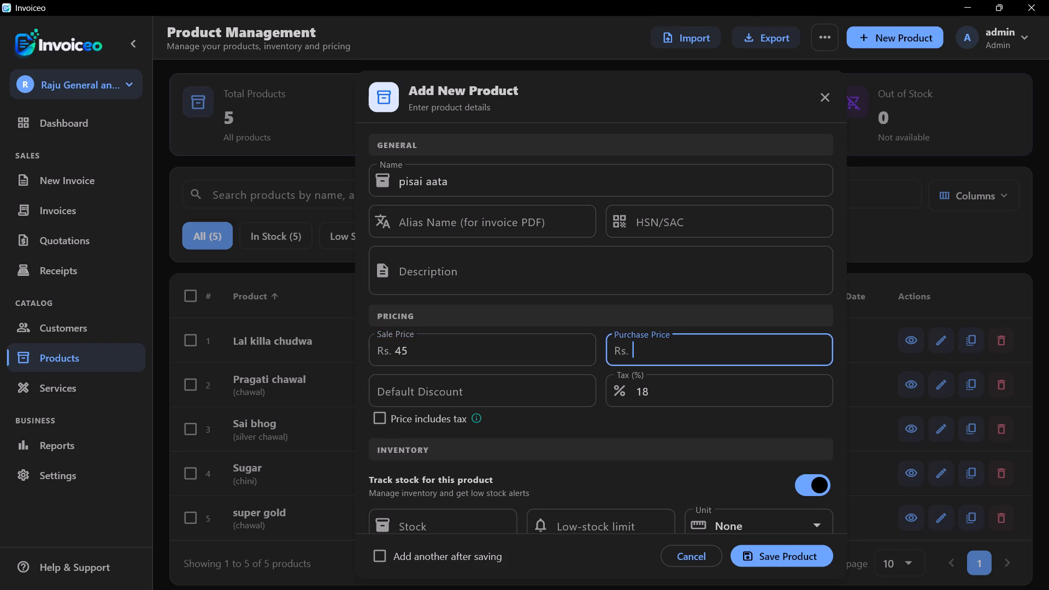
pyautogui.click(468, 389)
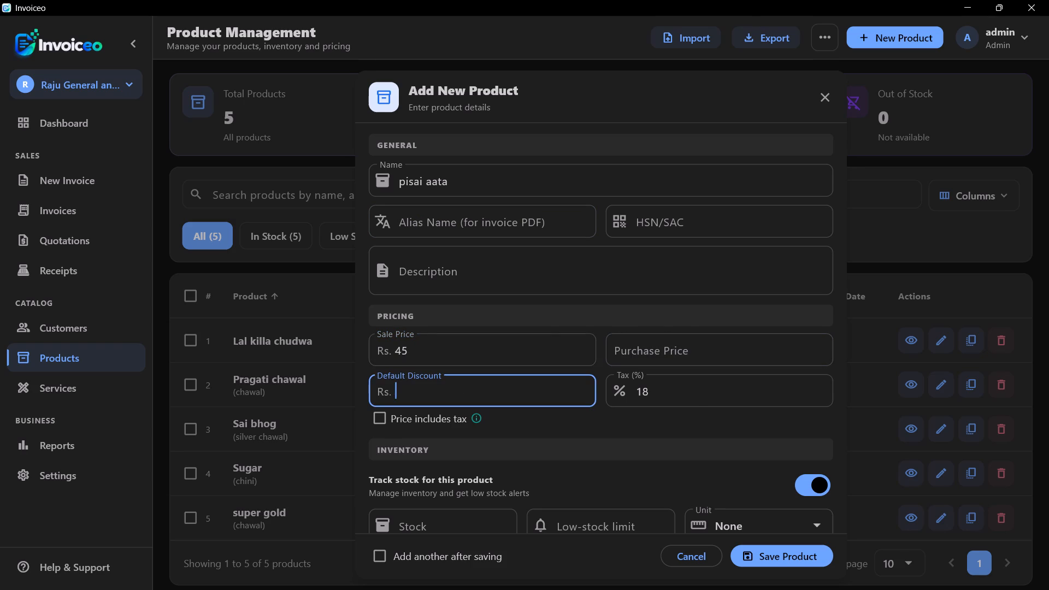
pyautogui.press('1')
pyautogui.click(668, 347)
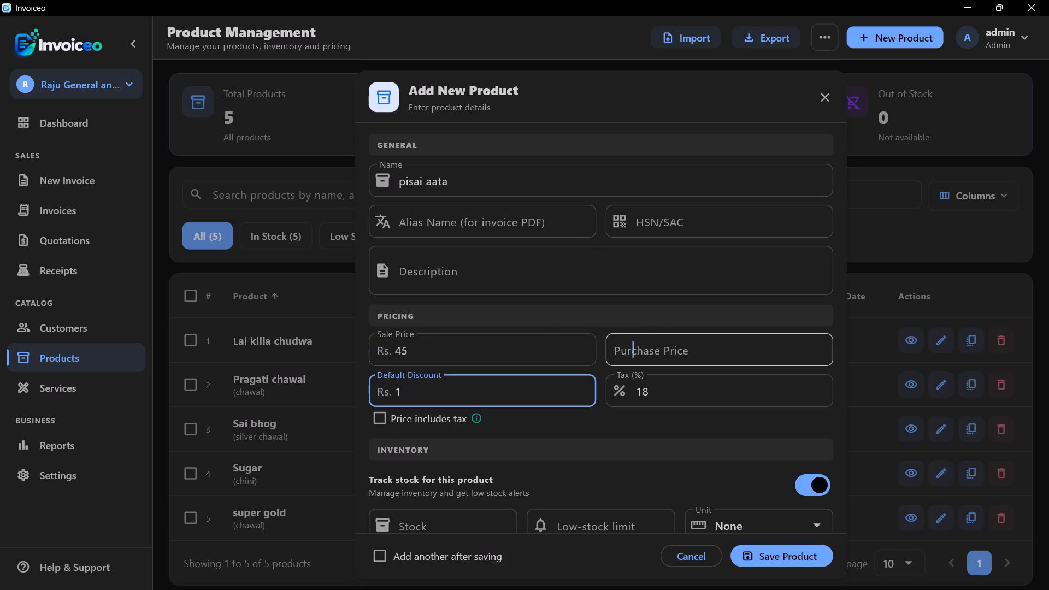
pyautogui.write('40')
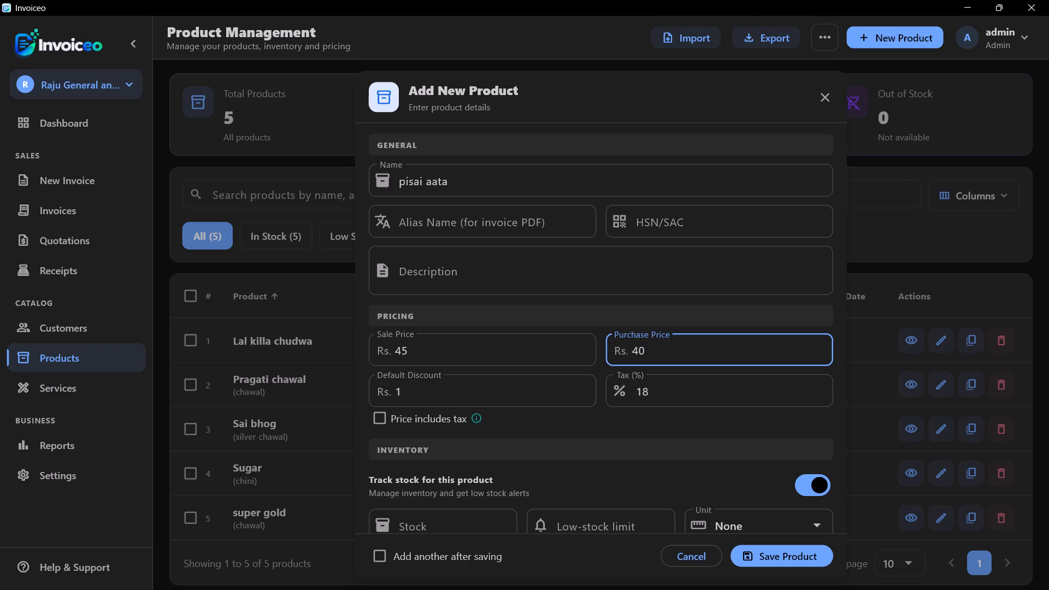
pyautogui.click(673, 398)
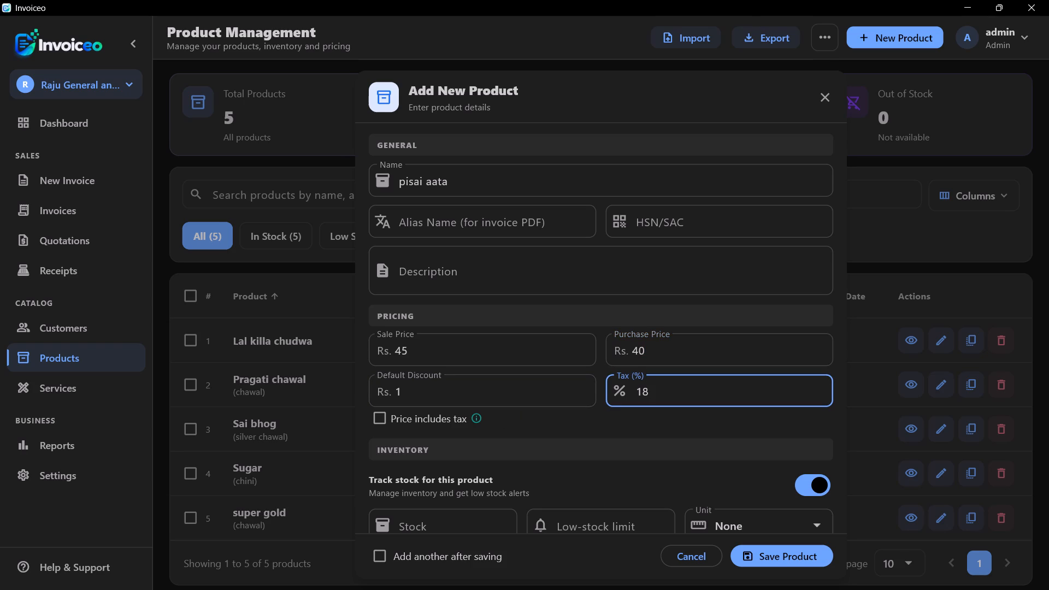
pyautogui.press('BackSpace')
pyautogui.press('BackSpace')
pyautogui.press('0')
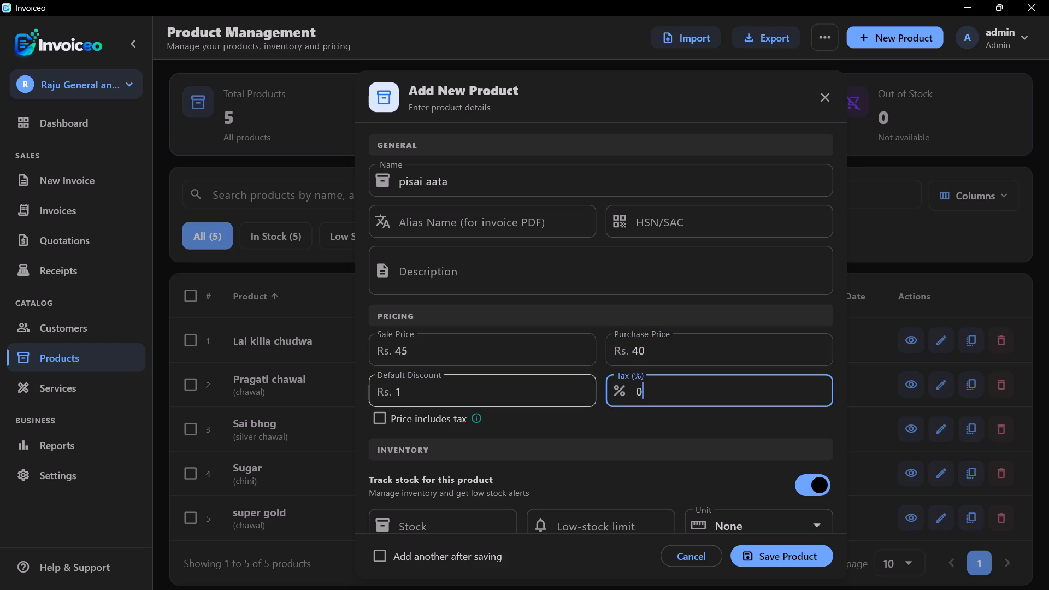
pyautogui.click(379, 416)
# Give pisai aata a stock of 60, a low-stock limit of 5 and the unit KG, and save the product.
pyautogui.scroll(-2, 528, 412)
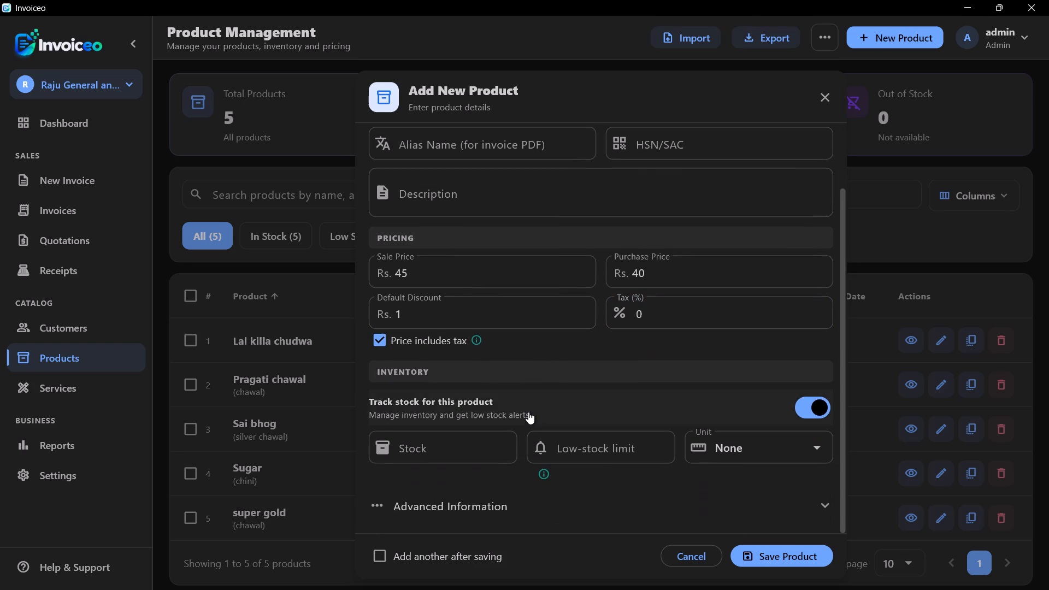
pyautogui.scroll(-1, 528, 412)
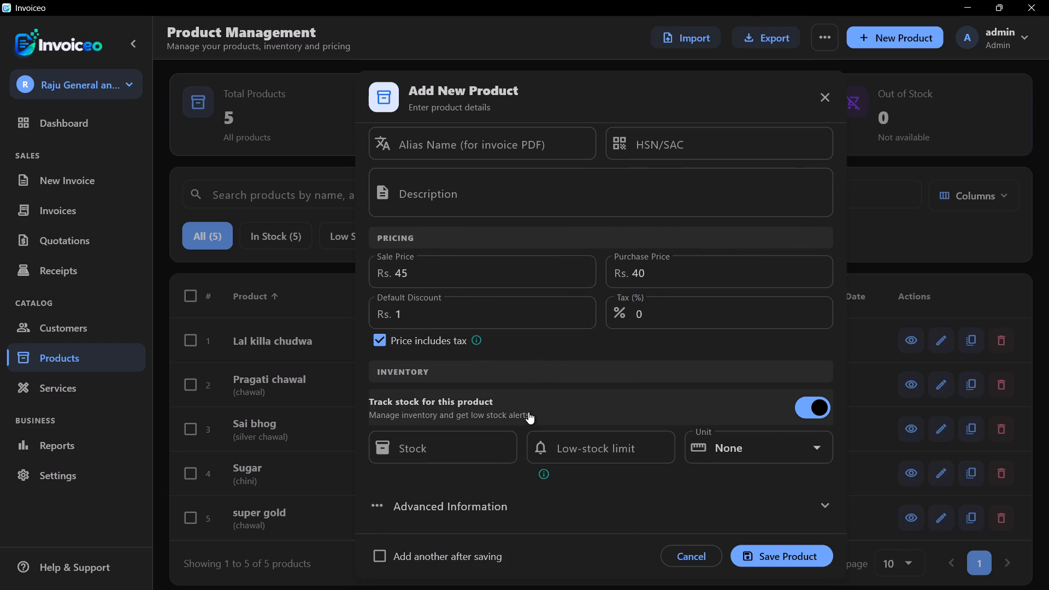
pyautogui.click(472, 454)
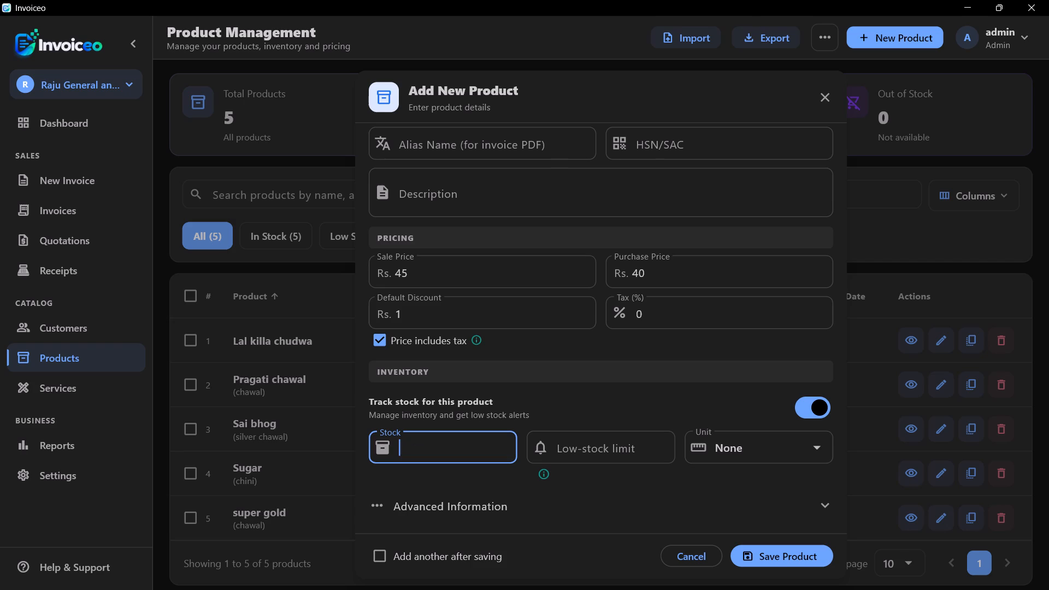
pyautogui.write('60')
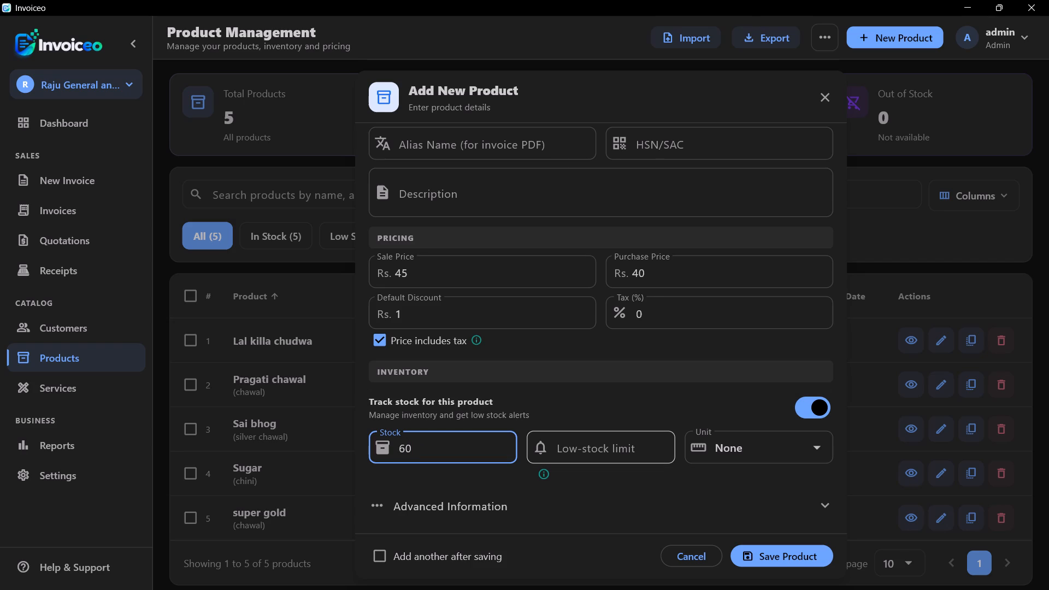
pyautogui.click(626, 446)
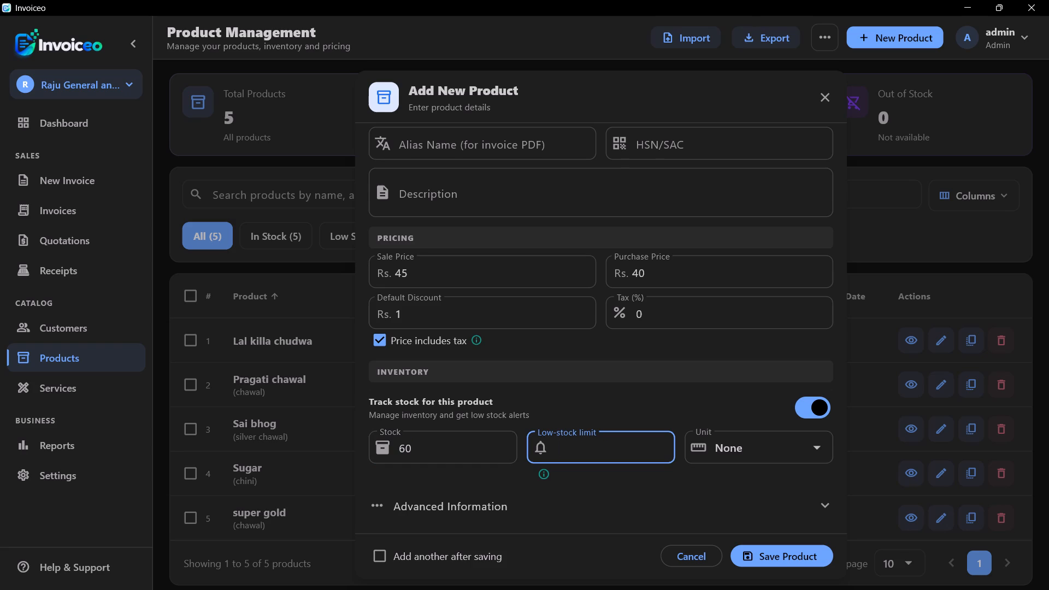
pyautogui.press('5')
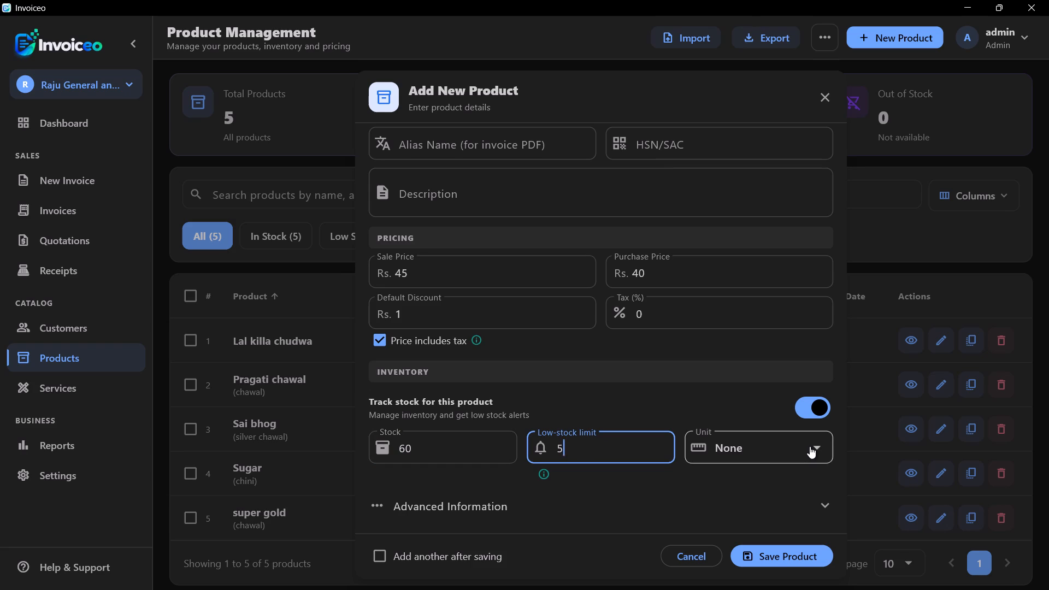
pyautogui.click(810, 446)
pyautogui.click(718, 139)
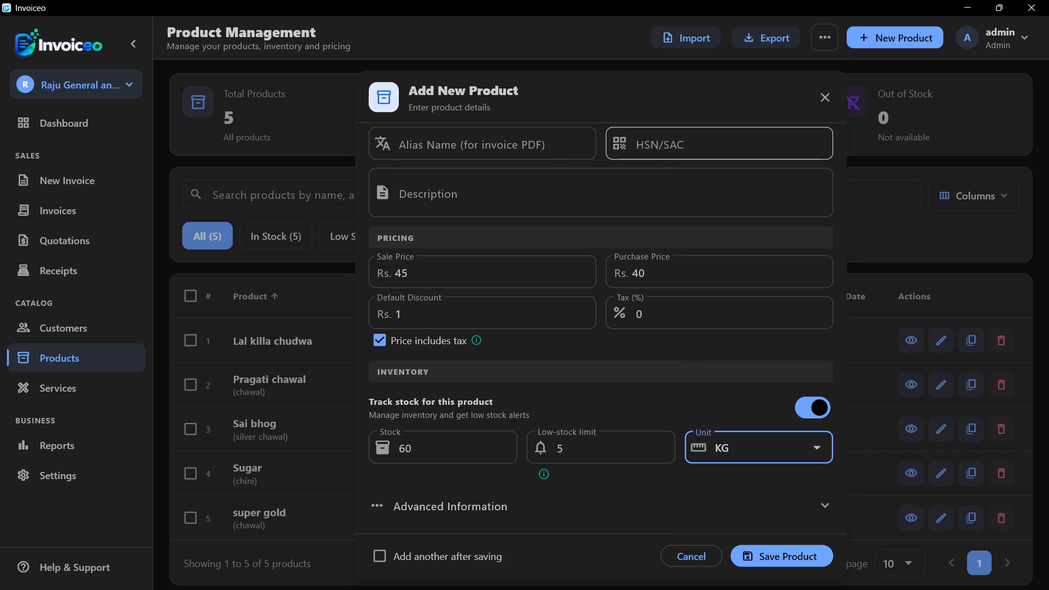
pyautogui.scroll(-4, 634, 440)
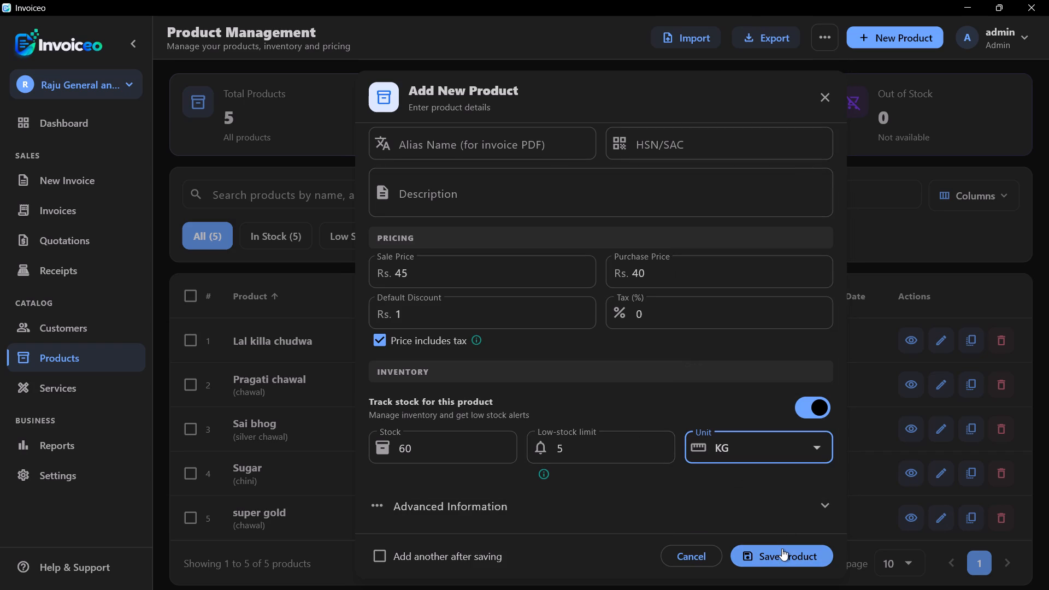
pyautogui.click(782, 548)
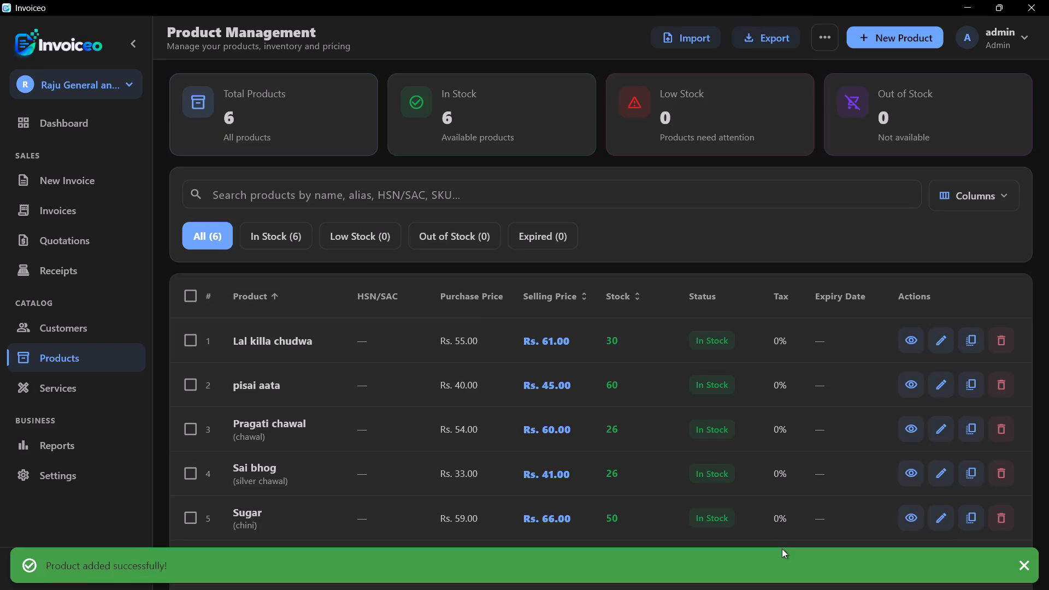
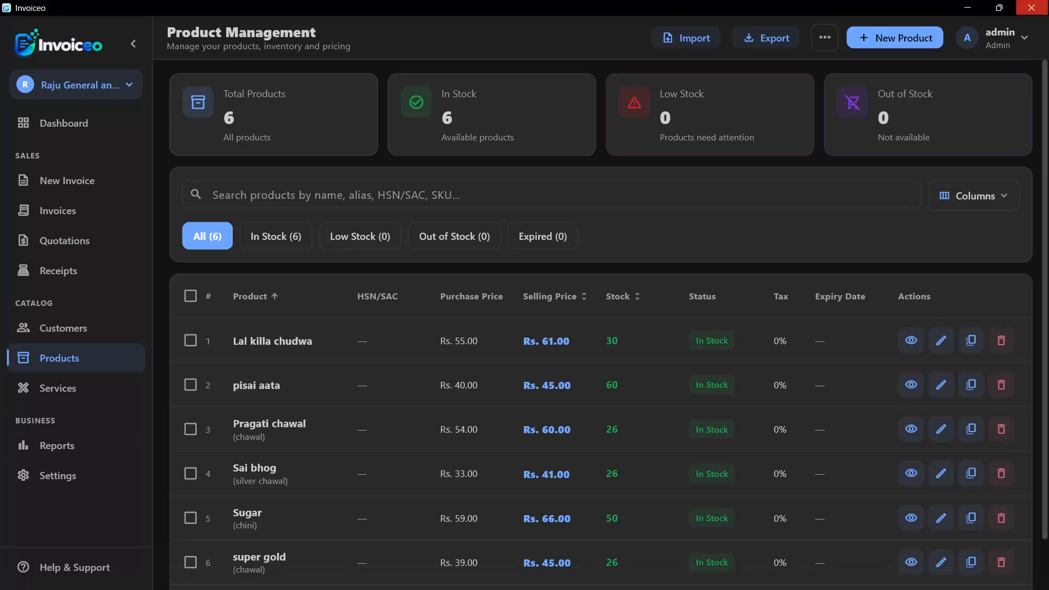
# Start a new product and name it khula maida.
pyautogui.click(887, 33)
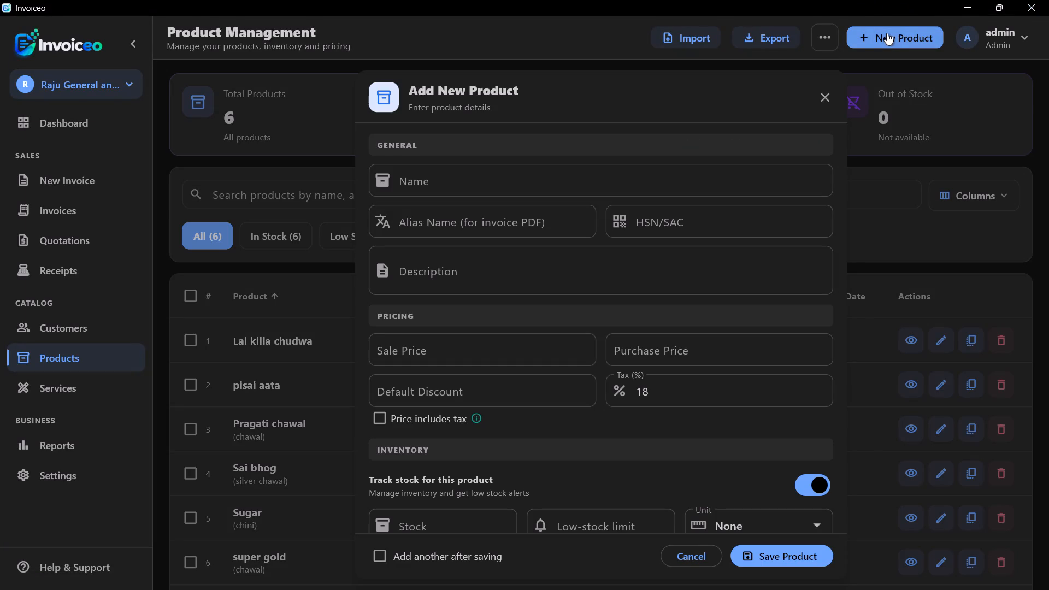
pyautogui.click(445, 143)
pyautogui.click(453, 177)
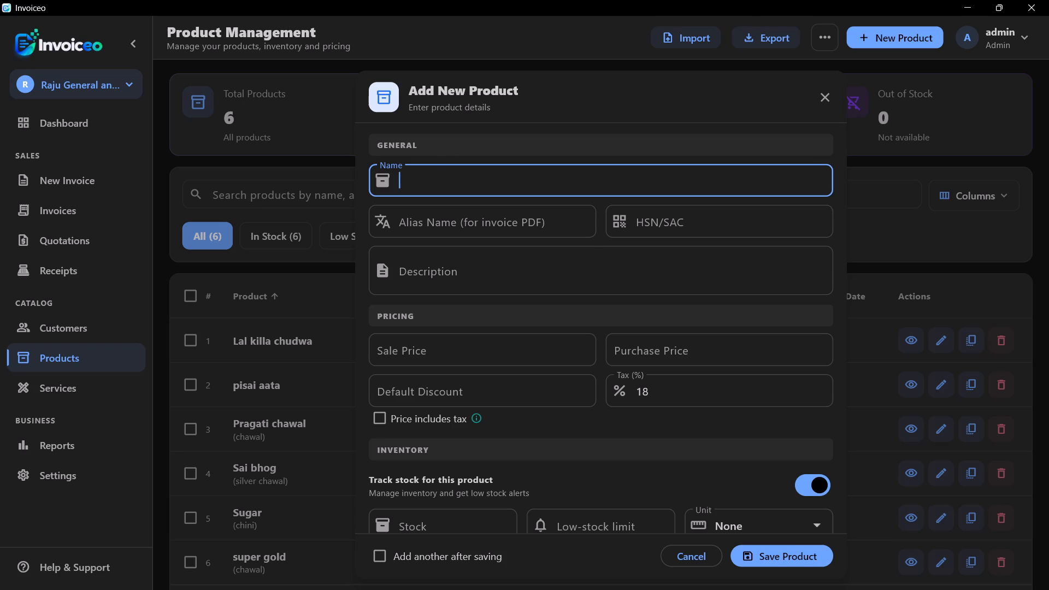
pyautogui.write('khul')
pyautogui.write('a maida')
pyautogui.press('space')
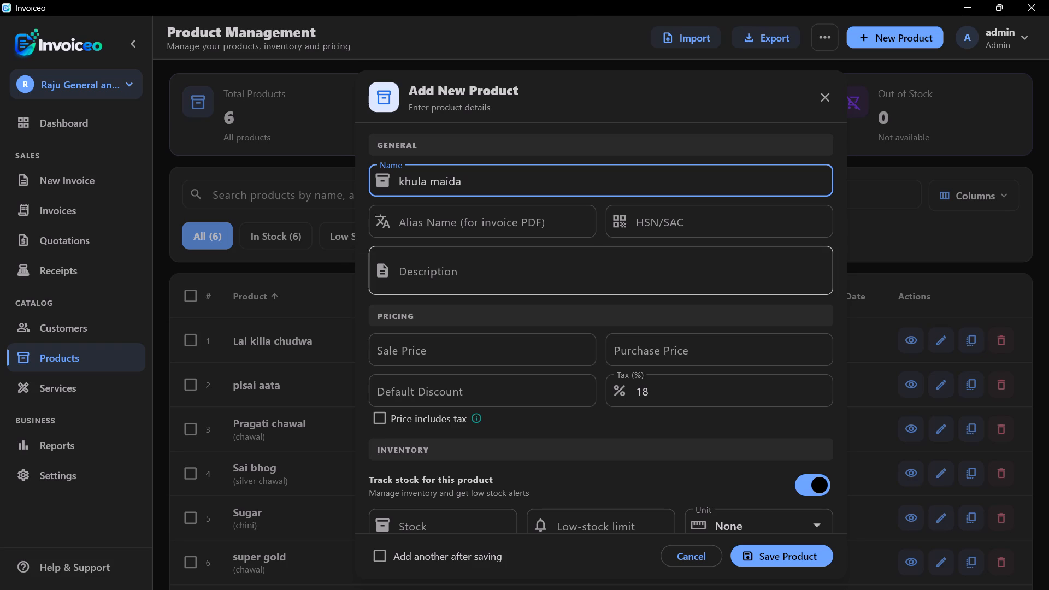
# Price khula maida with a sale price of Rs. 40 and a purchase price of Rs. 34.
pyautogui.click(463, 356)
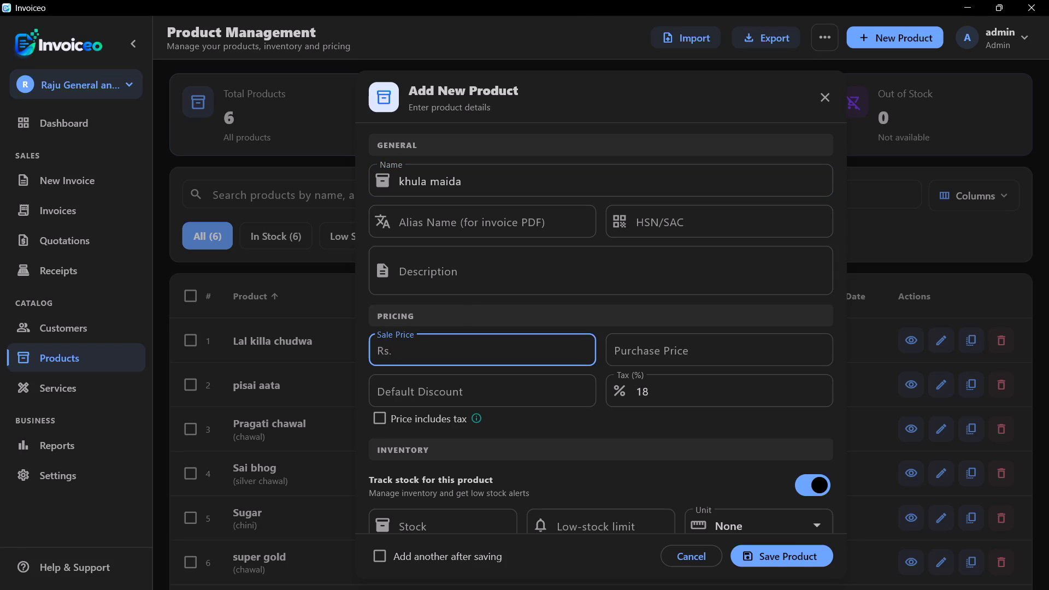
pyautogui.write('40')
pyautogui.click(692, 355)
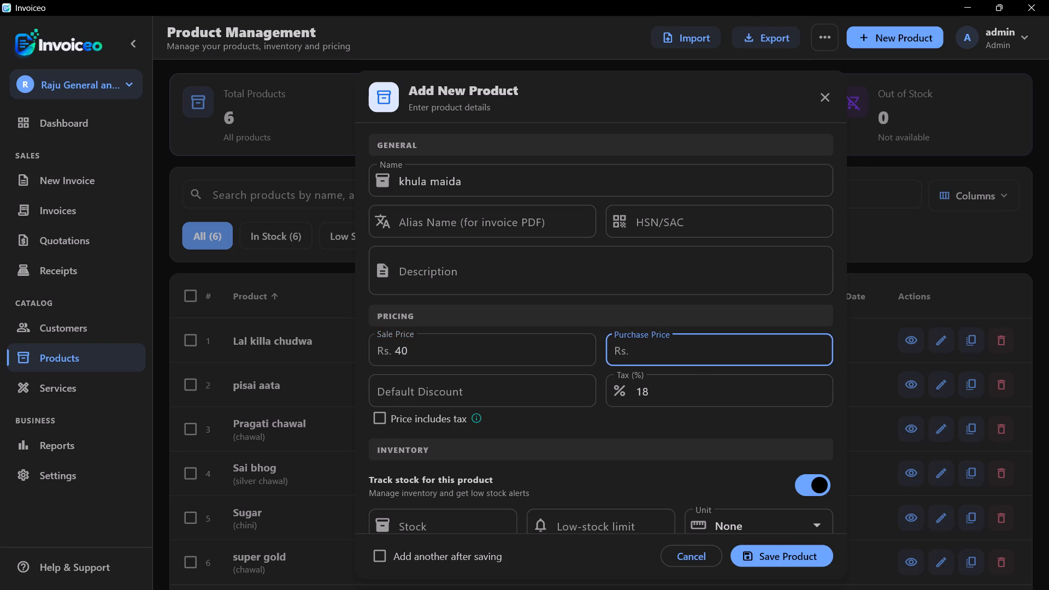
pyautogui.write('34')
pyautogui.click(481, 391)
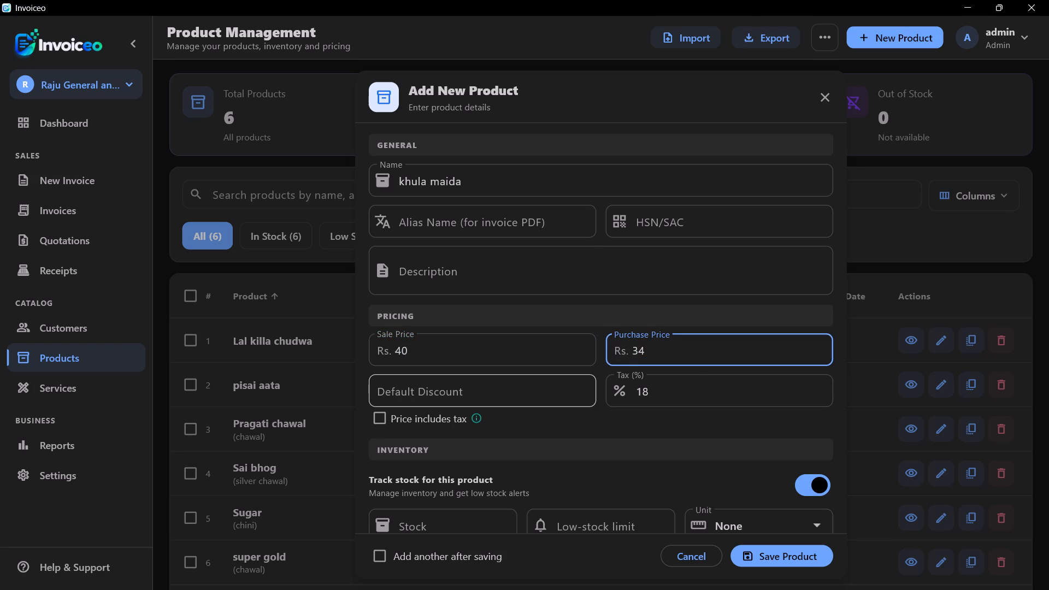
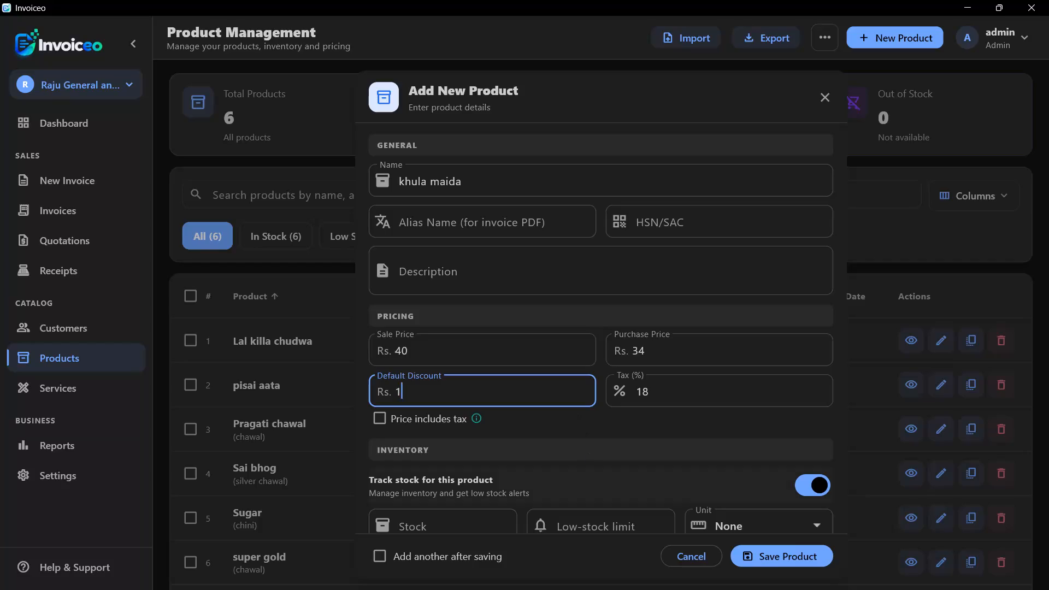
# Set khula maida's tax rate to 0%.
pyautogui.click(675, 385)
pyautogui.press('BackSpace')
pyautogui.press('BackSpace')
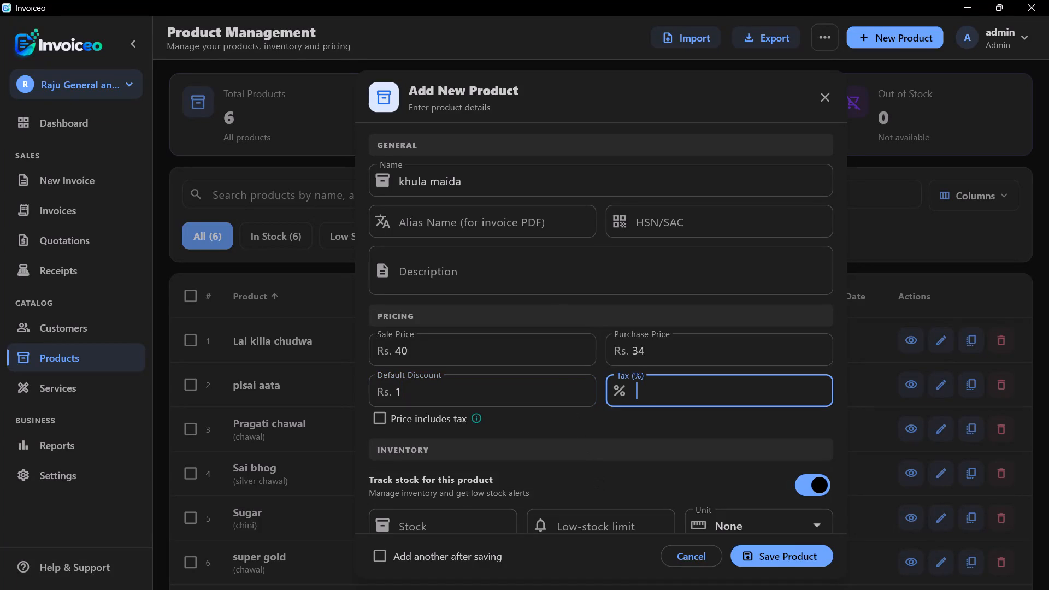
pyautogui.press('0')
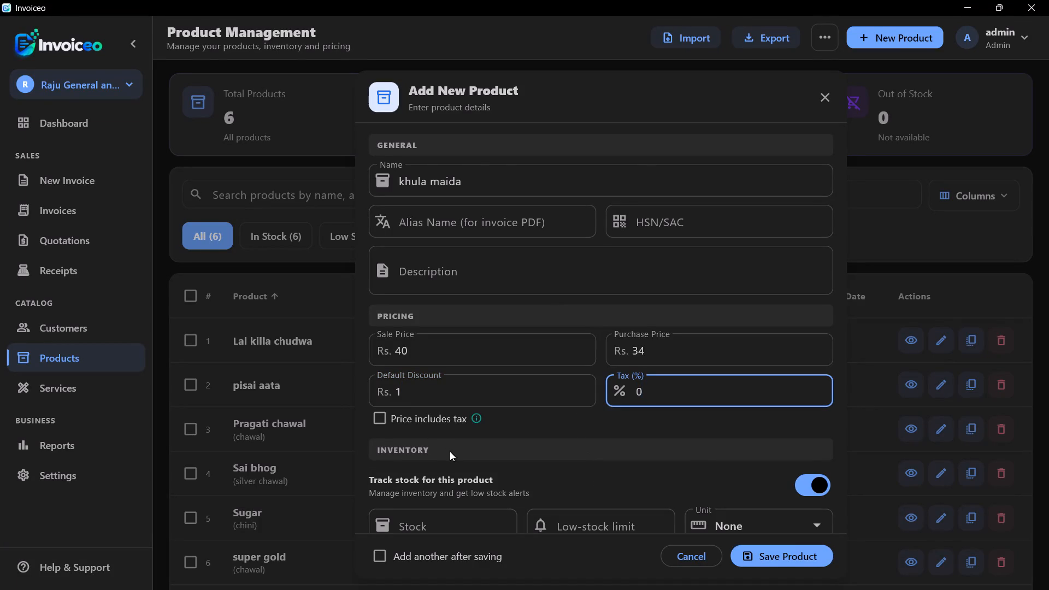
# Set khula maida's stock to 50 with a low-stock limit of 5 and KG as the unit.
pyautogui.scroll(-2, 450, 451)
pyautogui.rightClick(450, 451)
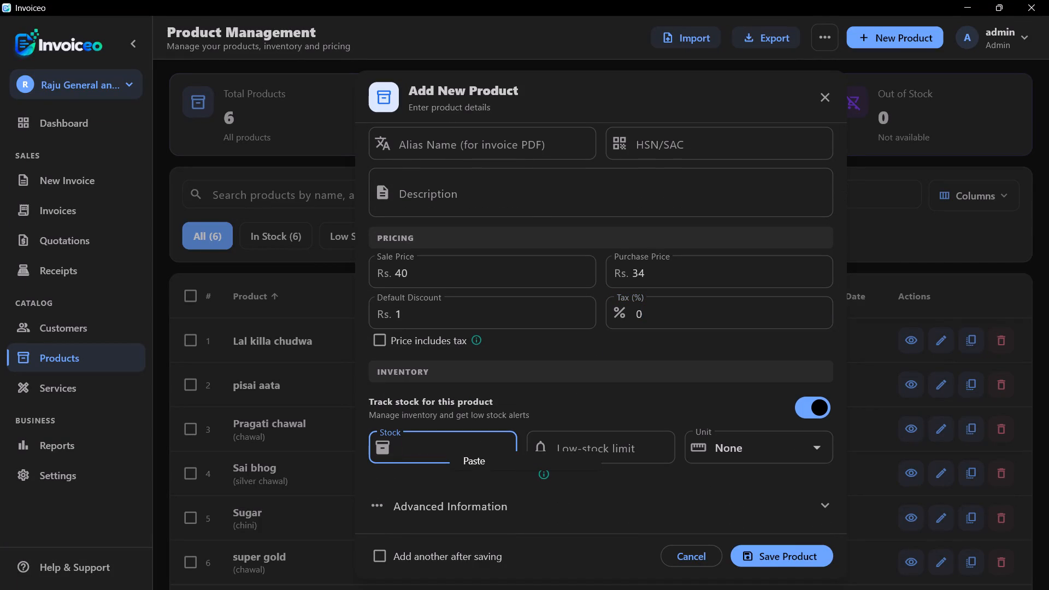
pyautogui.write('50')
pyautogui.click(610, 455)
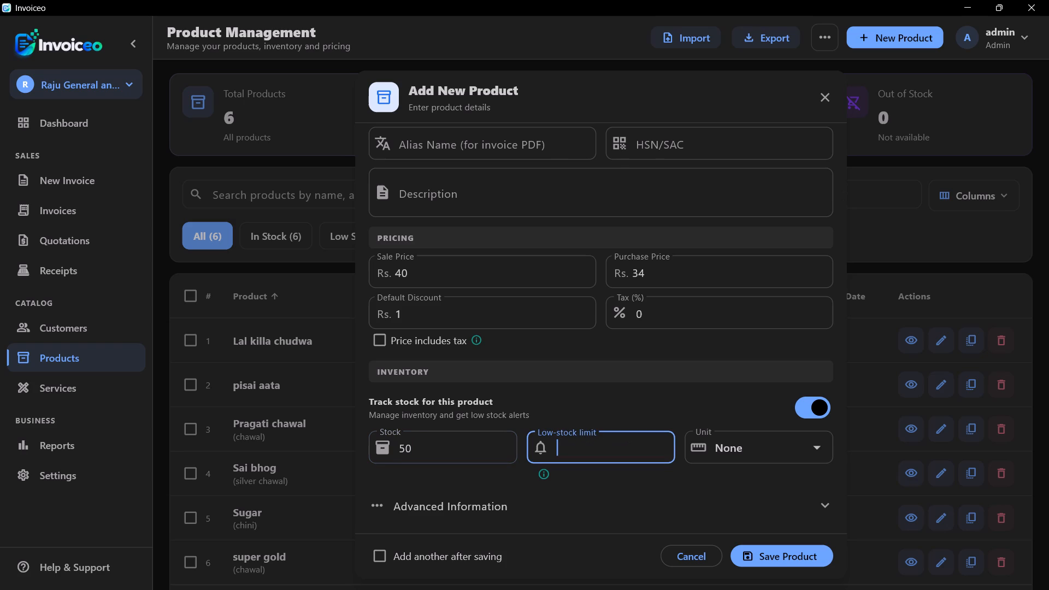
pyautogui.press('5')
pyautogui.click(749, 448)
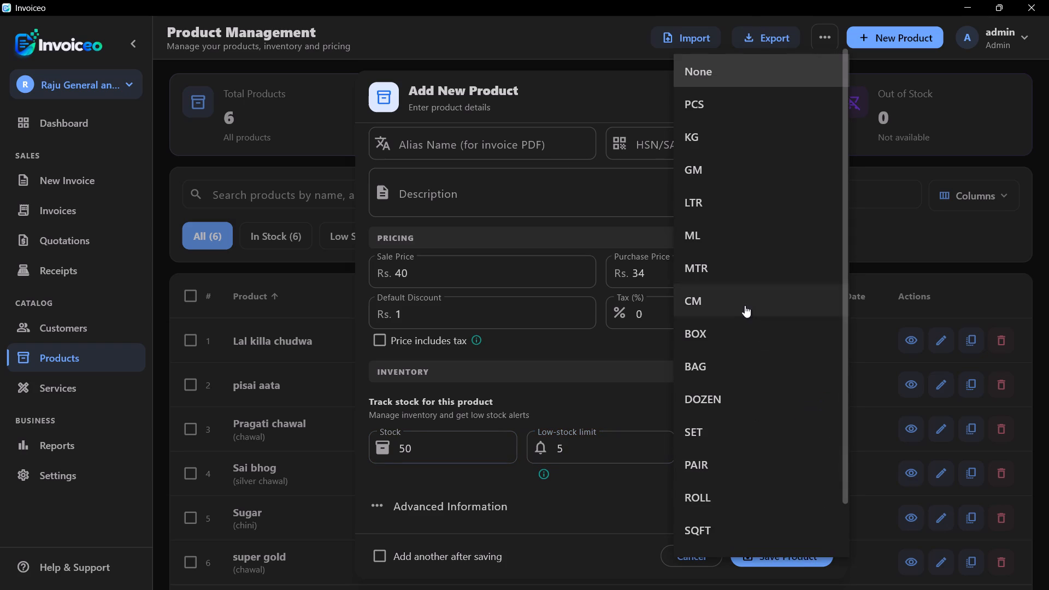
pyautogui.click(694, 139)
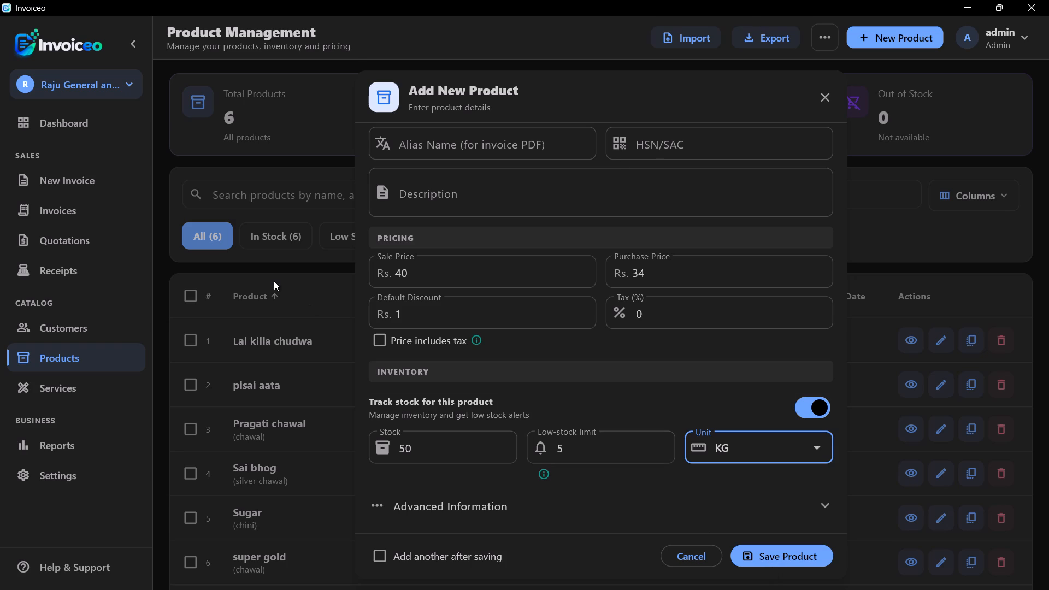
# Mark khula maida's price as including tax and save the product.
pyautogui.click(384, 337)
pyautogui.click(775, 556)
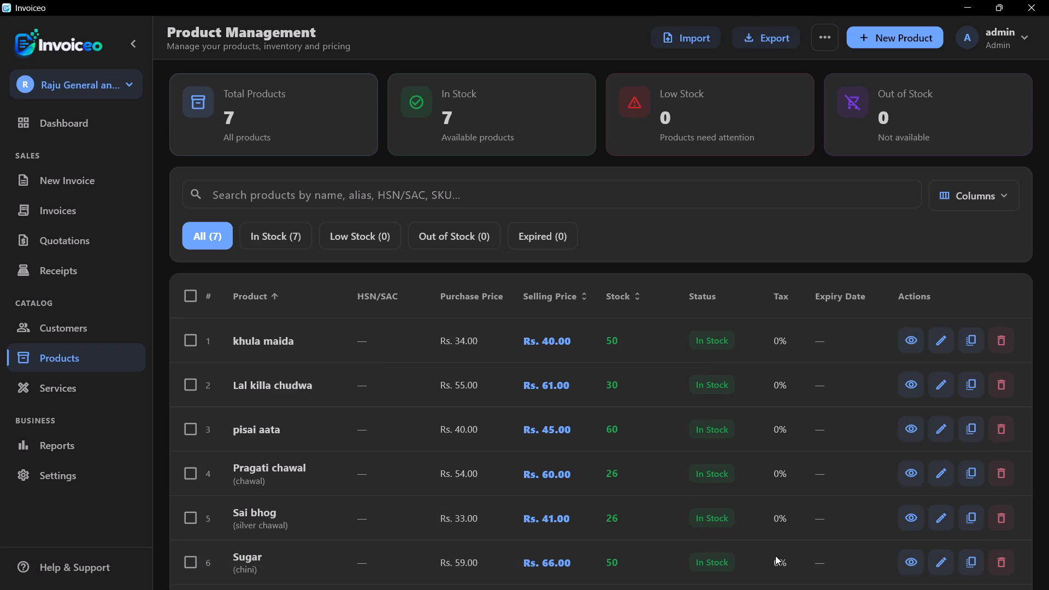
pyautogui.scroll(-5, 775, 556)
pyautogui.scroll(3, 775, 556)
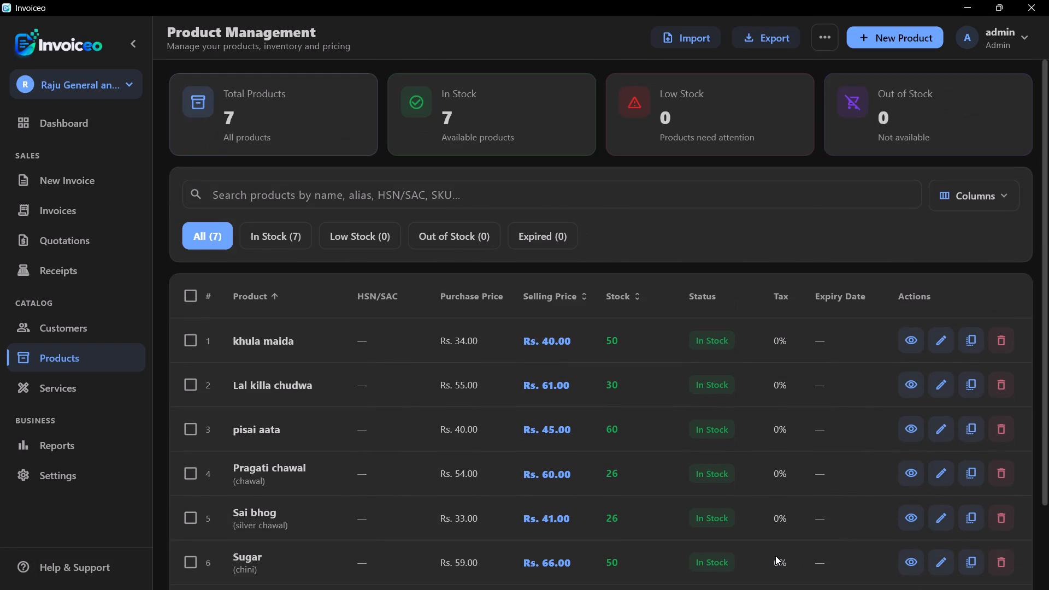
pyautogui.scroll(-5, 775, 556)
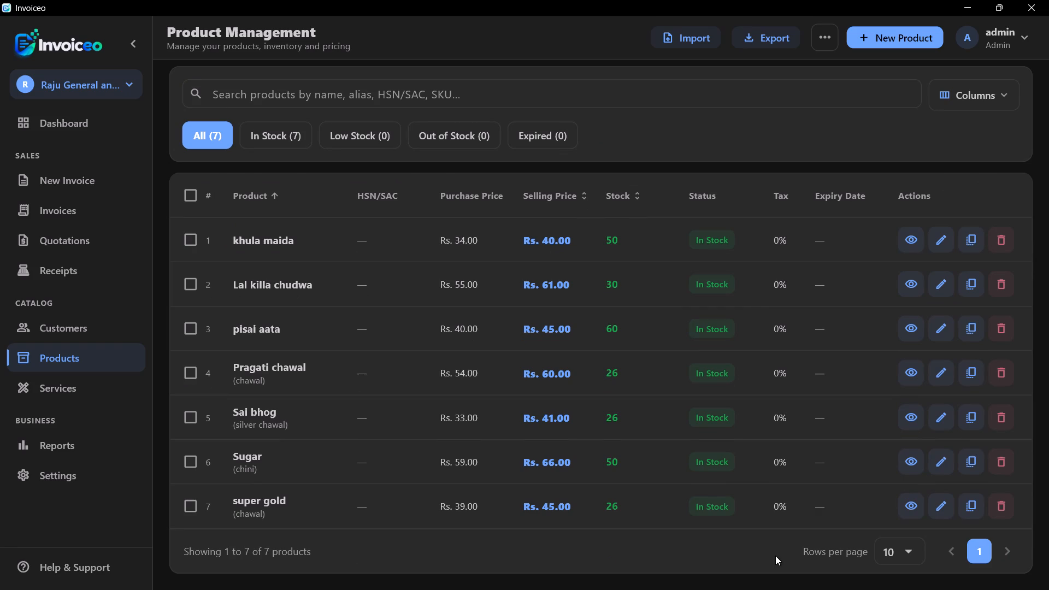
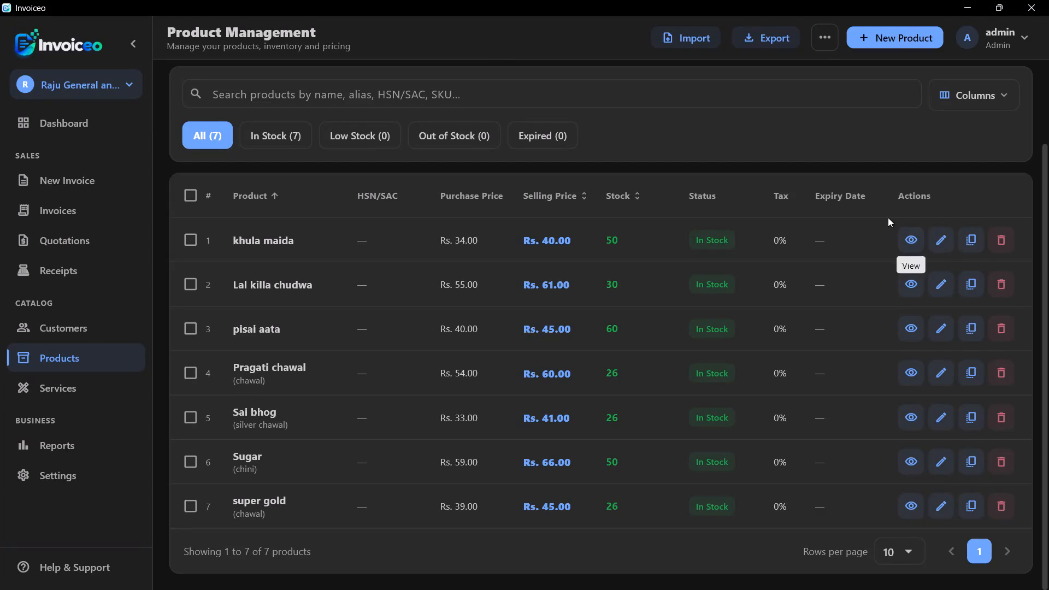
# Open the khula maida product for editing and set its selling price to Rs. 45.
pyautogui.click(940, 234)
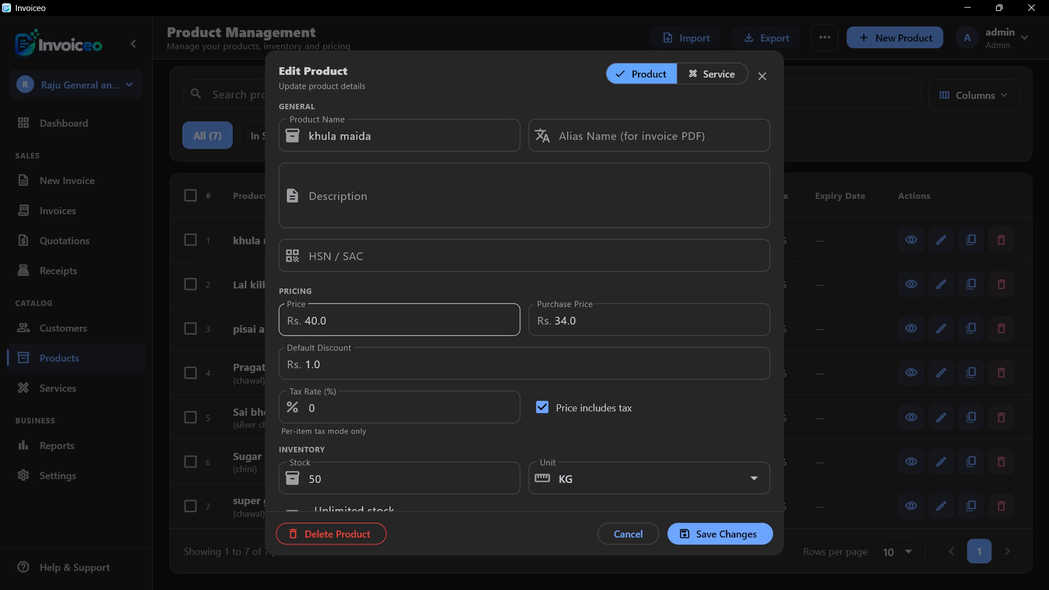
pyautogui.click(317, 324)
pyautogui.press('BackSpace')
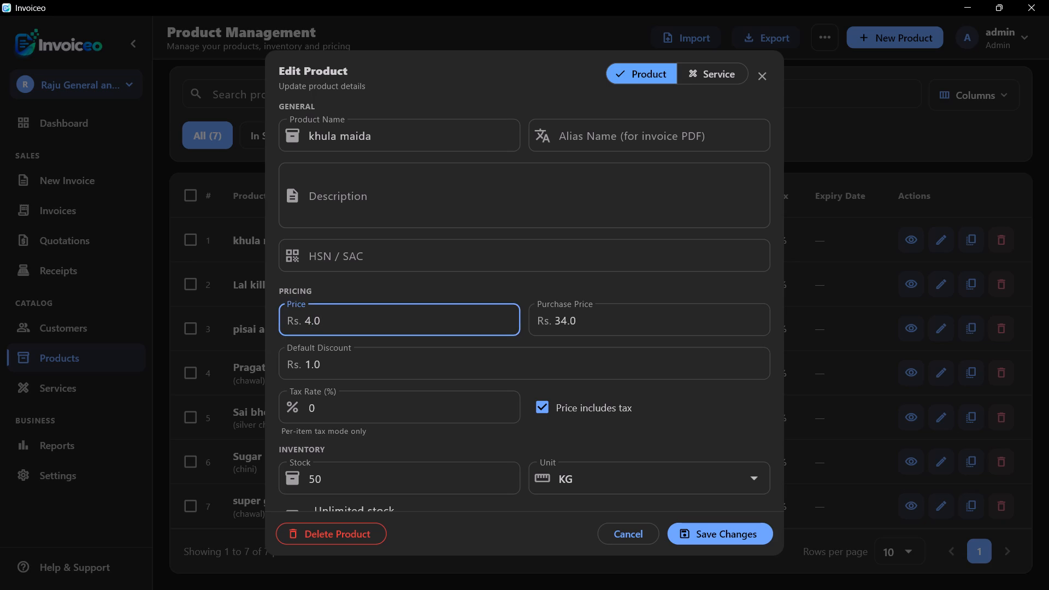
pyautogui.press('5')
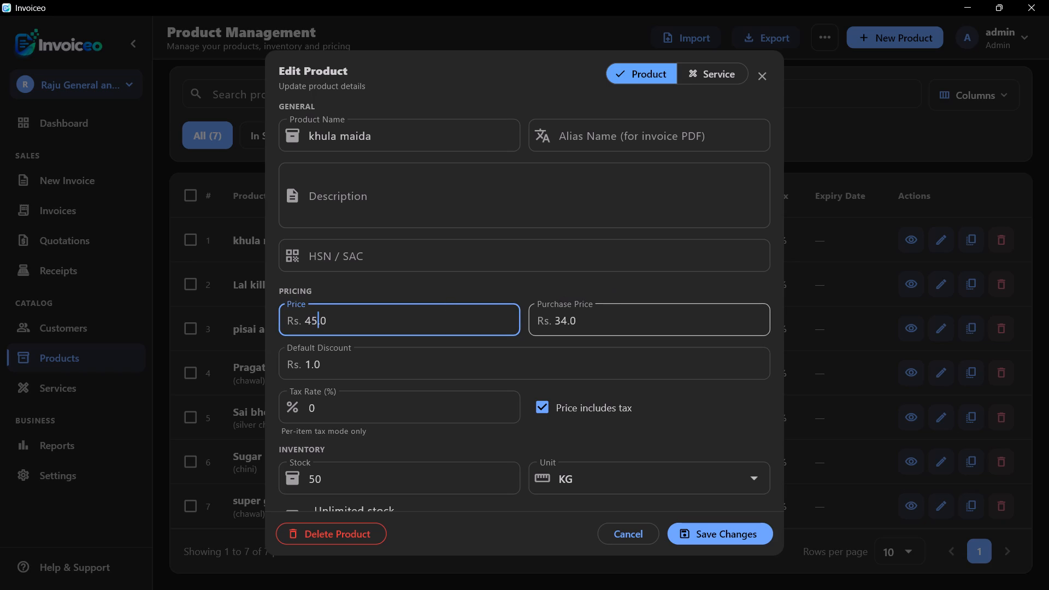
# Clear the default discount value of khula maida.
pyautogui.click(338, 362)
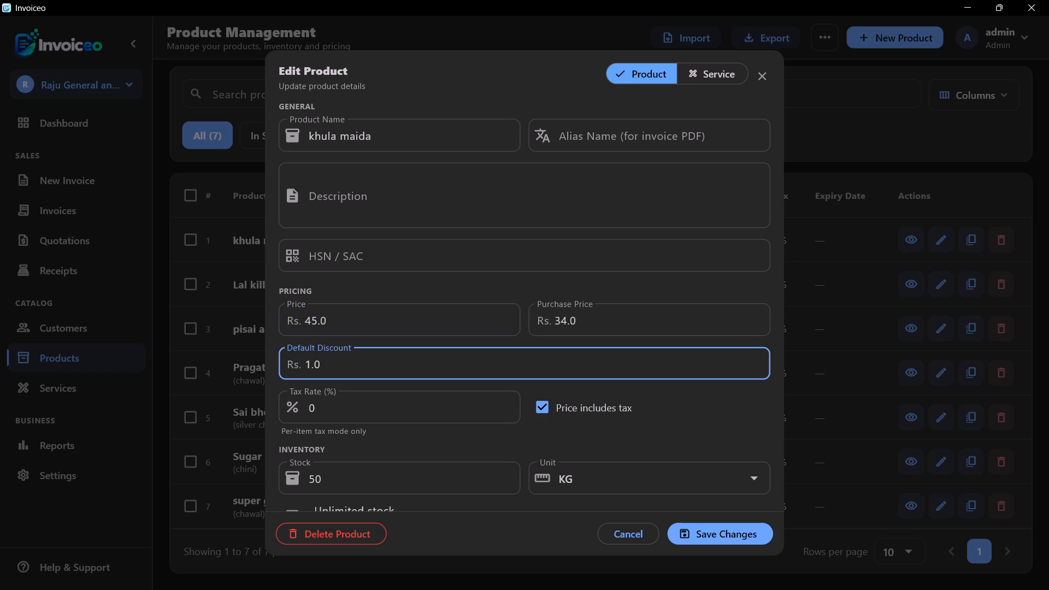
pyautogui.press('BackSpace')
pyautogui.press('BackSpace')
pyautogui.press('BackSpace')
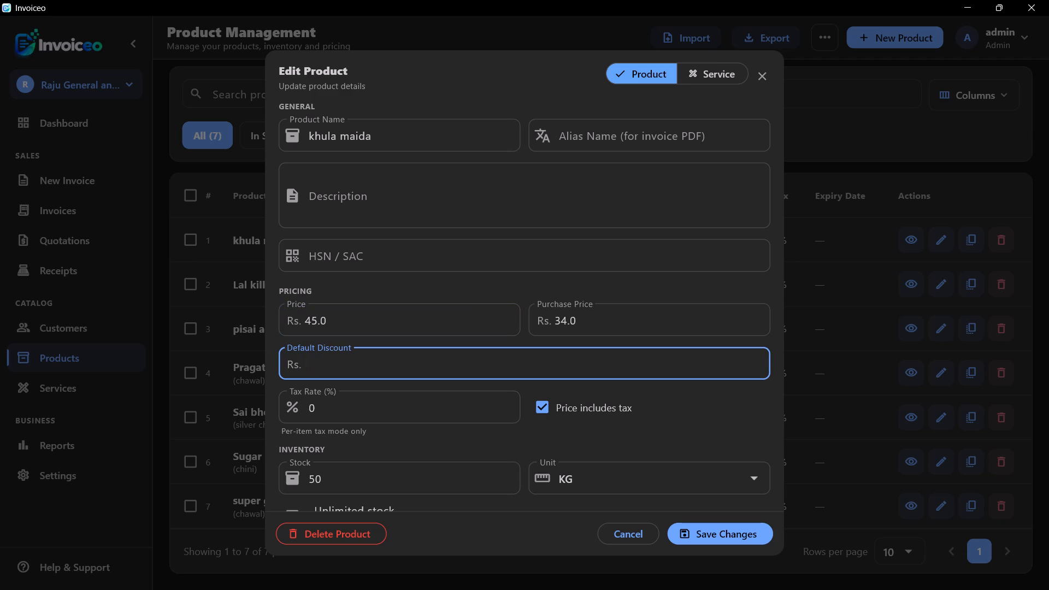
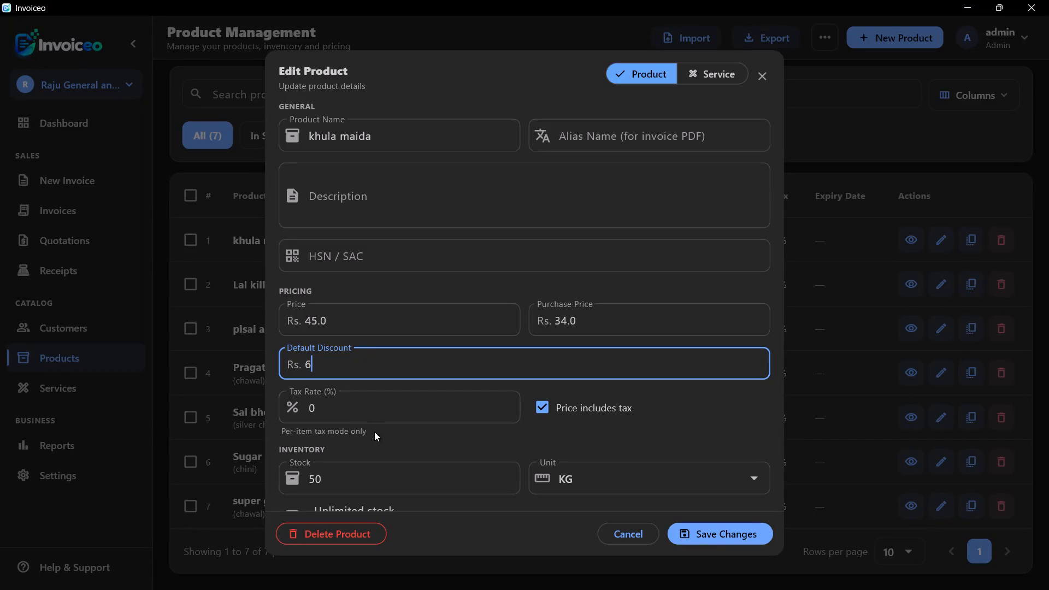
# Save the edited khula maida product with its updated selling price and default discount.
pyautogui.scroll(-4, 461, 462)
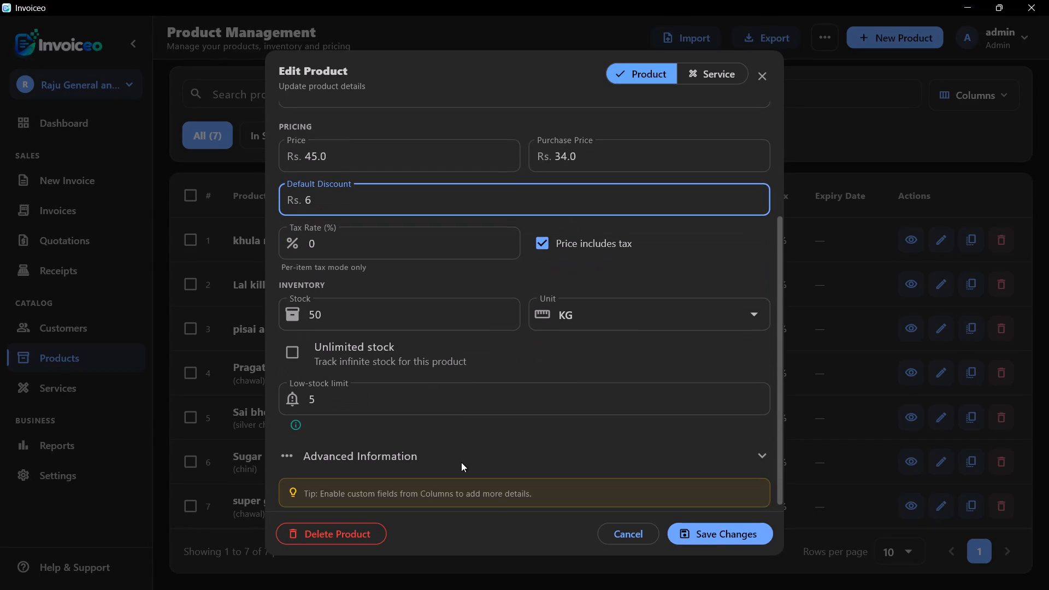
pyautogui.scroll(-2, 461, 462)
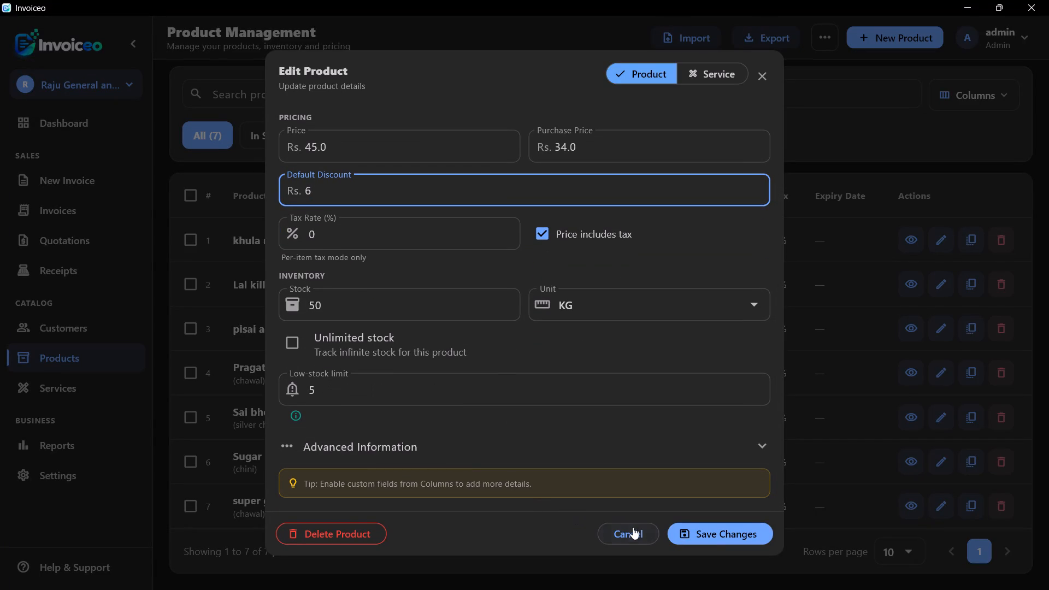
pyautogui.click(711, 534)
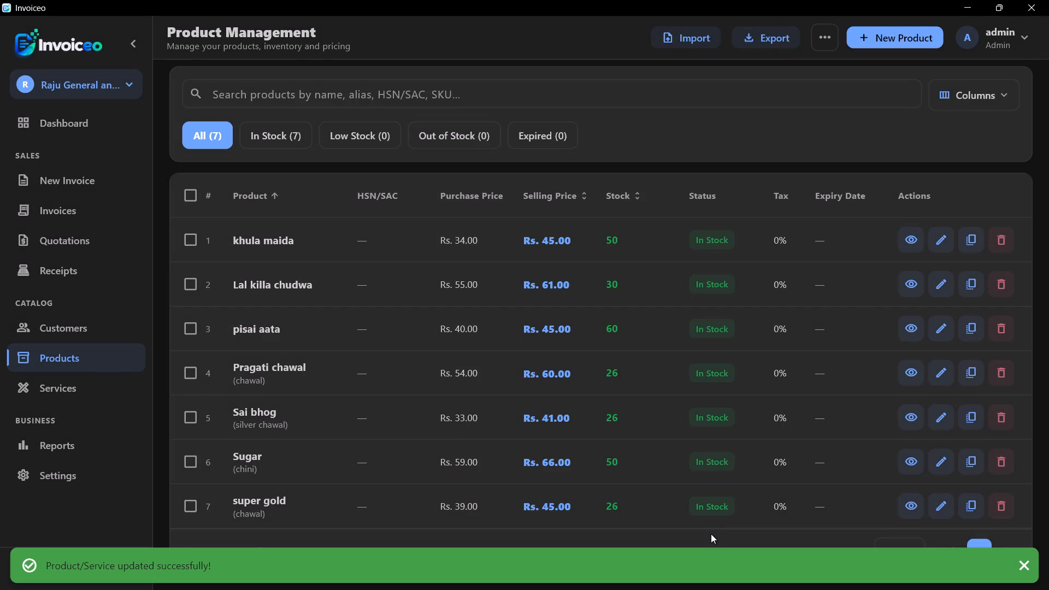
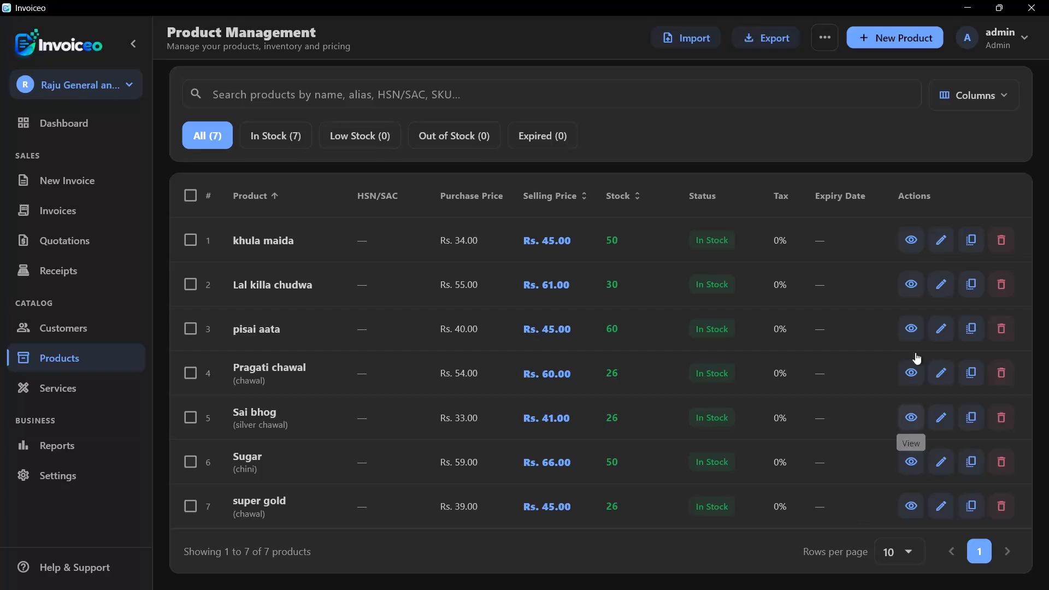
# Edit the Lal killa chudwa product to a price of Rs. 65.0 and a default discount of Rs. 5.0, saving the changes.
pyautogui.click(944, 280)
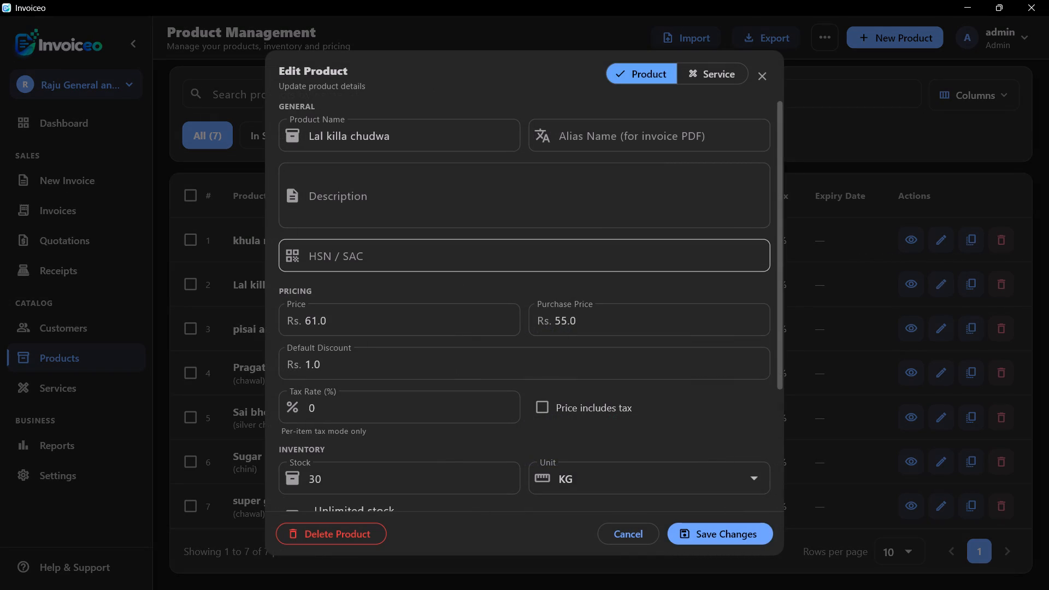
pyautogui.click(316, 323)
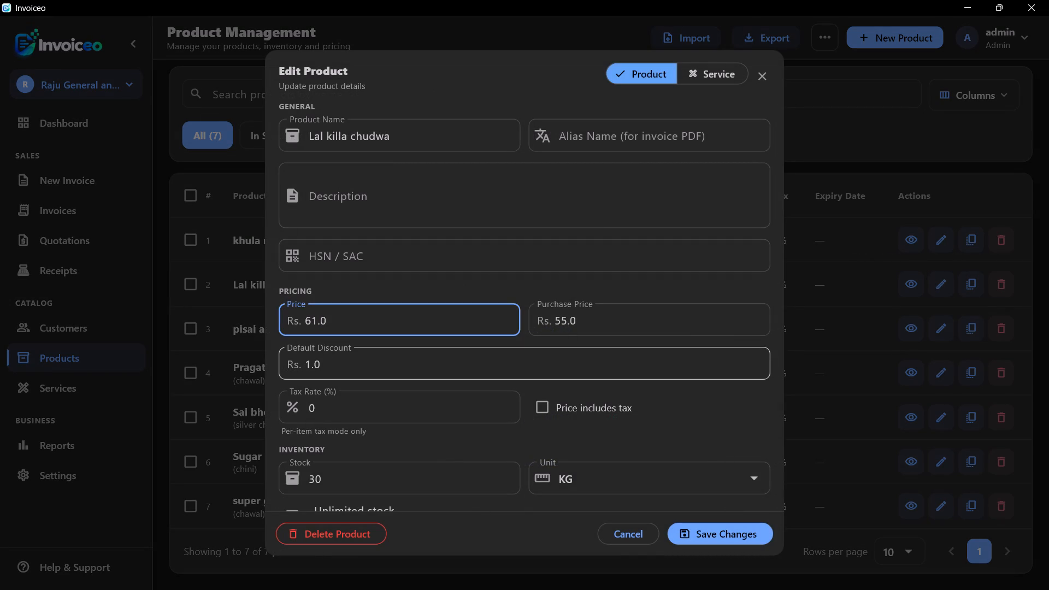
pyautogui.press('BackSpace')
pyautogui.press('5')
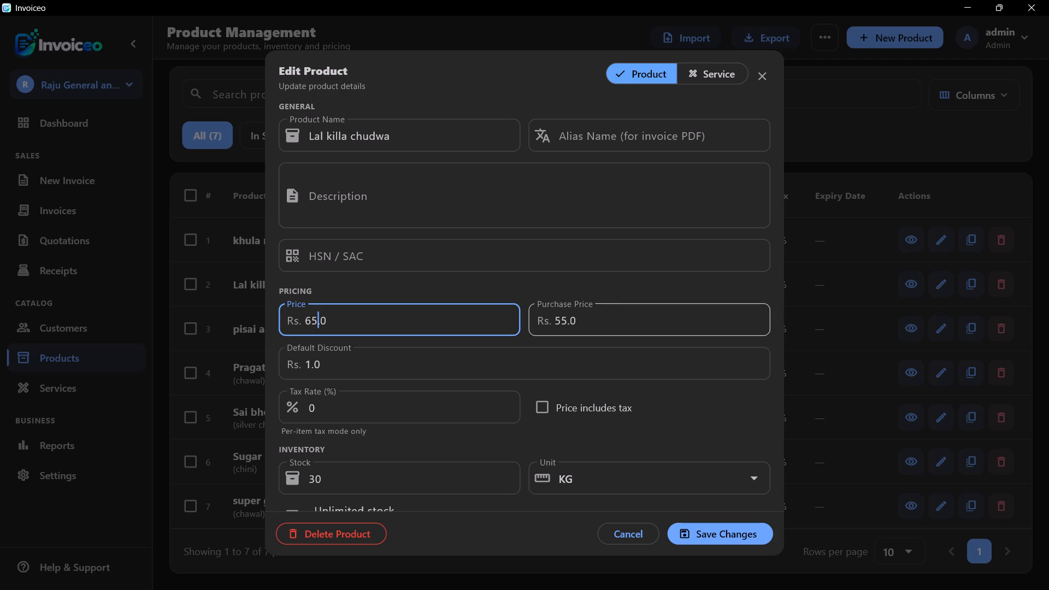
pyautogui.click(326, 368)
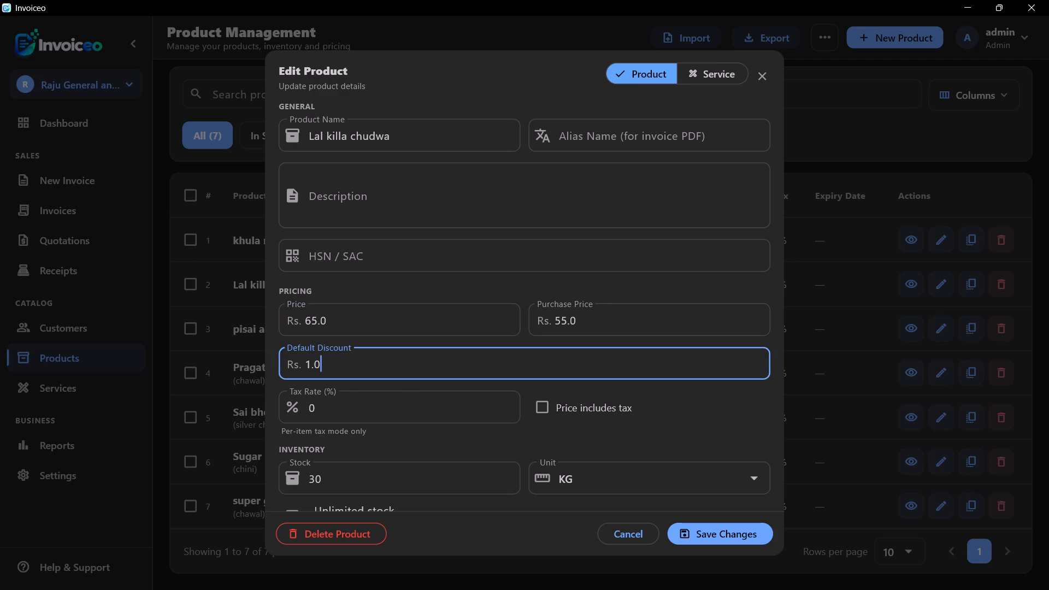
pyautogui.press('BackSpace')
pyautogui.press('BackSpace')
pyautogui.press('BackSpace')
pyautogui.write('5.0')
pyautogui.click(719, 538)
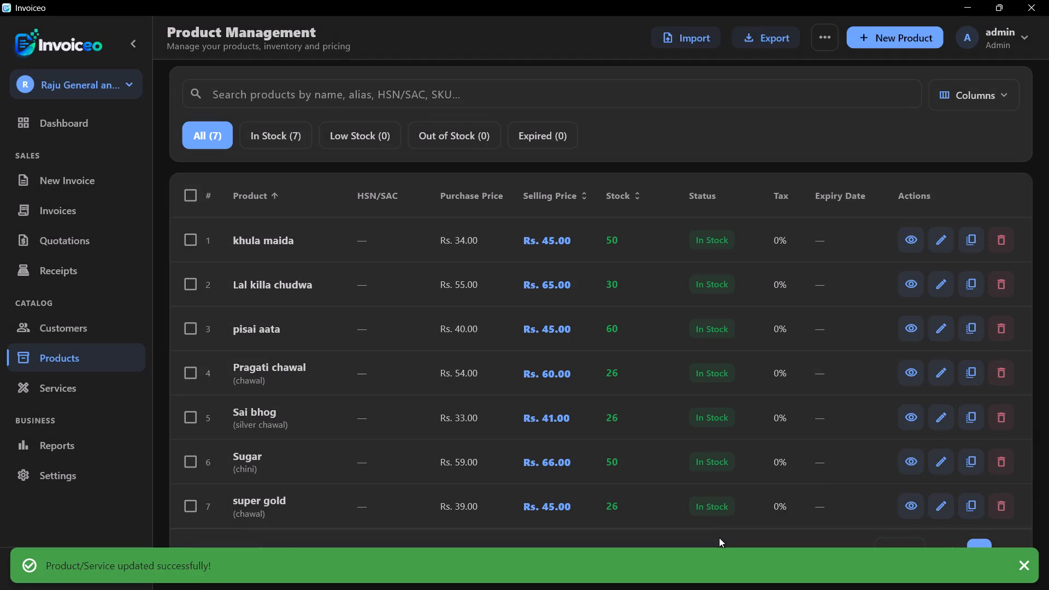
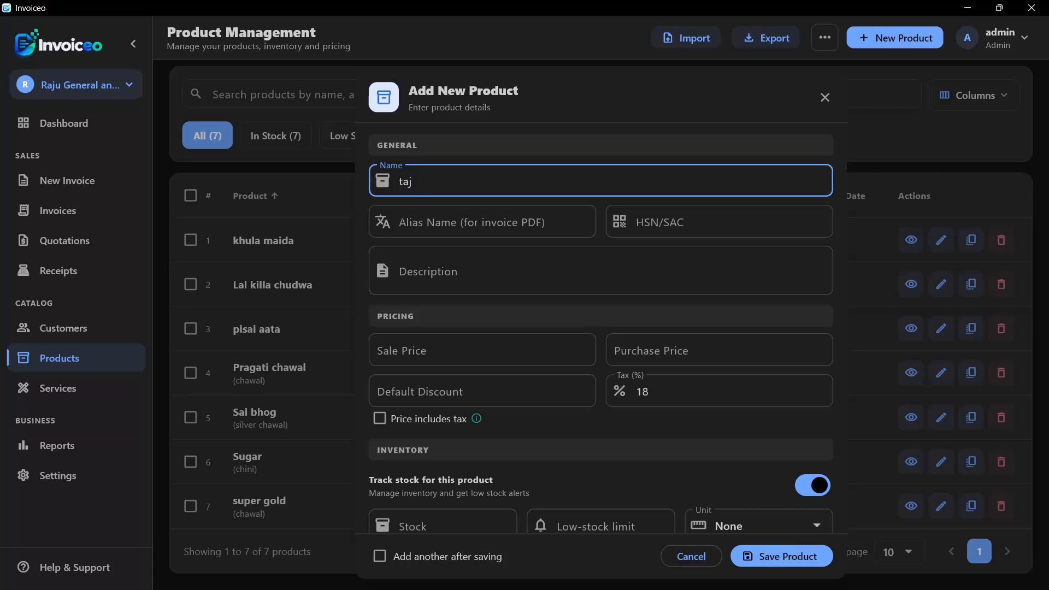
# Name the new product taj mahal and give it the alias name chawal.
pyautogui.write('mahal chawal')
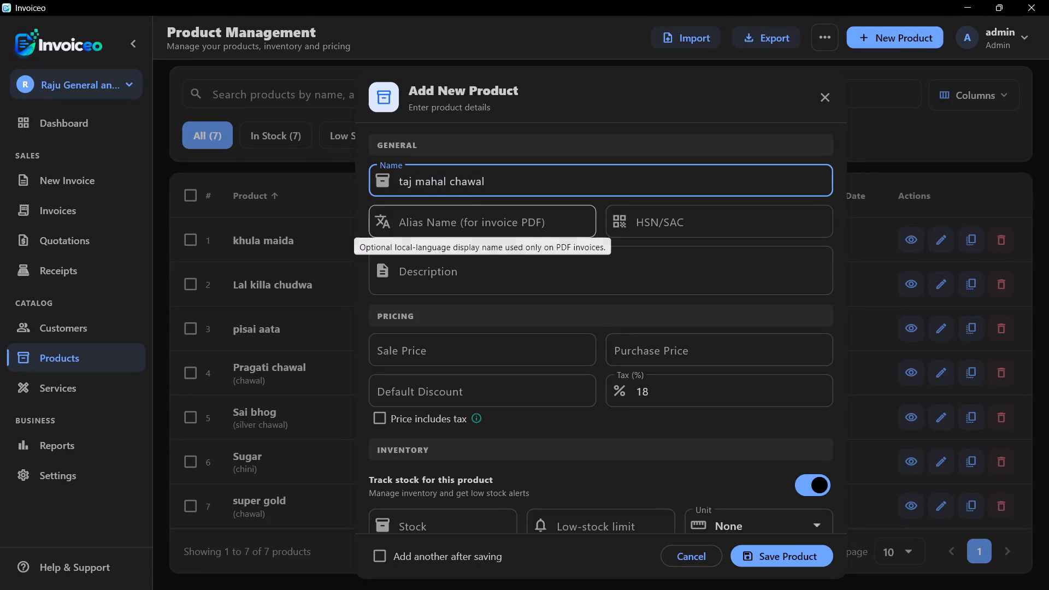
pyautogui.press('BackSpace')
pyautogui.press('BackSpace')
pyautogui.press('BackSpace')
pyautogui.press('BackSpace')
pyautogui.press('BackSpace')
pyautogui.press('BackSpace')
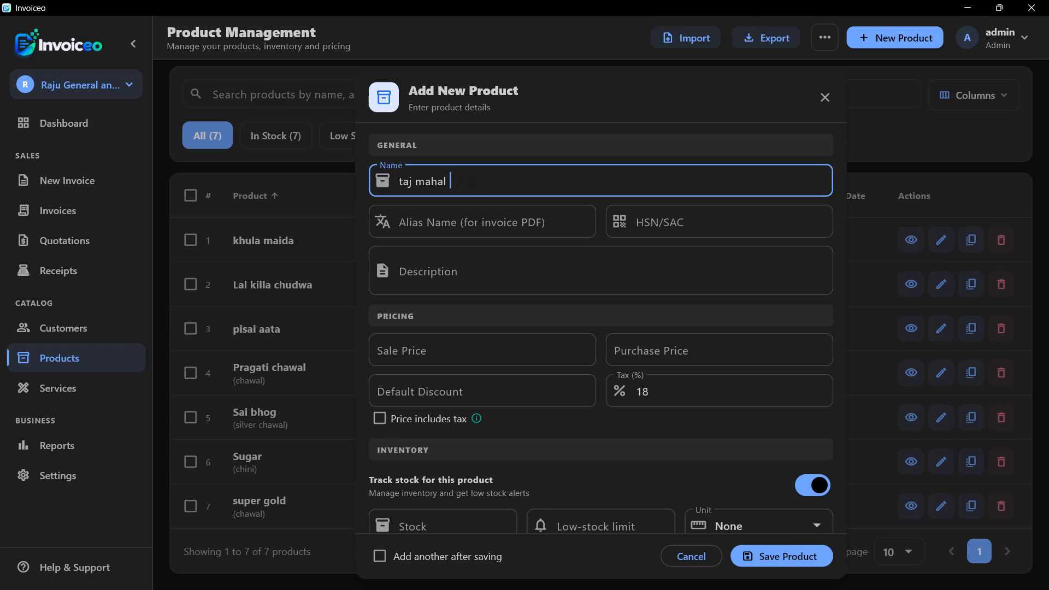
pyautogui.click(450, 216)
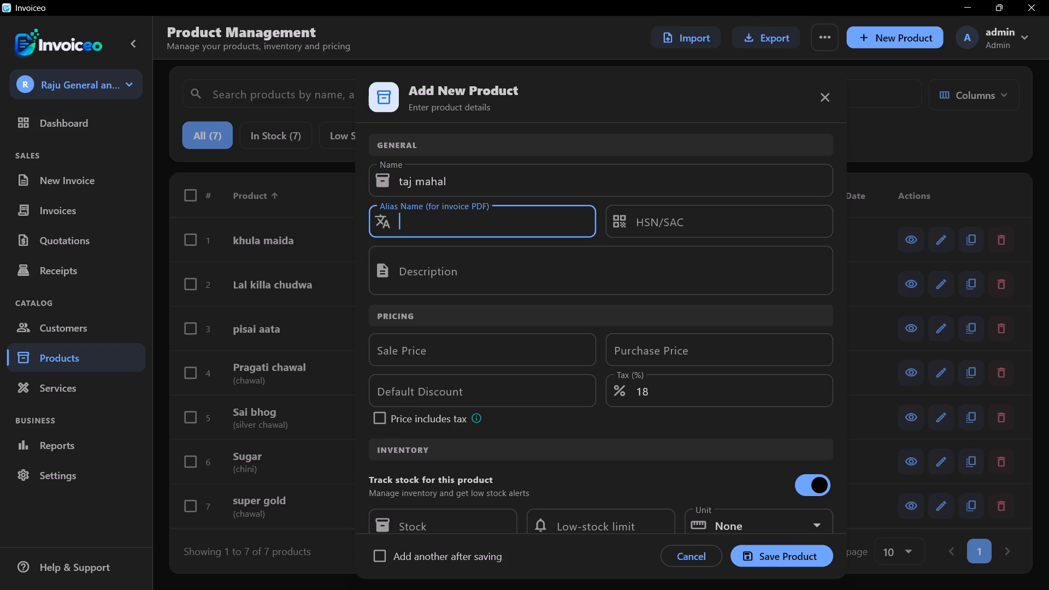
pyautogui.write('chawal')
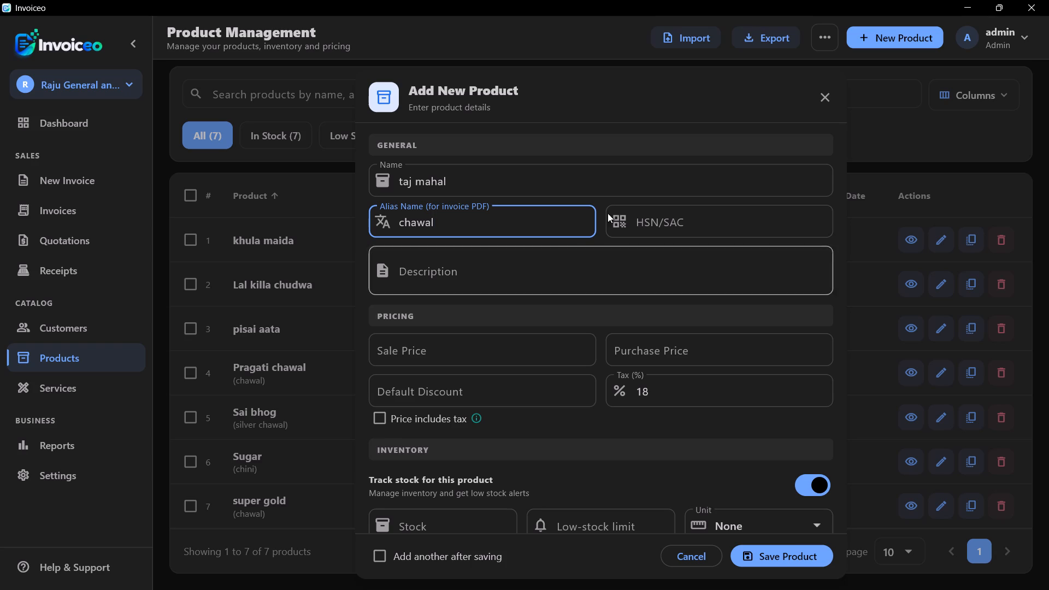
# Set taj mahal's sale price to Rs. 50, purchase price to Rs. 38, default discount to Rs. 6 and tax to 0%, with price including tax.
pyautogui.click(437, 353)
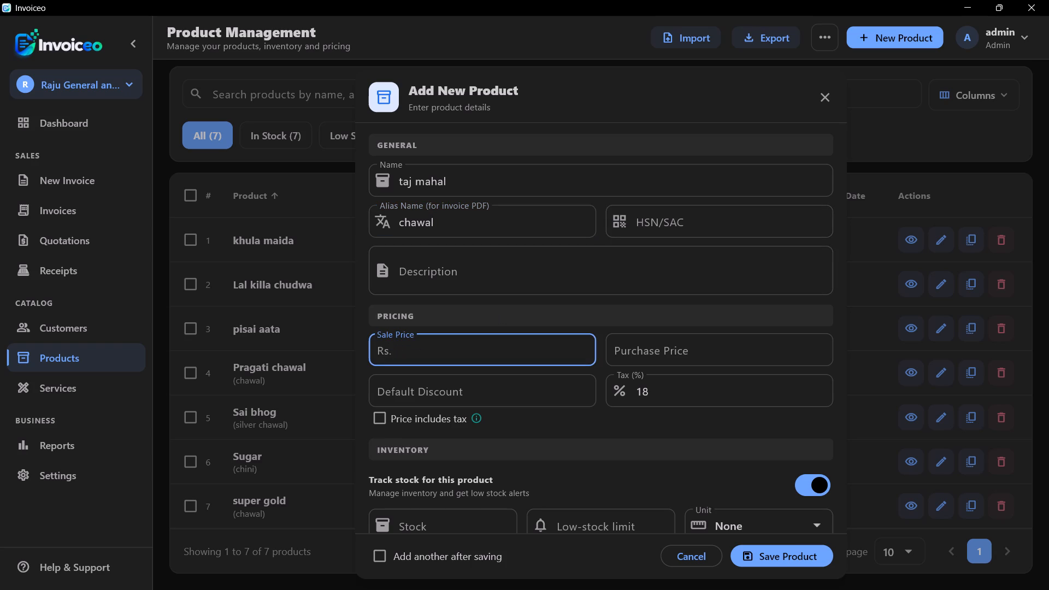
pyautogui.write('50')
pyautogui.click(649, 357)
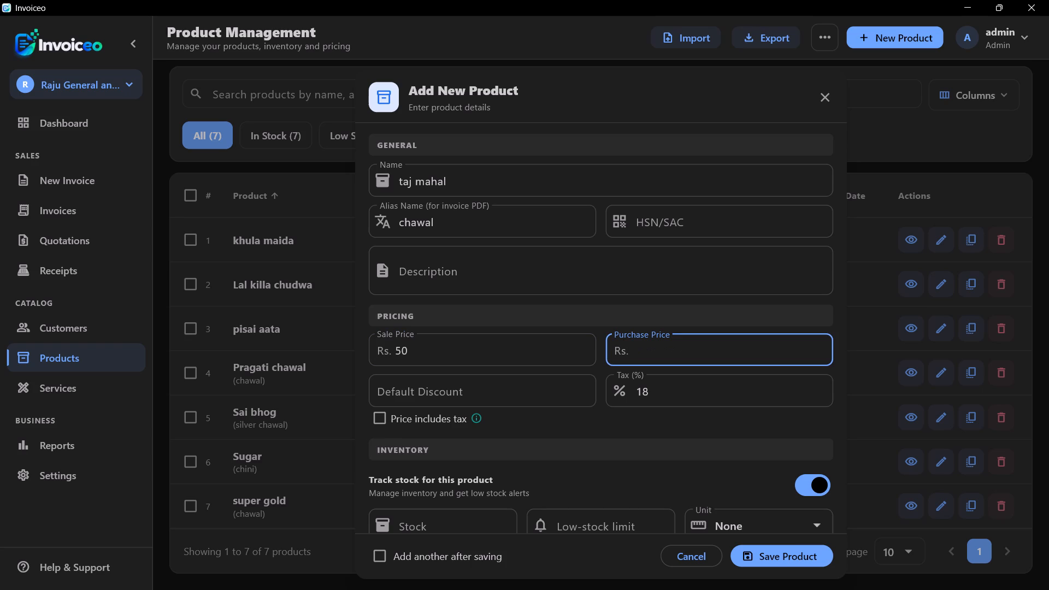
pyautogui.write('38')
pyautogui.click(482, 389)
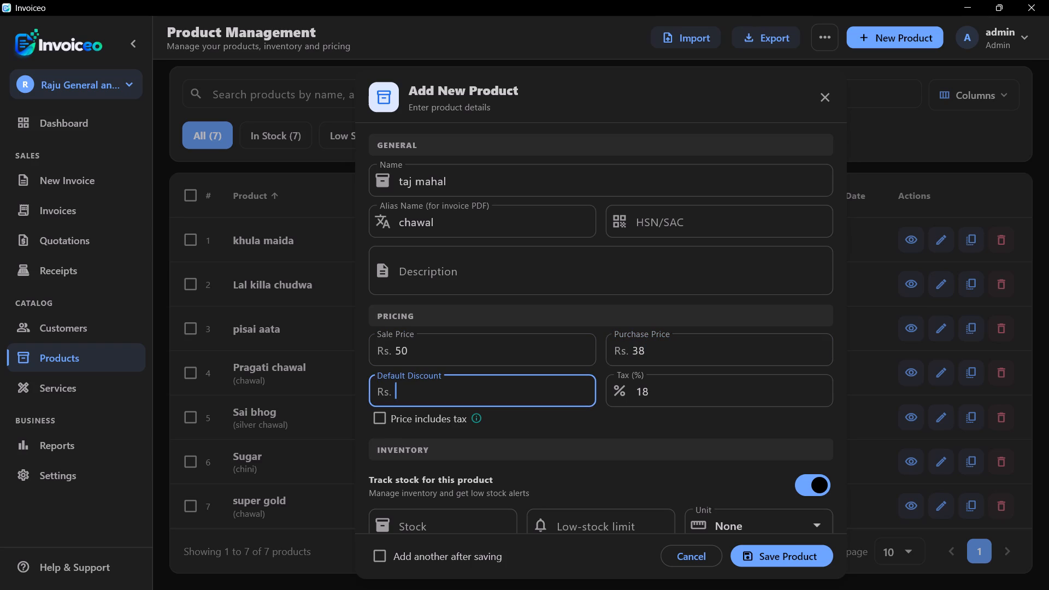
pyautogui.press('6')
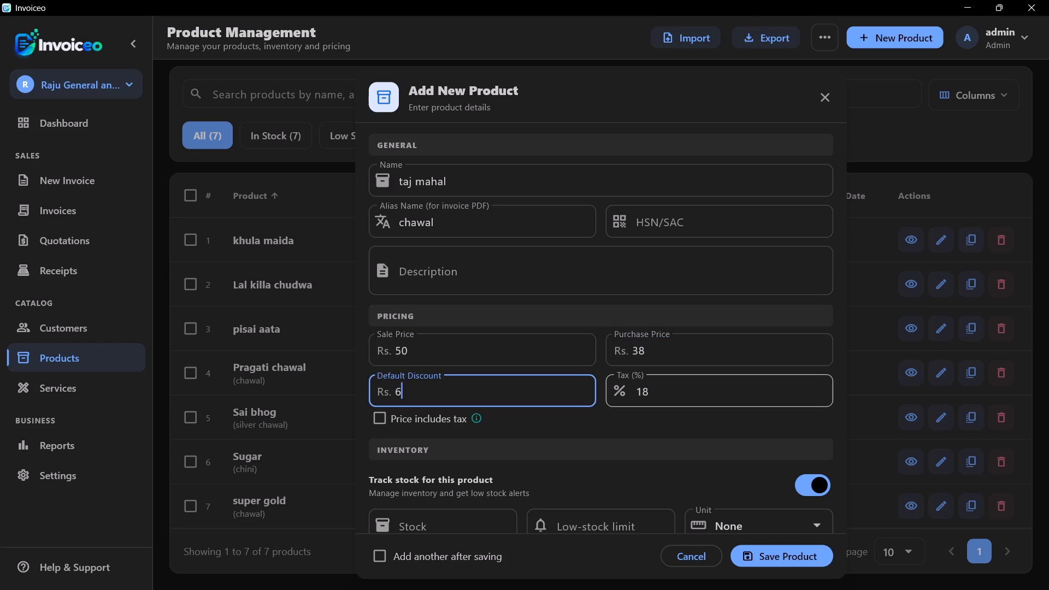
pyautogui.click(657, 397)
pyautogui.press('BackSpace')
pyautogui.press('BackSpace')
pyautogui.press('0')
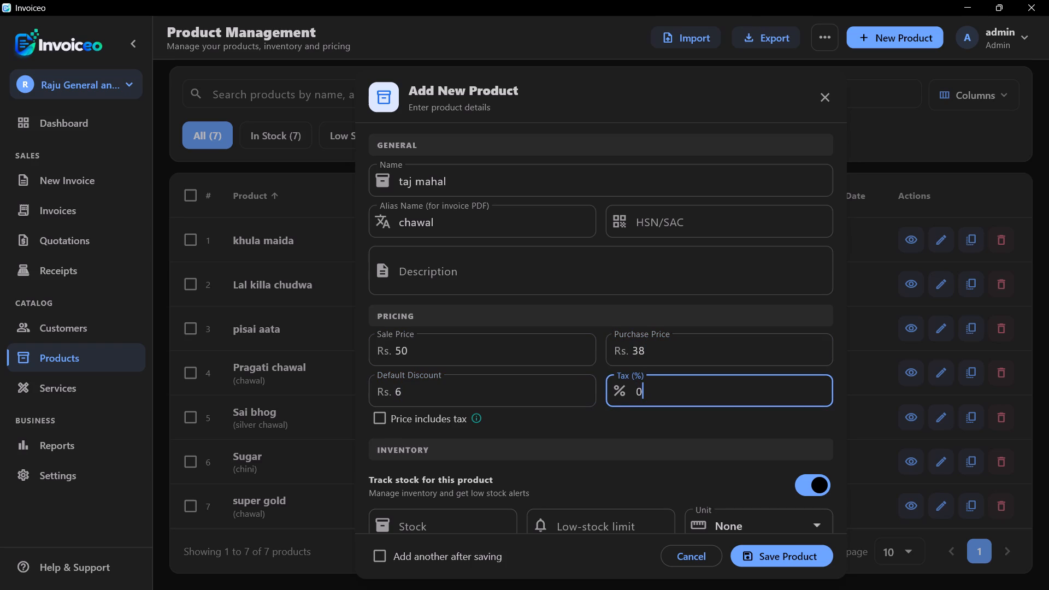
pyautogui.click(373, 418)
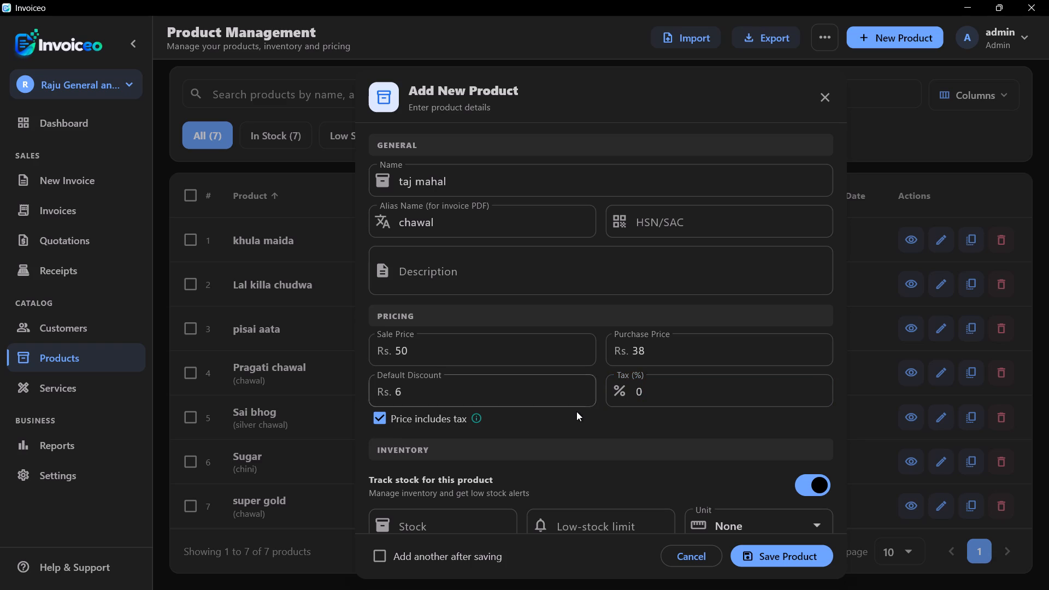
# Set taj mahal's stock to 26, low-stock limit to 5 and unit to KG, and save the product.
pyautogui.scroll(-4, 576, 412)
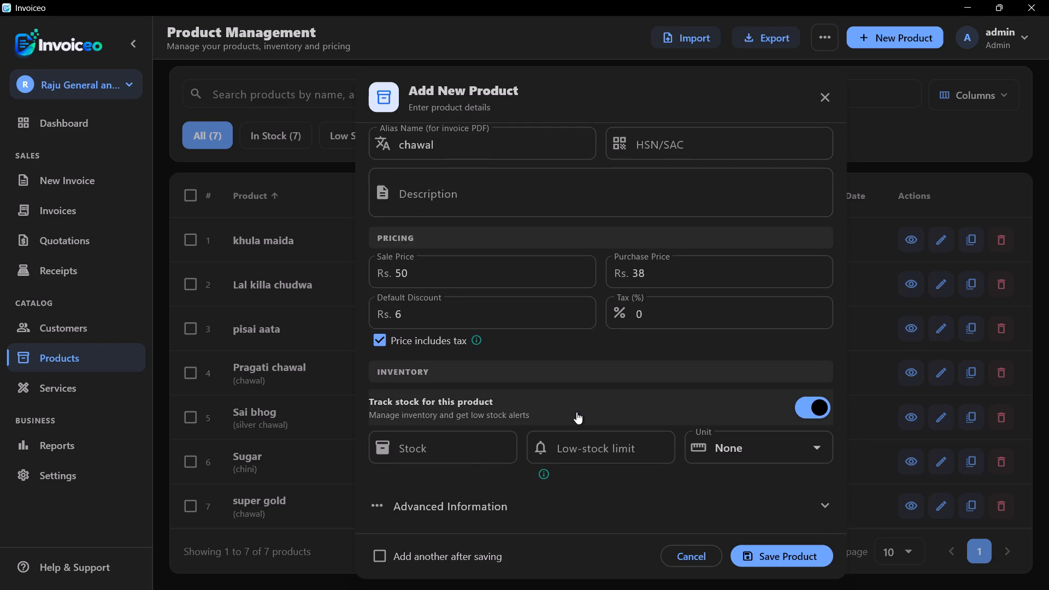
pyautogui.click(479, 449)
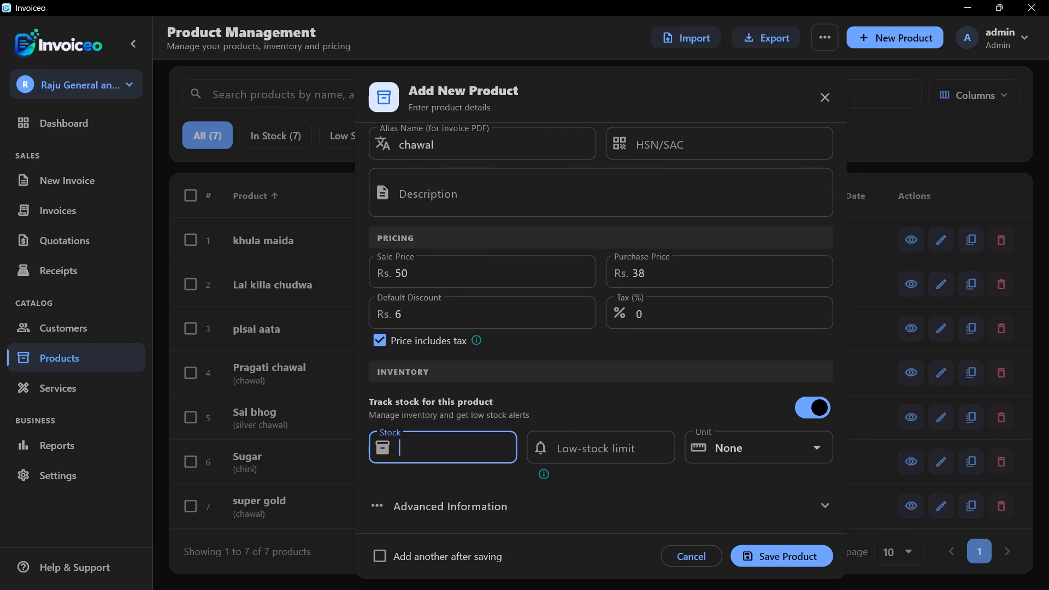
pyautogui.write('26')
pyautogui.click(624, 447)
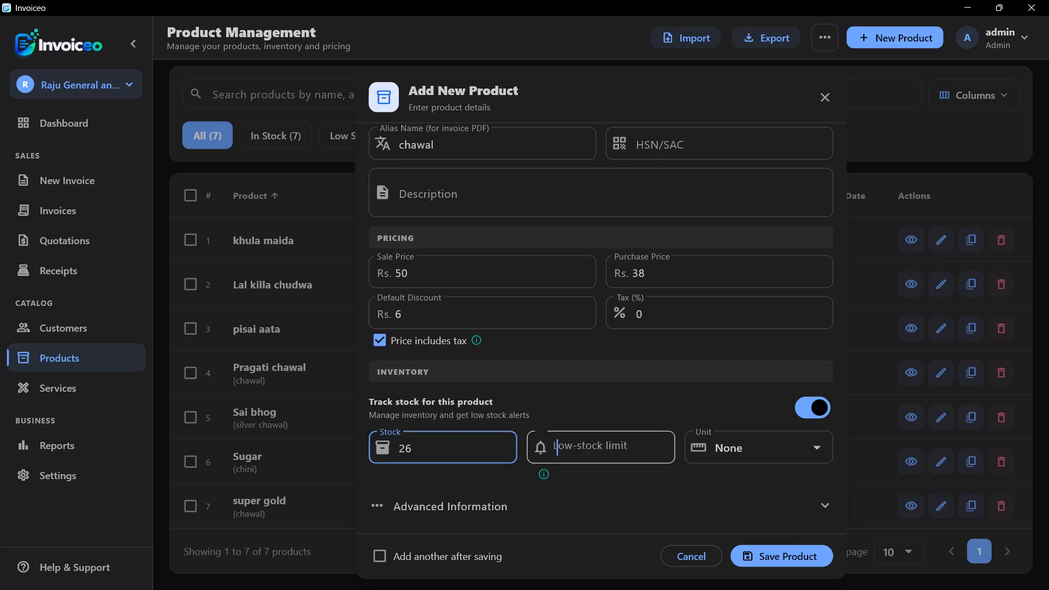
pyautogui.press('5')
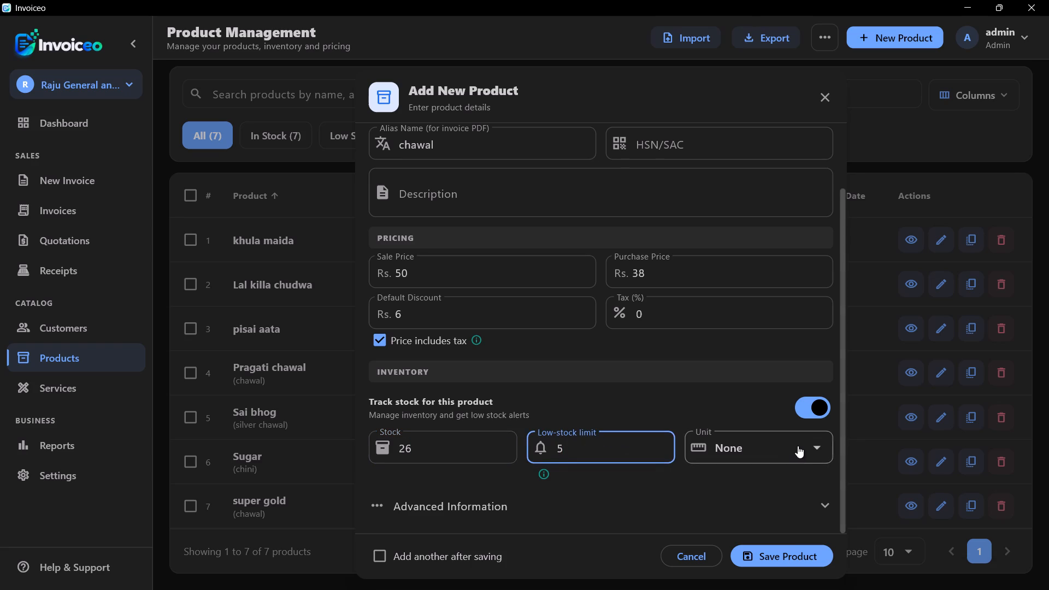
pyautogui.click(795, 445)
pyautogui.click(713, 141)
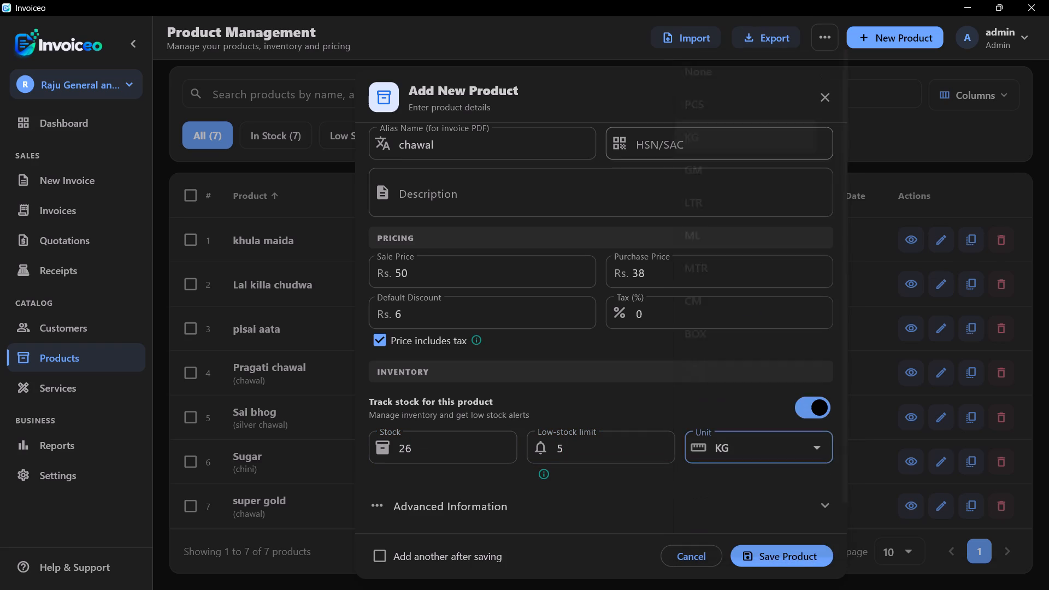
pyautogui.click(775, 550)
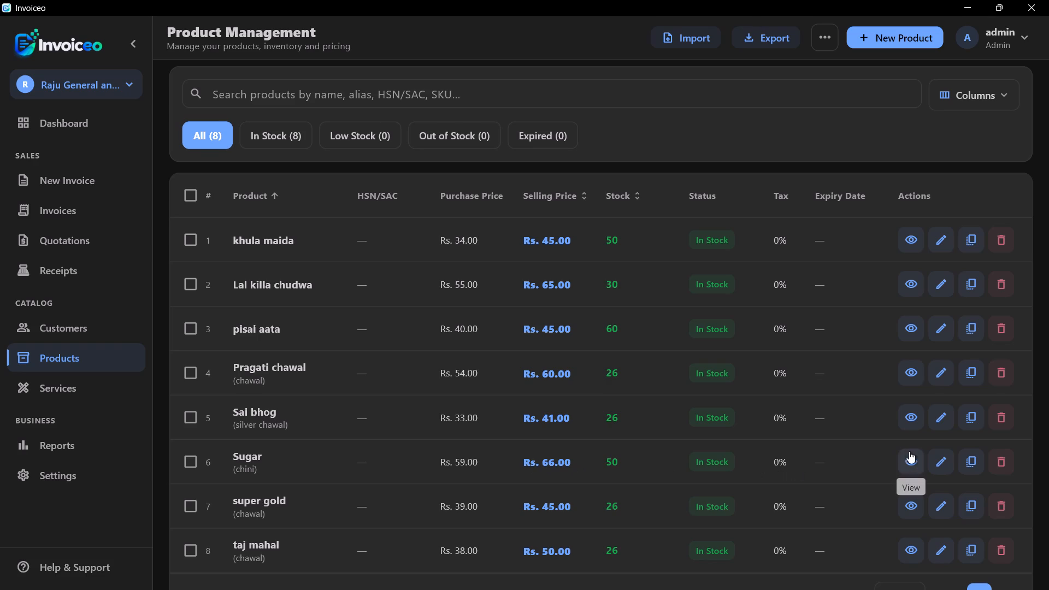
# Edit the Sugar product to a price of Rs. 70.0 and a default discount of Rs. 5, saving the changes.
pyautogui.click(943, 461)
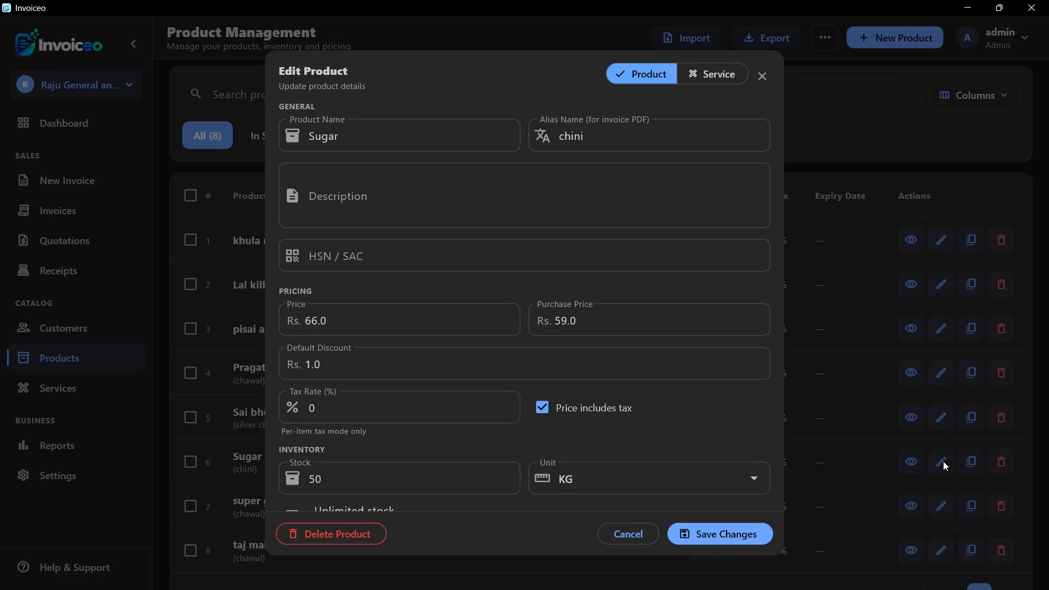
pyautogui.click(333, 370)
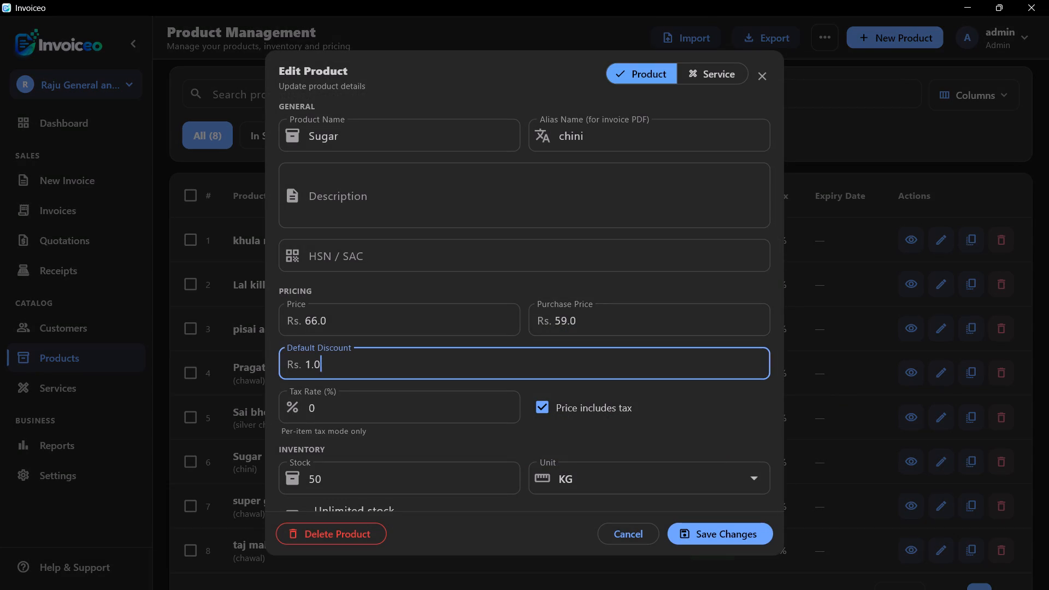
pyautogui.press('BackSpace')
pyautogui.press('BackSpace')
pyautogui.press('BackSpace')
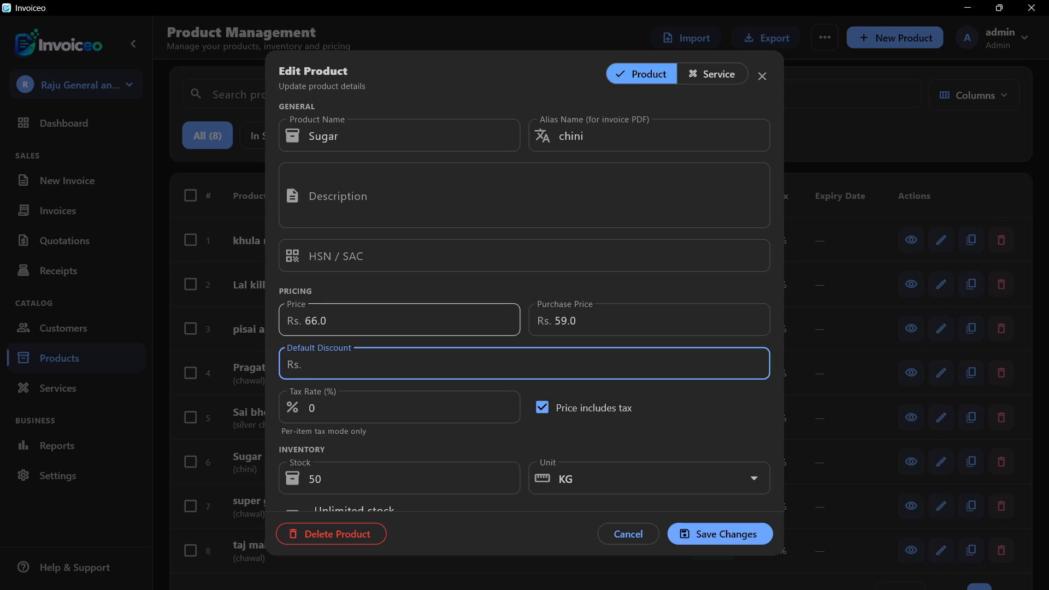
pyautogui.click(317, 322)
pyautogui.press('BackSpace')
pyautogui.press('BackSpace')
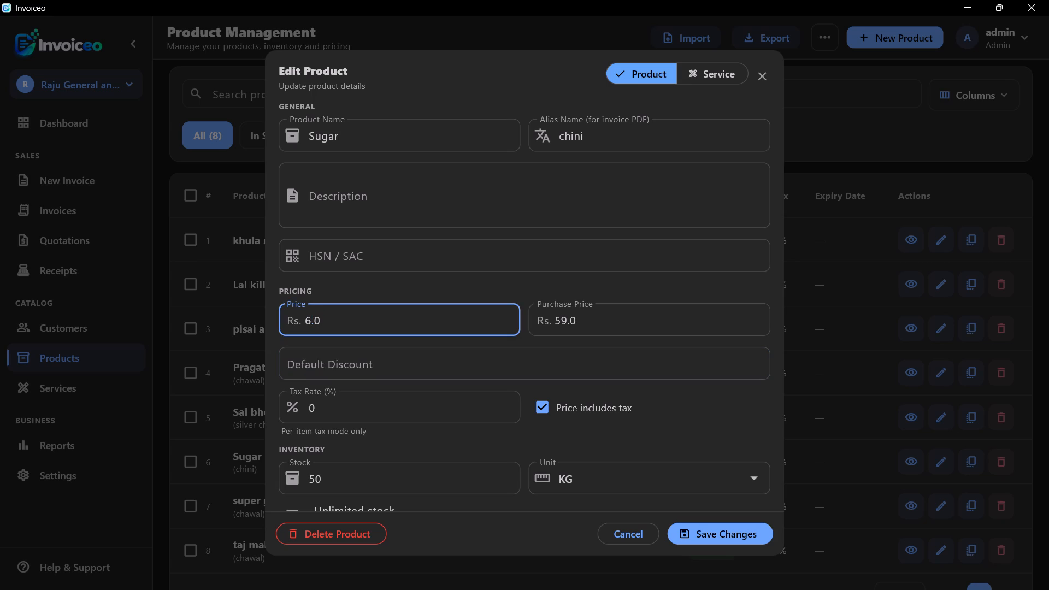
pyautogui.write('70')
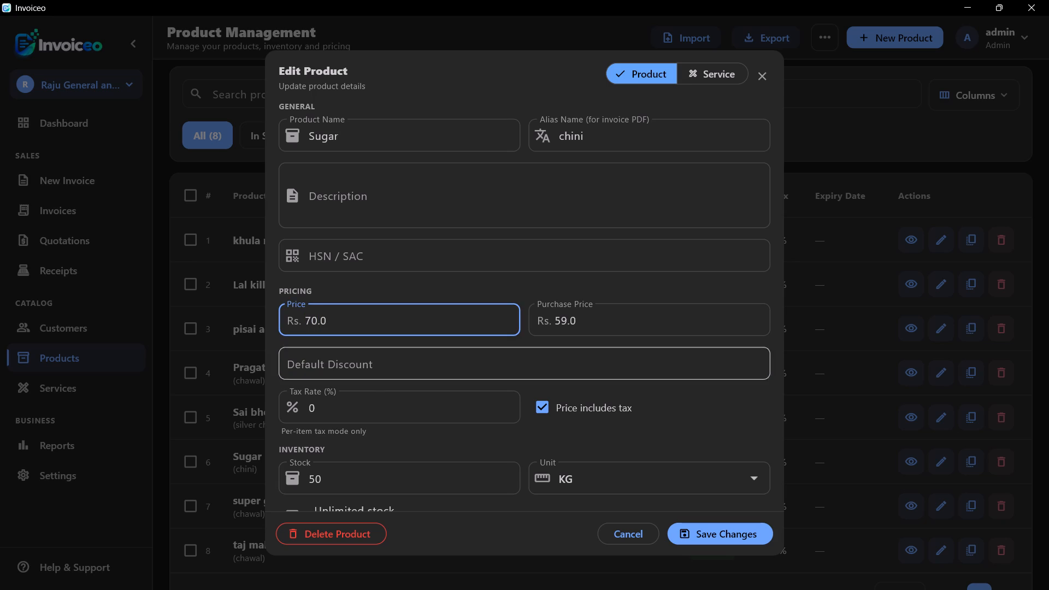
pyautogui.click(333, 369)
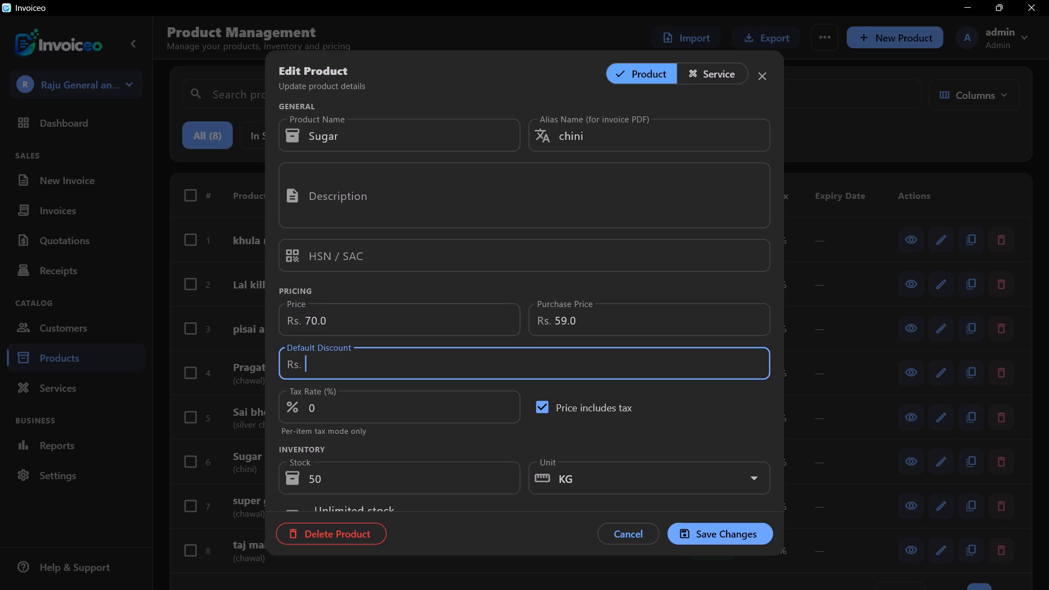
pyautogui.press('5')
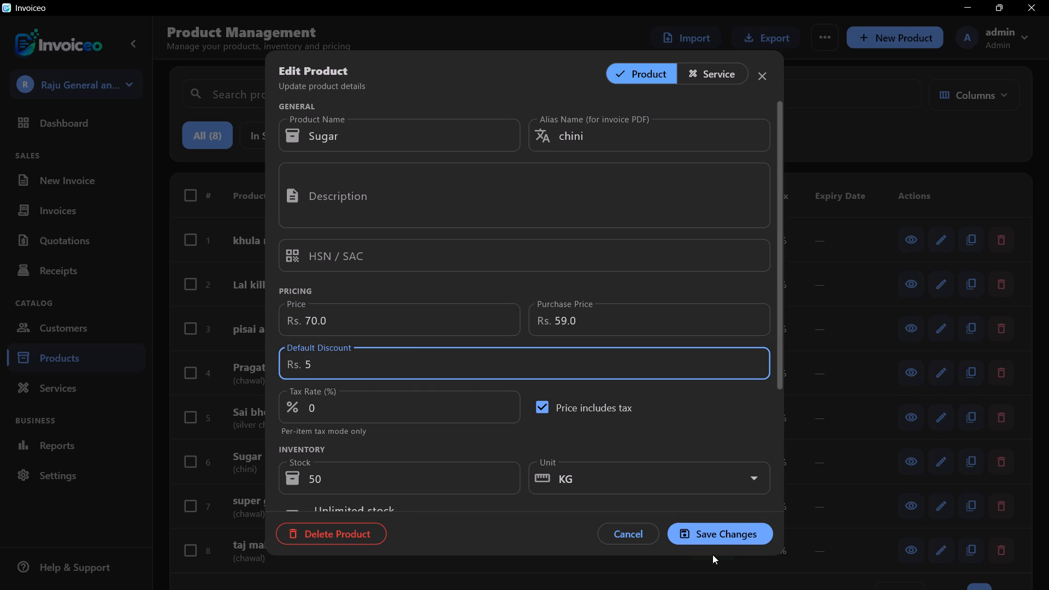
pyautogui.click(714, 538)
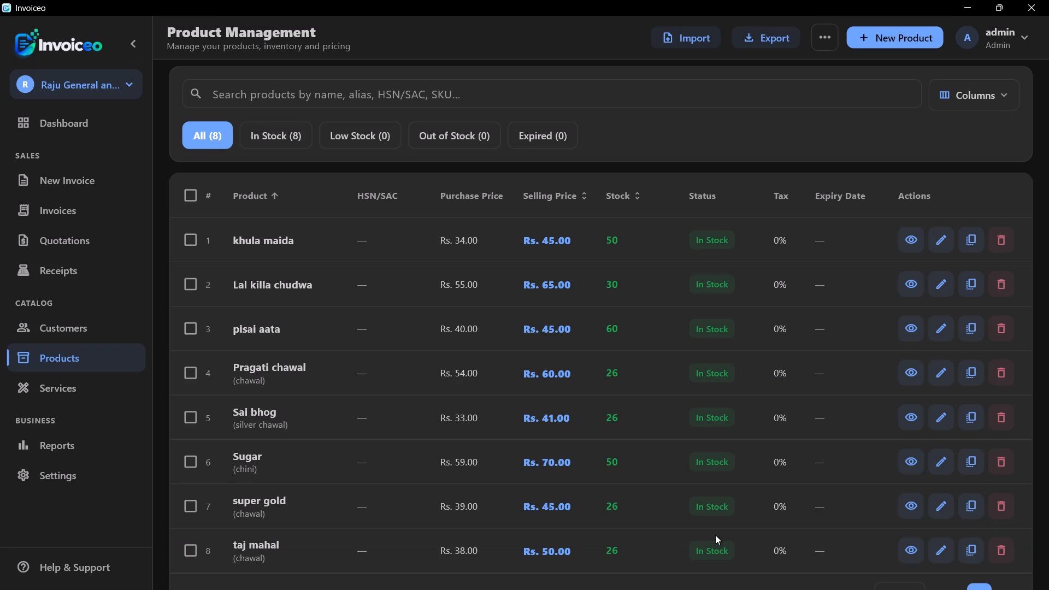
# Review the product list, examine khula maida's pricing and inventory details in its edit form, and save the form as it is.
pyautogui.scroll(-6, 715, 535)
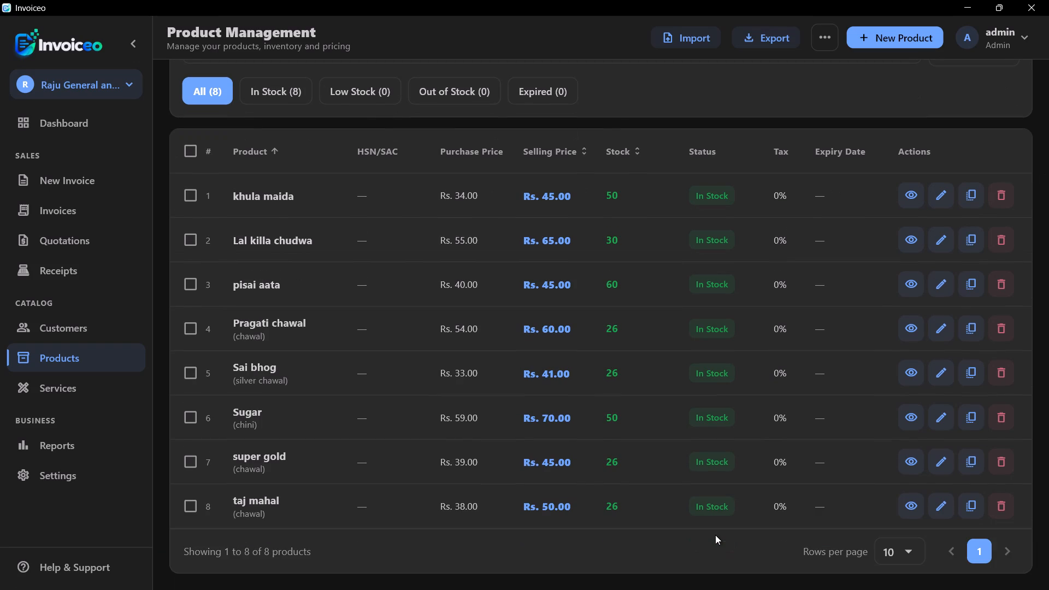
pyautogui.scroll(4, 715, 535)
pyautogui.scroll(-6, 715, 535)
pyautogui.scroll(3, 715, 535)
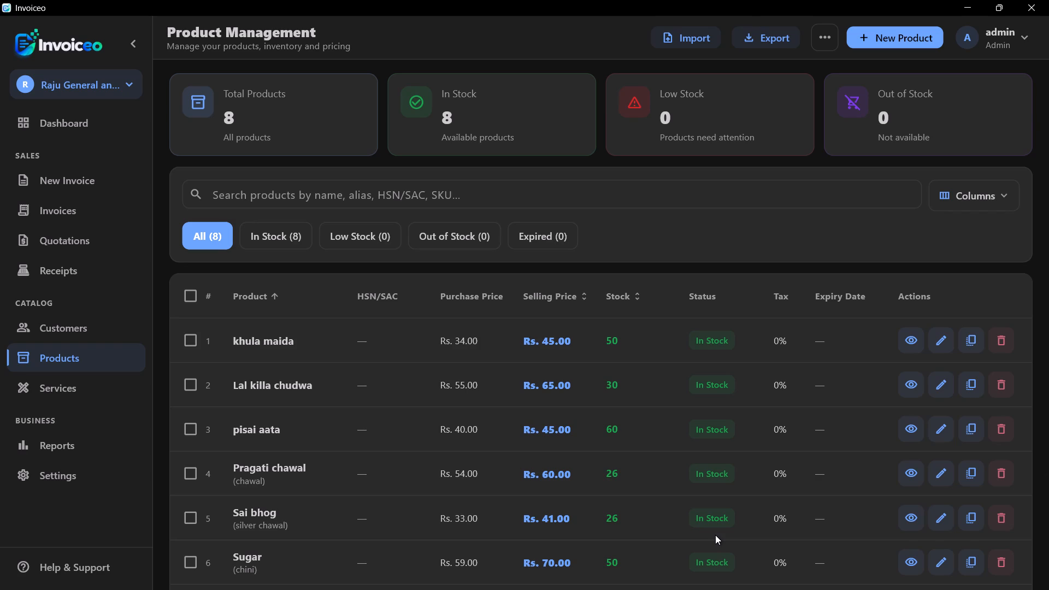
pyautogui.scroll(-5, 715, 535)
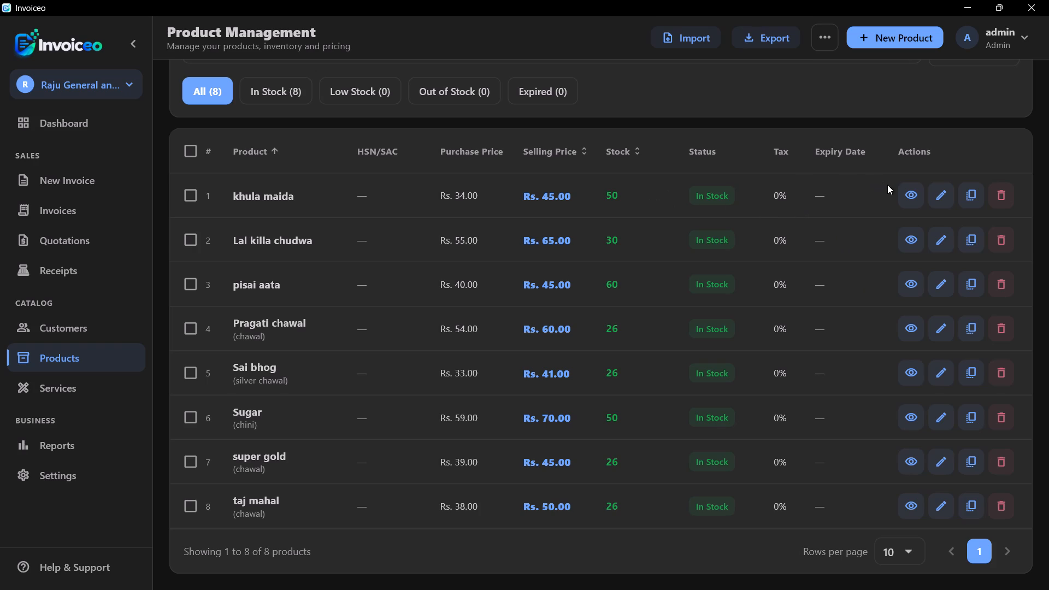
pyautogui.click(910, 196)
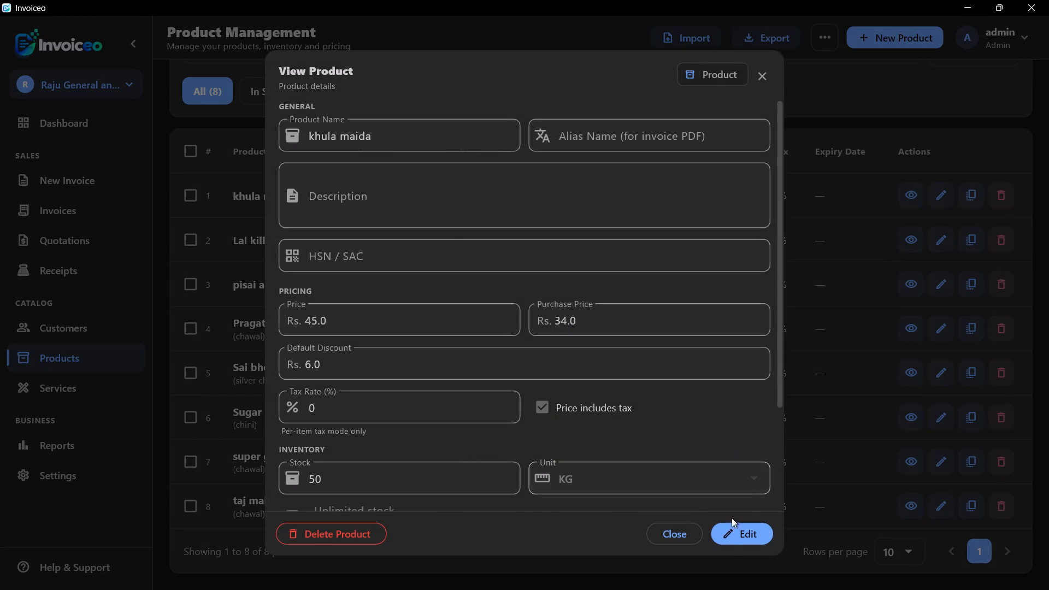
pyautogui.click(729, 538)
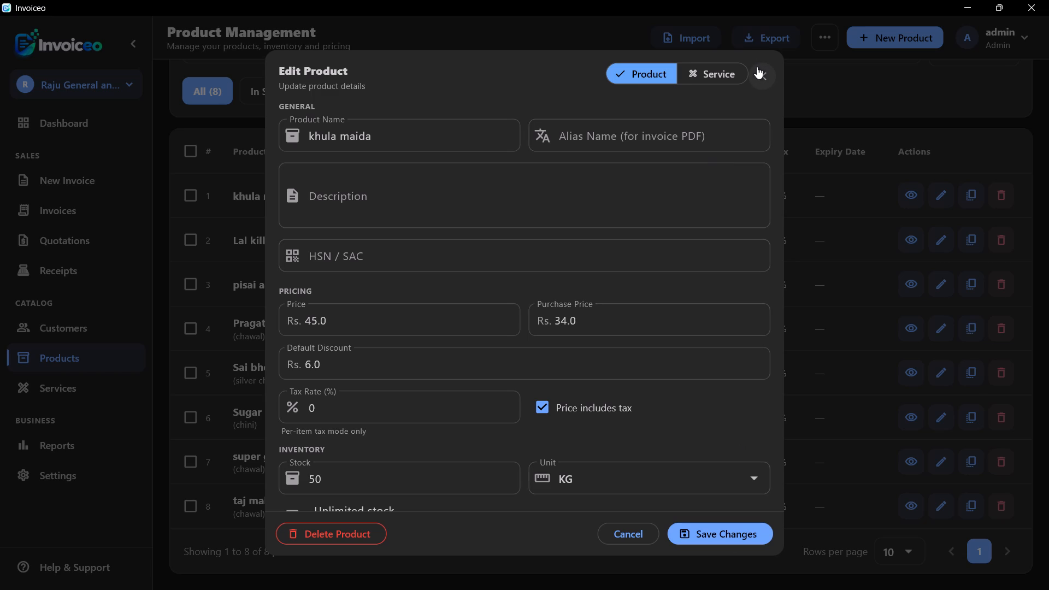
pyautogui.scroll(-1, 684, 223)
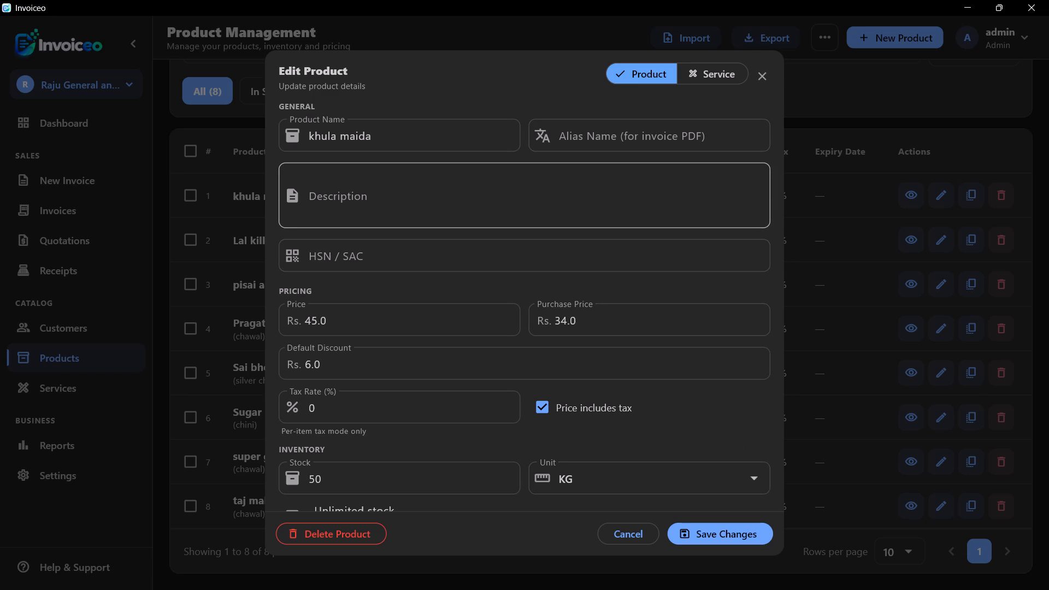
pyautogui.scroll(-3, 684, 223)
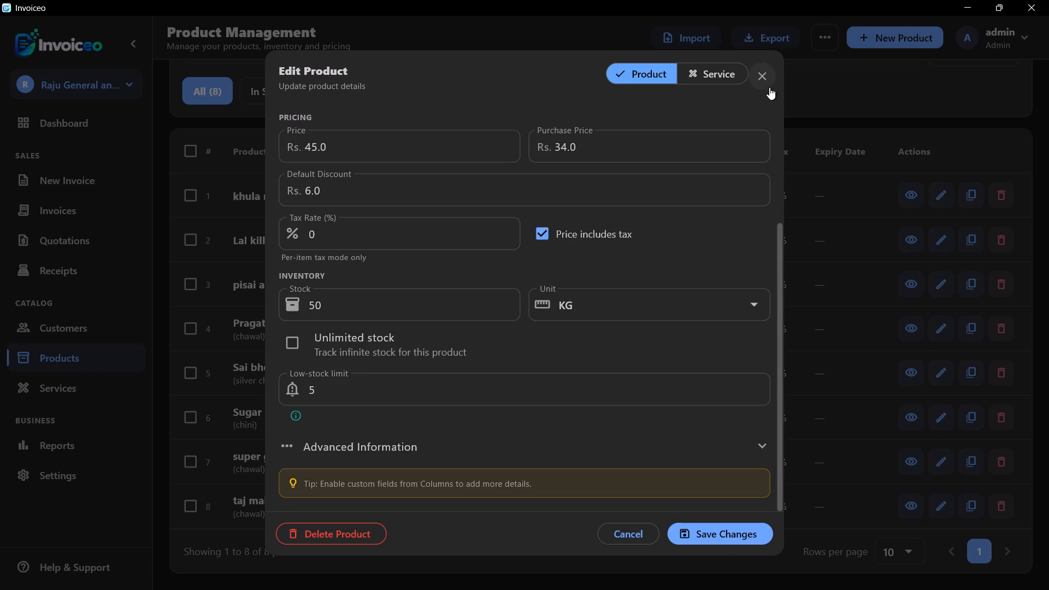
pyautogui.click(739, 524)
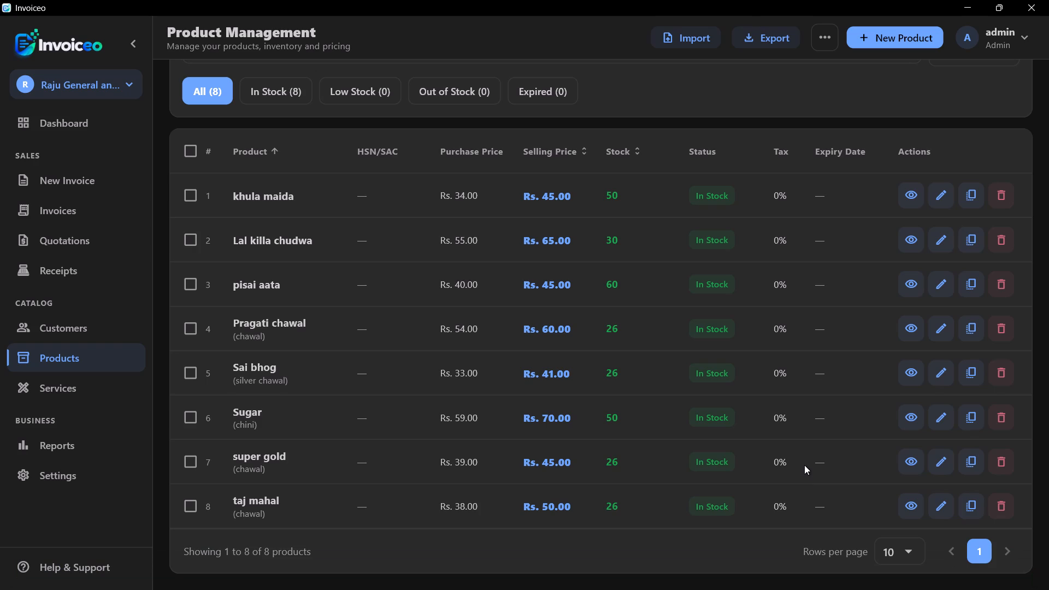
# Examine Lal killa chudwa's pricing and inventory details in its edit form, and save the form as it is.
pyautogui.click(939, 241)
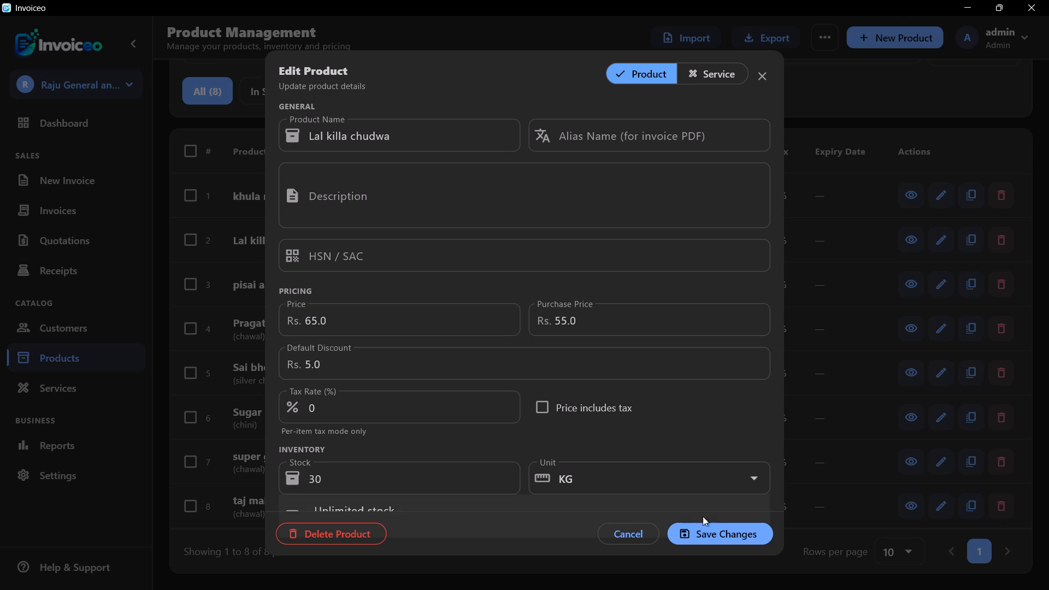
pyautogui.click(707, 532)
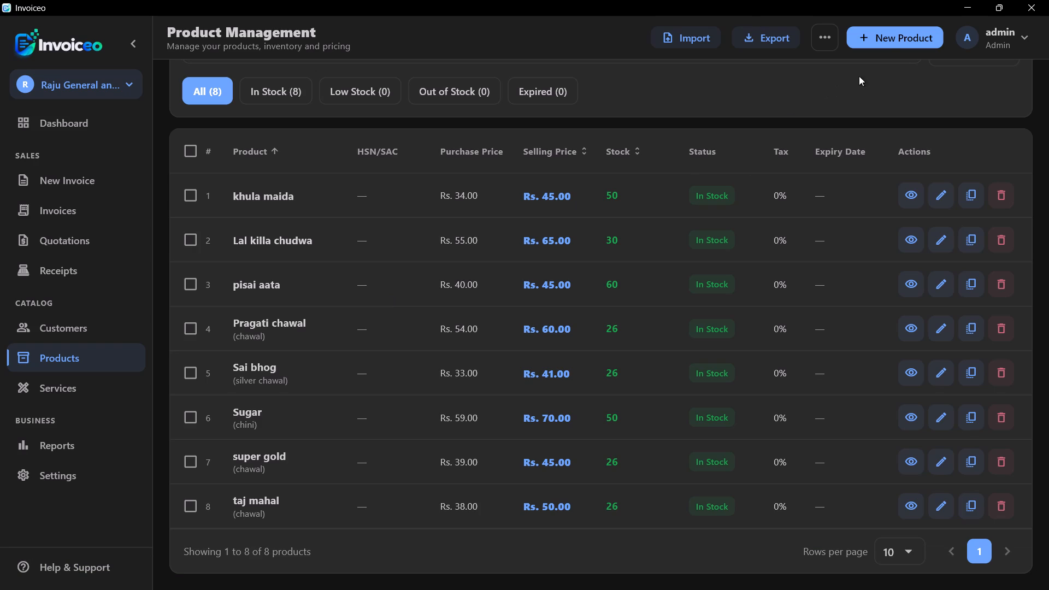
# Start a new product and name it khula sooji.
pyautogui.click(886, 44)
pyautogui.click(492, 182)
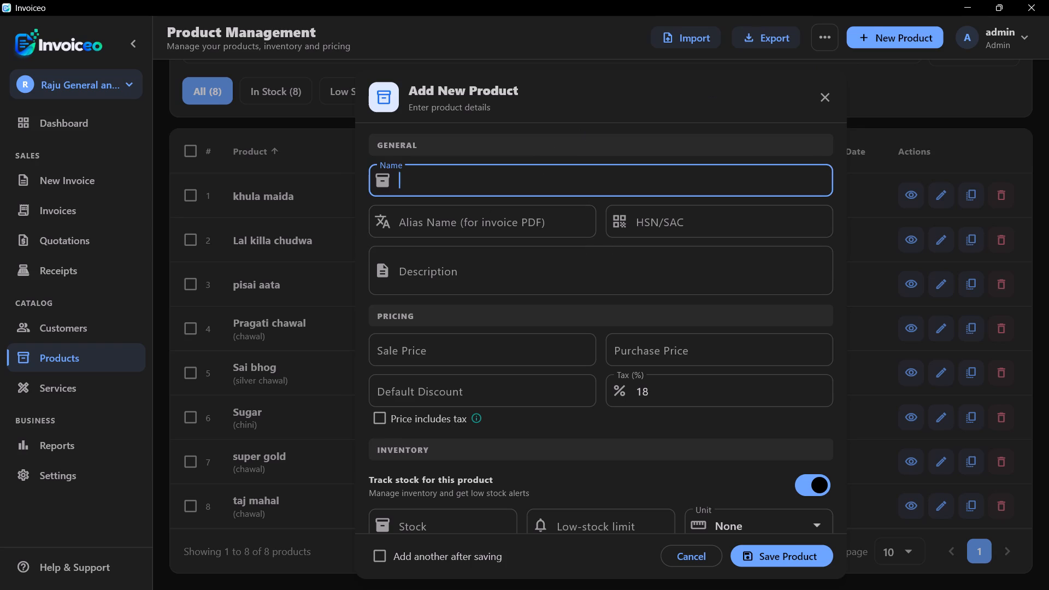
pyautogui.hotkey('shift', 's')
pyautogui.write('oo')
pyautogui.write('ji')
pyautogui.press('BackSpace')
pyautogui.press('BackSpace')
pyautogui.press('BackSpace')
pyautogui.press('BackSpace')
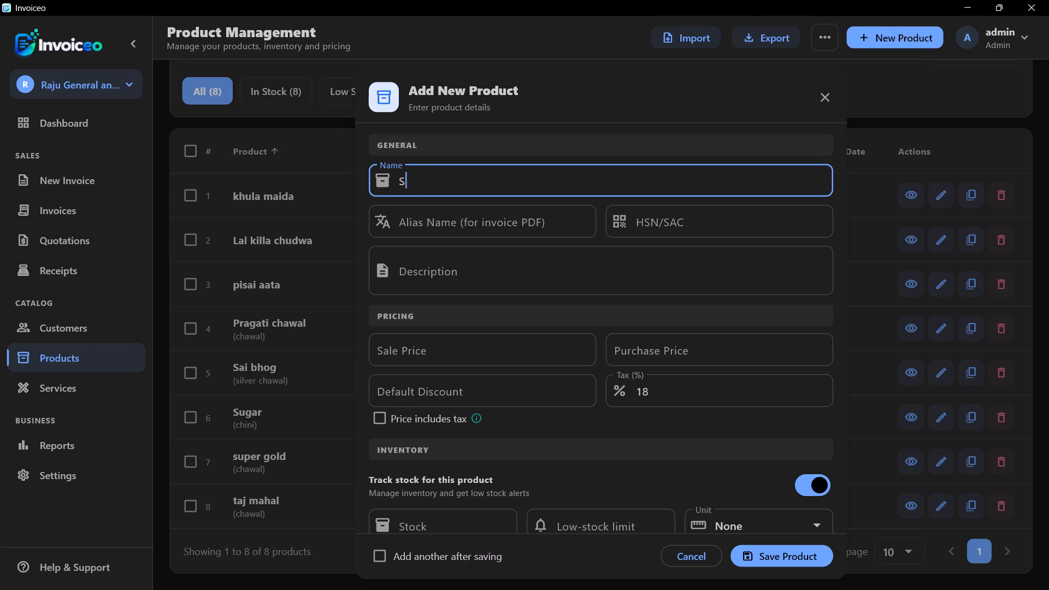
pyautogui.press('BackSpace')
pyautogui.write('khula')
pyautogui.press('space')
pyautogui.write('sooji')
# Set khula sooji's sale price to Rs. 50, purchase price to Rs. 38 and tax to 0%.
pyautogui.click(438, 347)
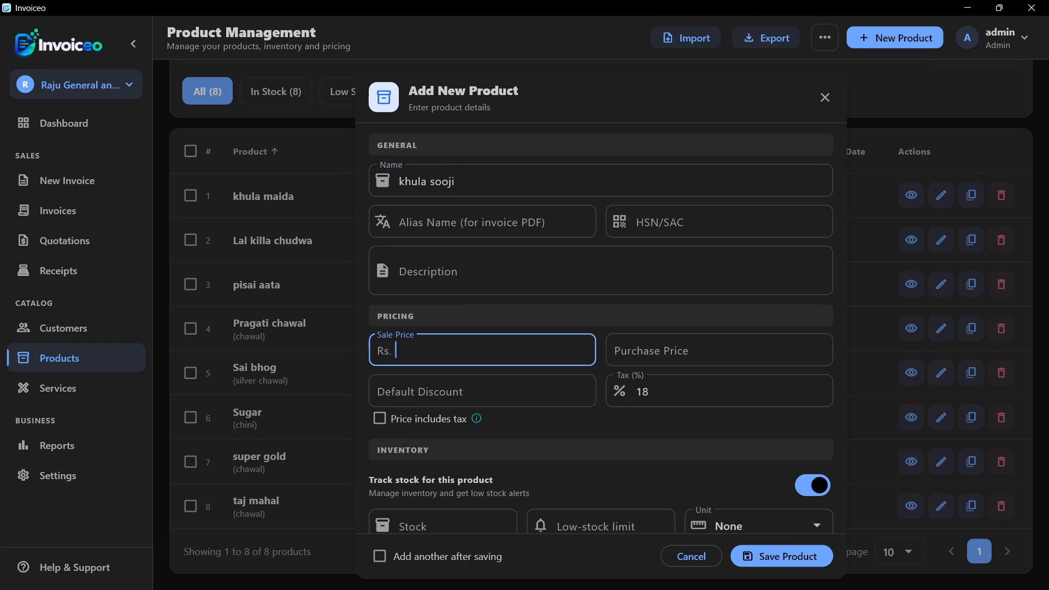
pyautogui.write('50')
pyautogui.click(639, 345)
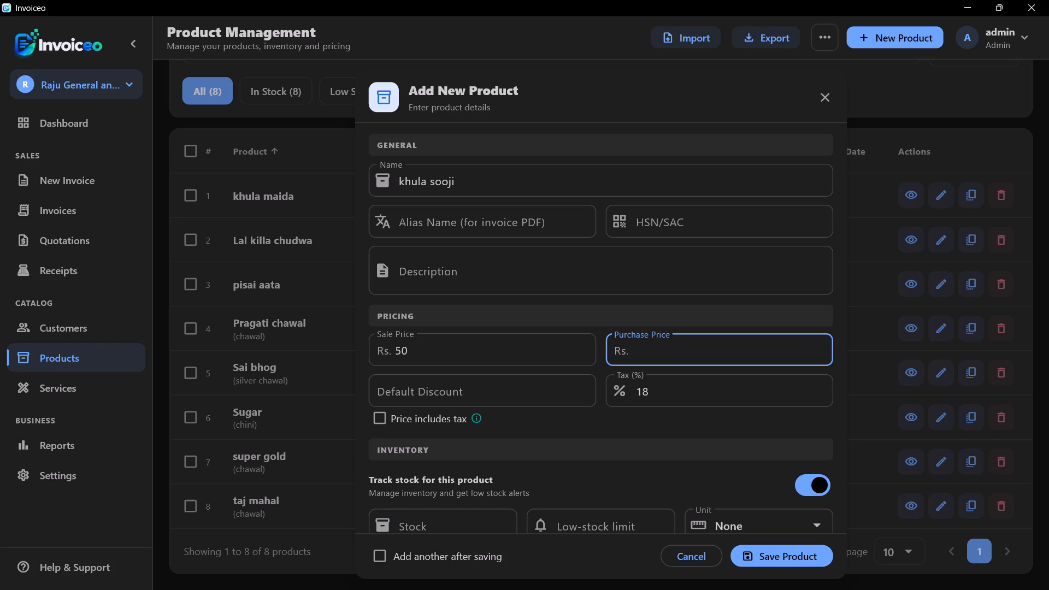
pyautogui.write('38')
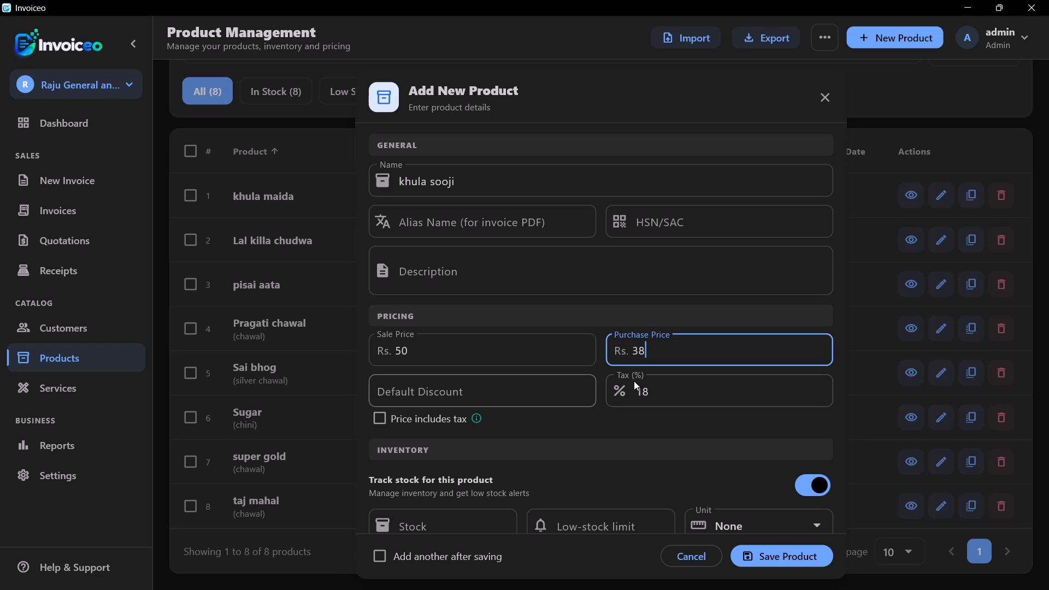
pyautogui.click(665, 387)
pyautogui.press('BackSpace')
pyautogui.press('BackSpace')
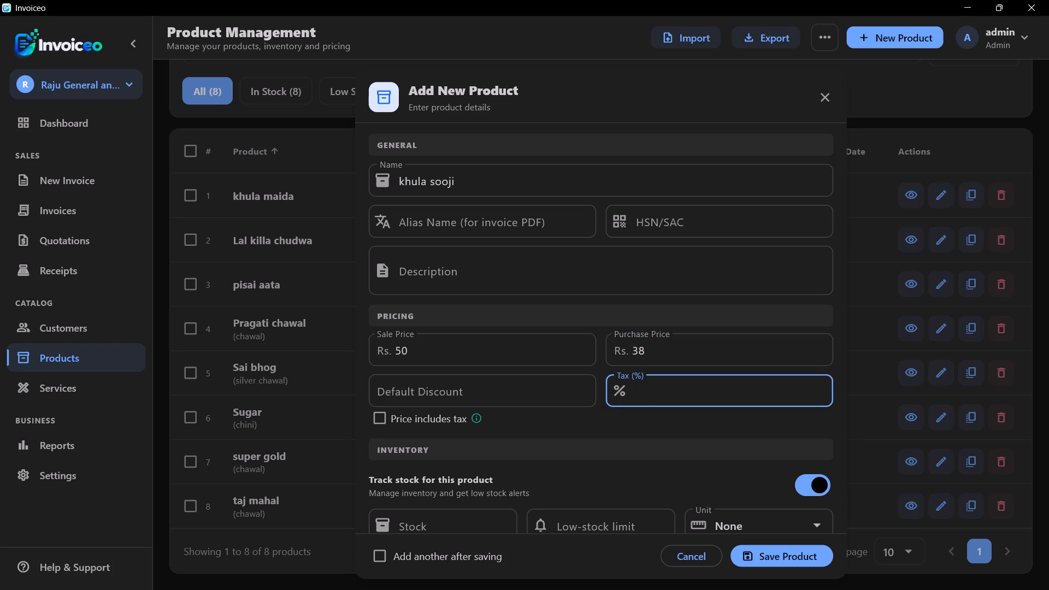
pyautogui.press('0')
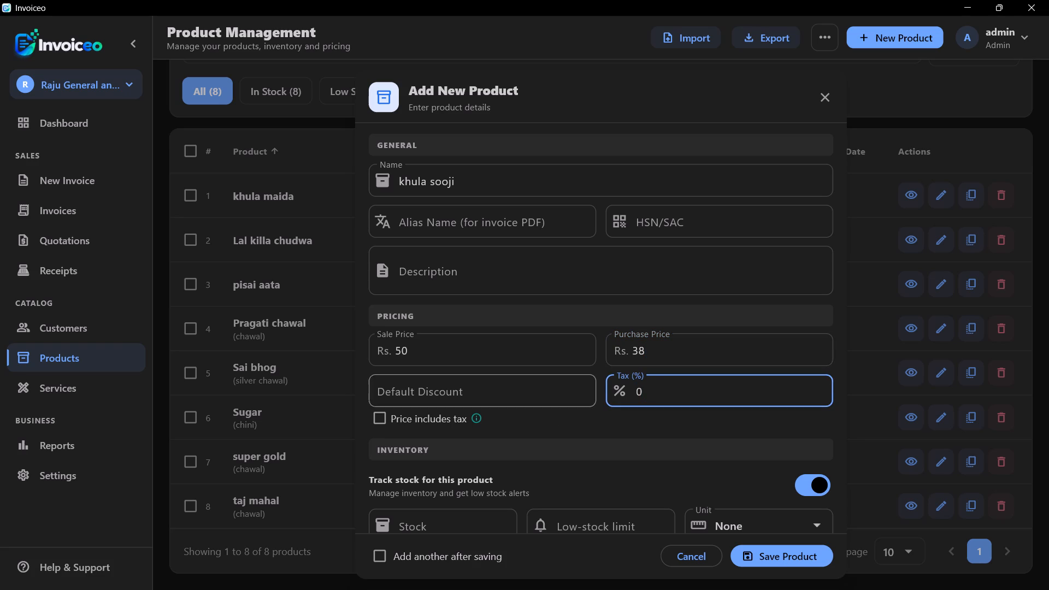
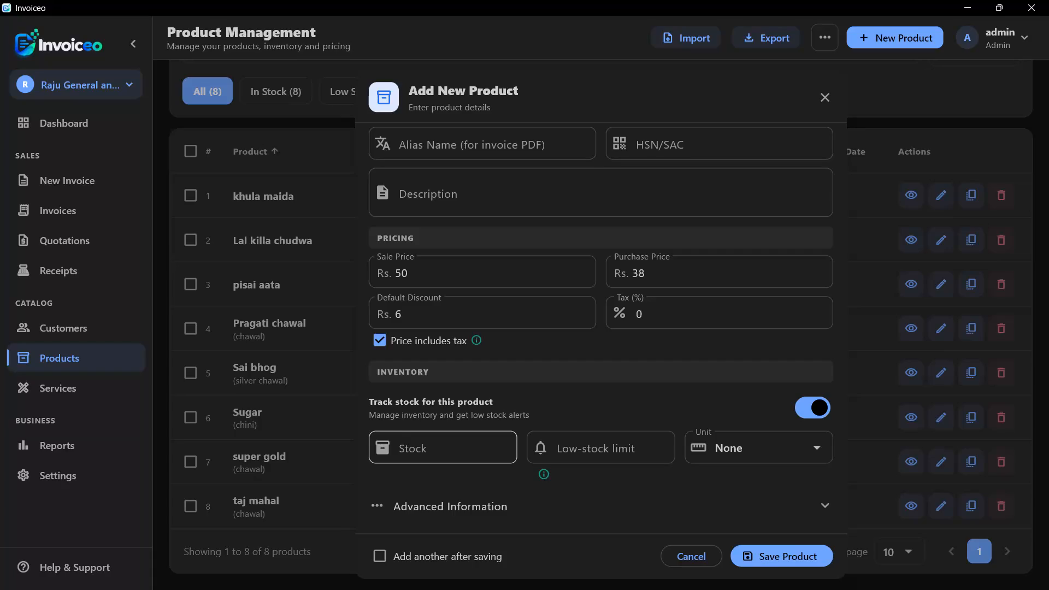
# Set khula sooji's stock to 30, low-stock limit to 5 and unit to KG, and save the product.
pyautogui.click(466, 450)
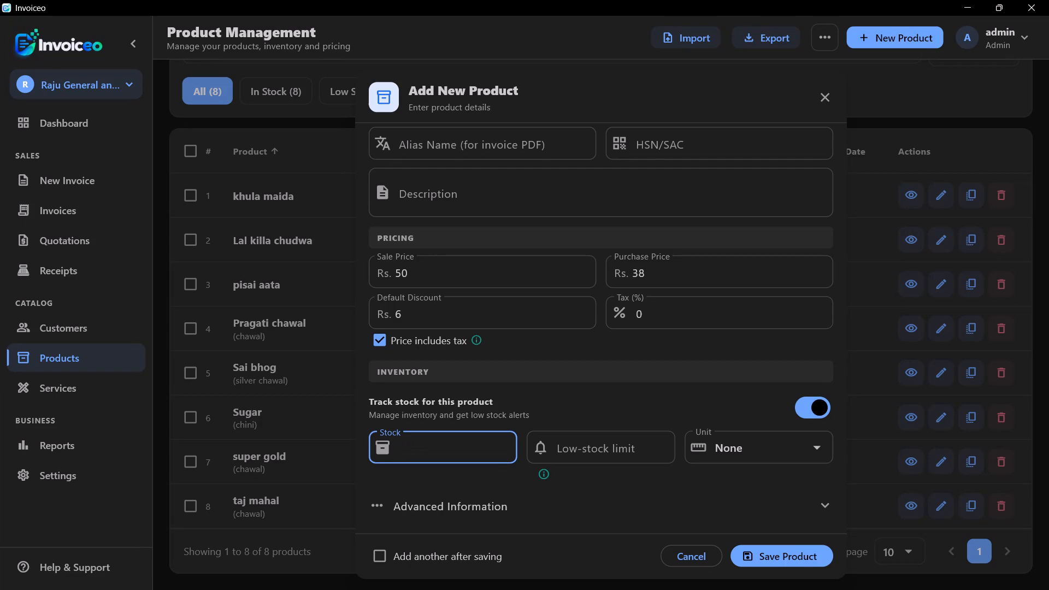
pyautogui.write('30')
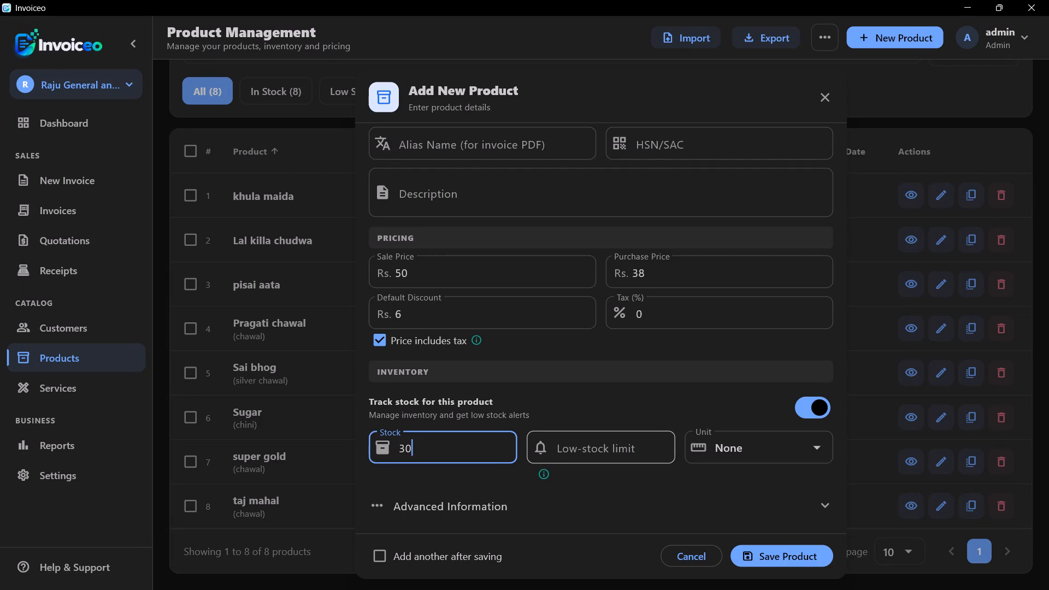
pyautogui.click(624, 453)
pyautogui.press('5')
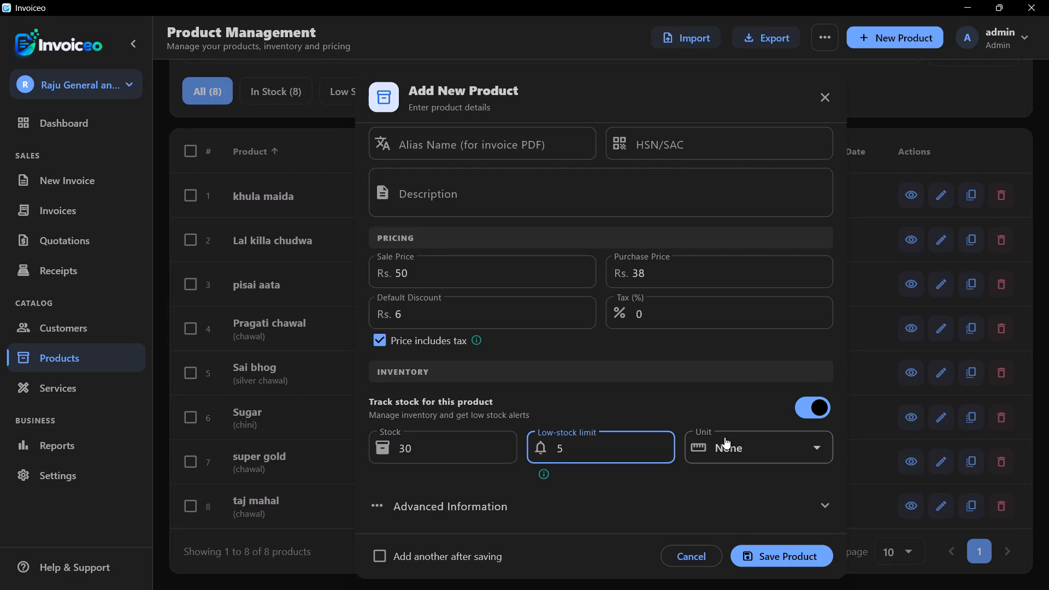
pyautogui.click(727, 437)
pyautogui.click(690, 132)
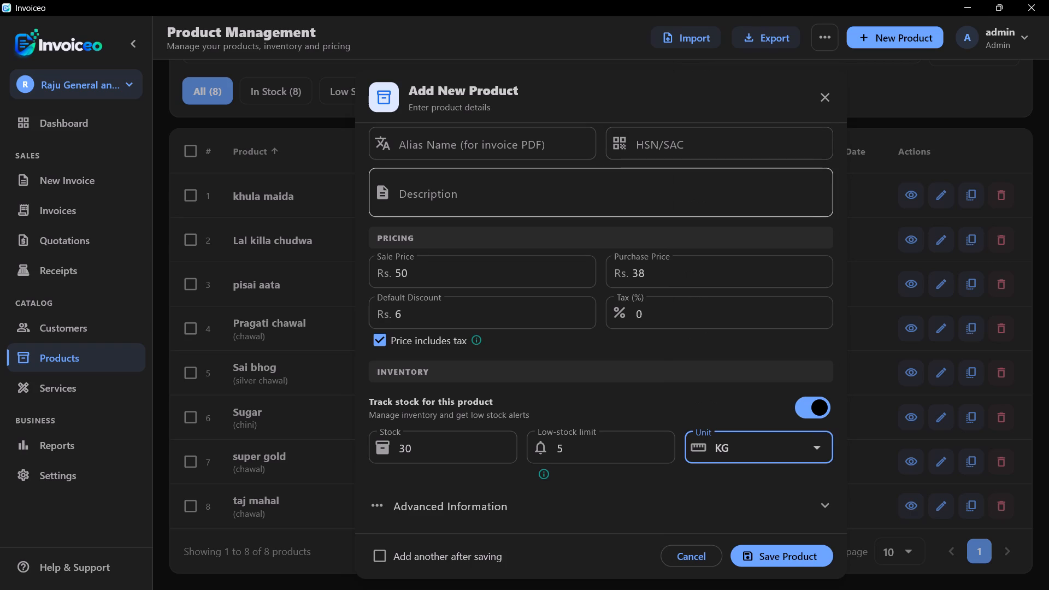
pyautogui.scroll(-7, 614, 210)
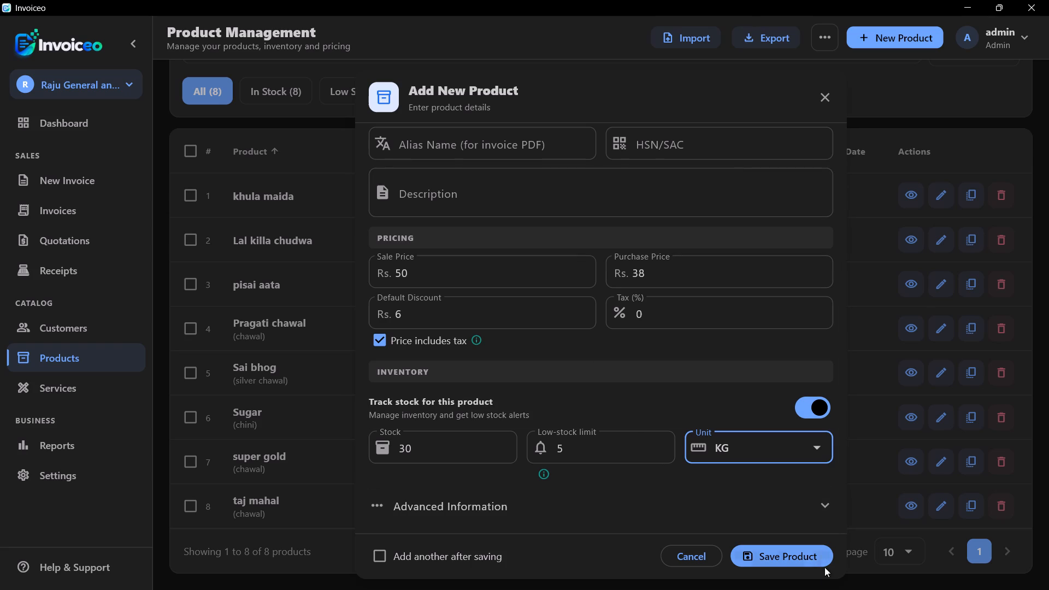
pyautogui.click(805, 563)
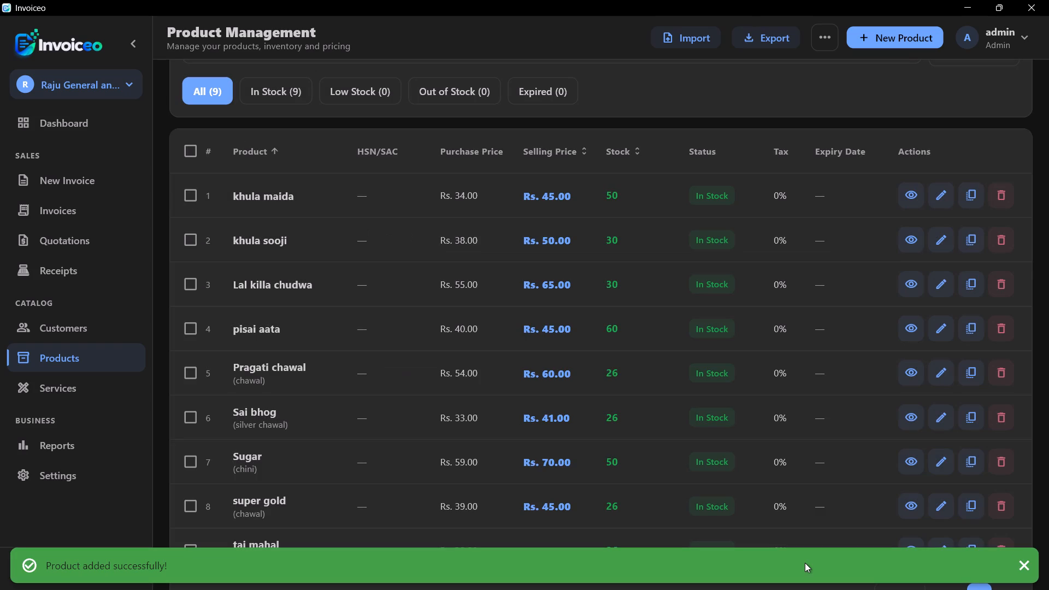
# Start a new product and name it Matar, leaving the alias name empty.
pyautogui.scroll(-8, 805, 563)
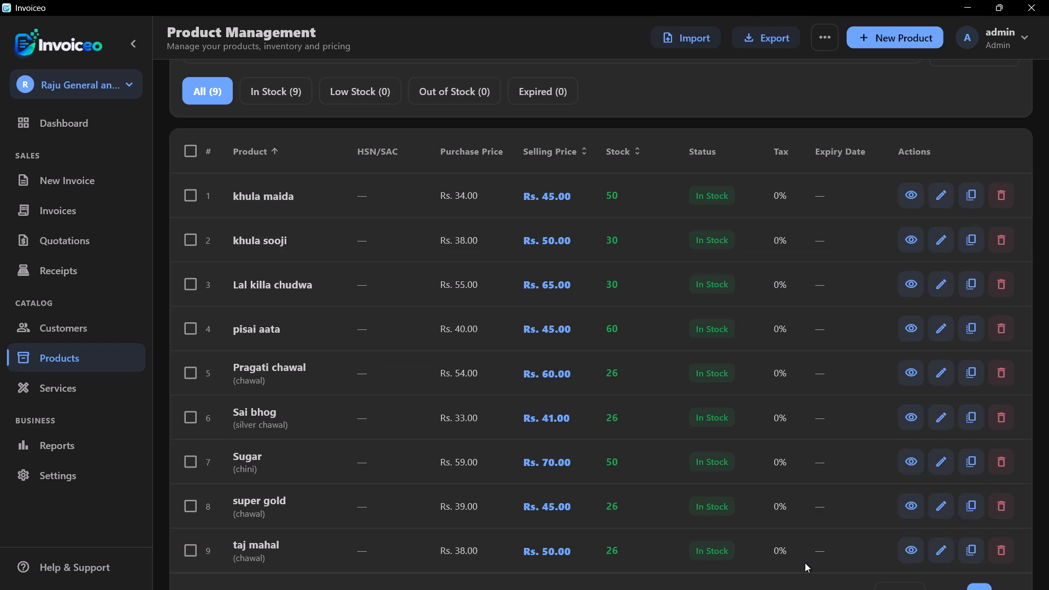
pyautogui.click(905, 42)
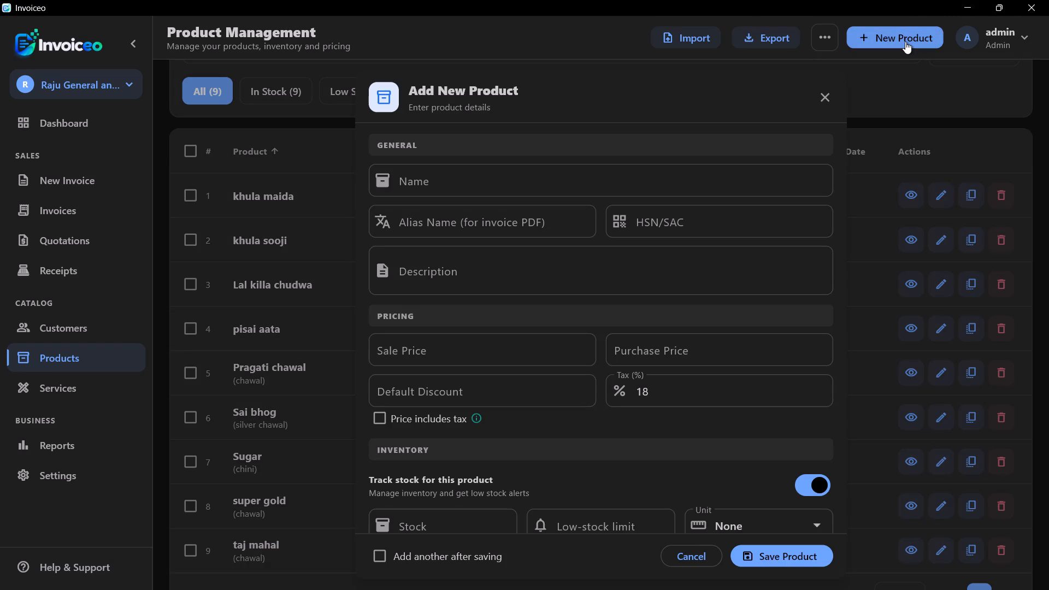
pyautogui.click(559, 186)
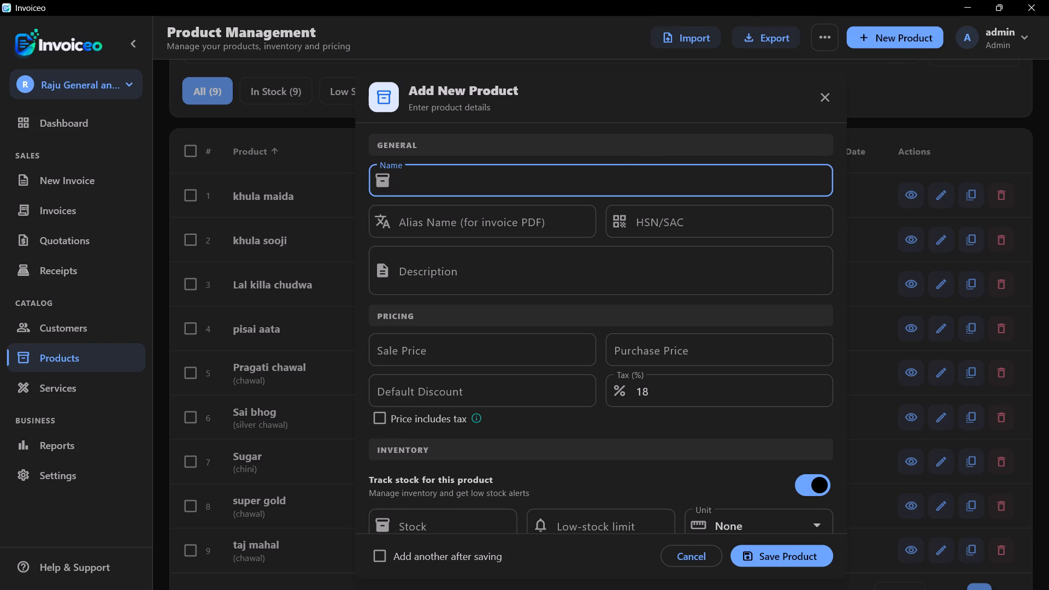
pyautogui.hotkey('shift', 'm')
pyautogui.write('atar')
pyautogui.click(492, 229)
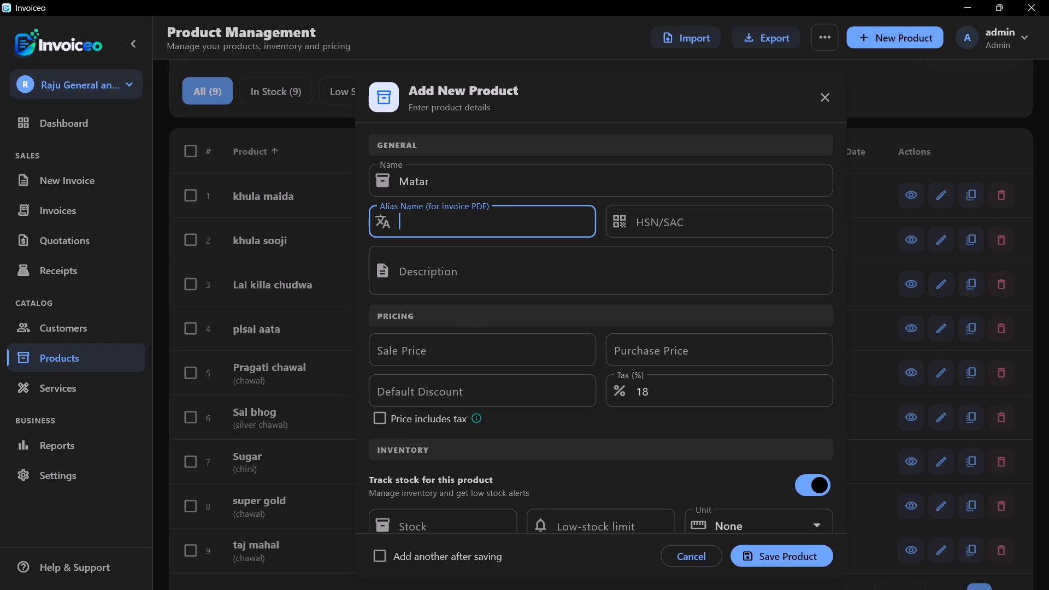
# Set Matar's sale price to Rs. 75, purchase price to Rs. 55, tax to 0% and default discount to Rs. 5, with tax included in the price.
pyautogui.click(457, 353)
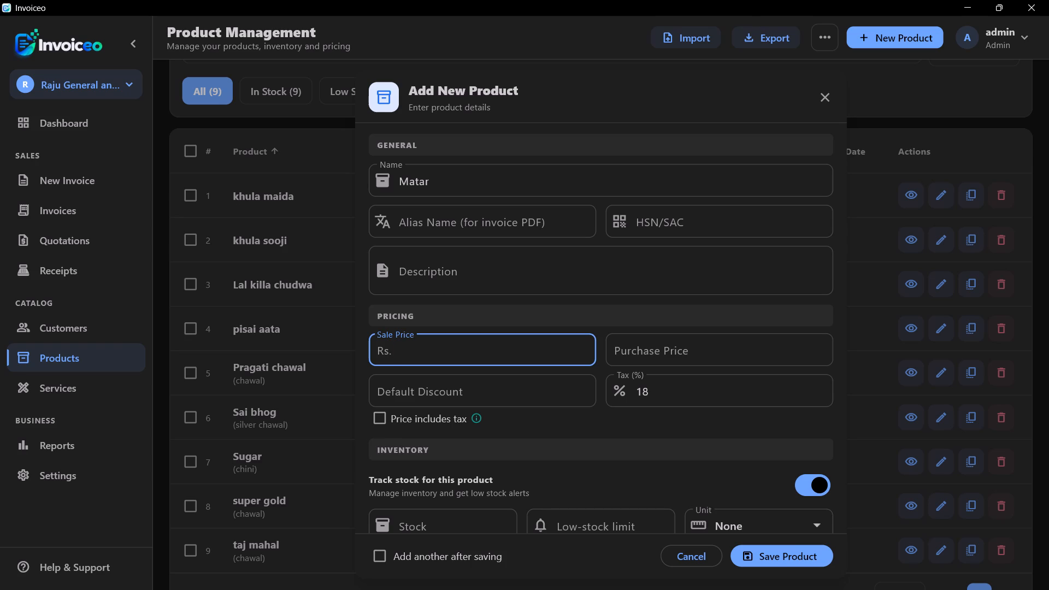
pyautogui.write('75')
pyautogui.click(682, 349)
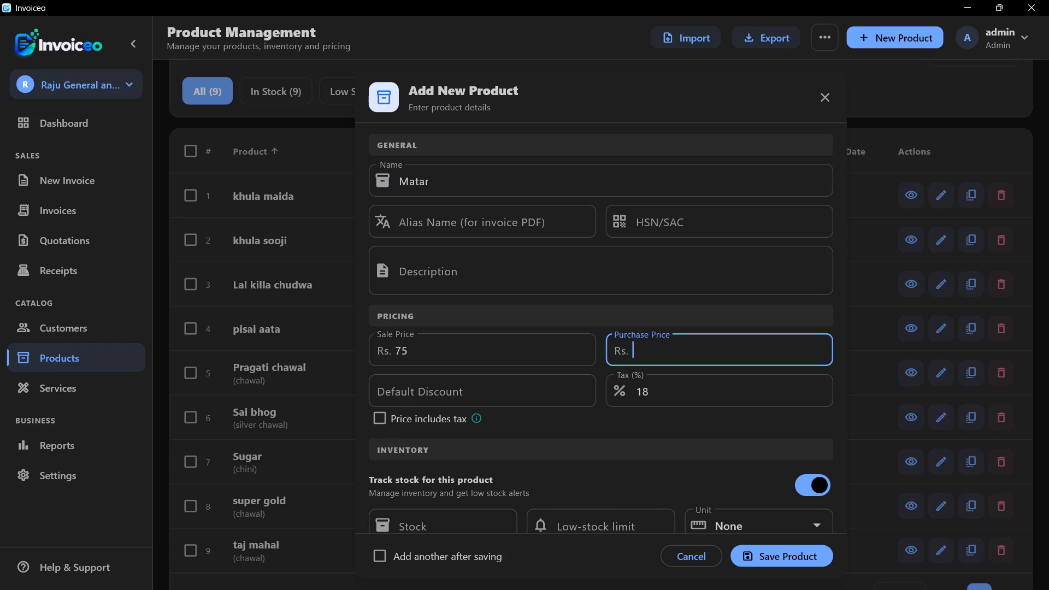
pyautogui.write('55')
pyautogui.click(664, 397)
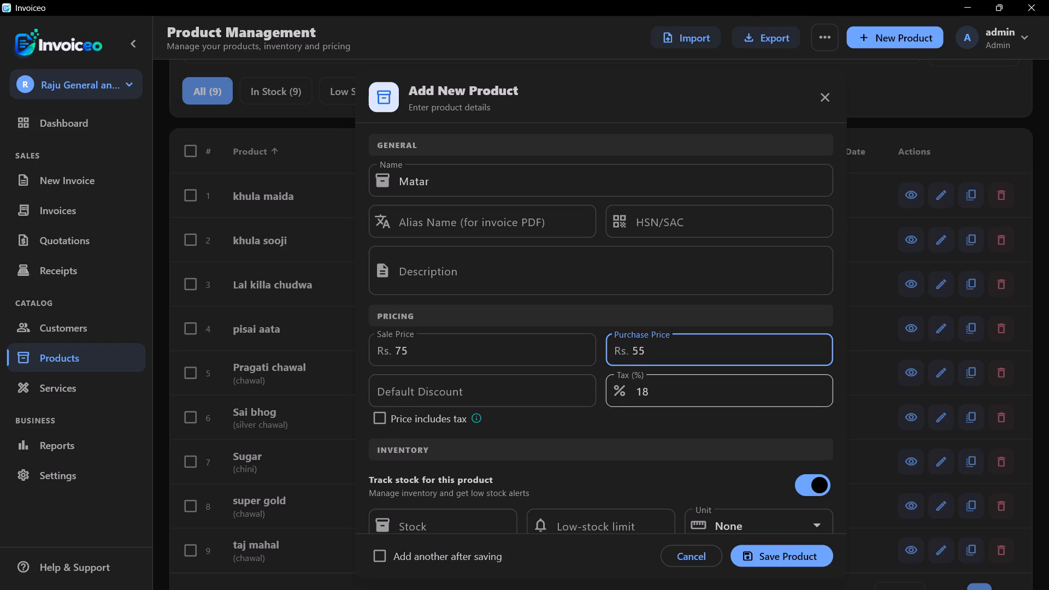
pyautogui.press('BackSpace')
pyautogui.press('BackSpace')
pyautogui.press('0')
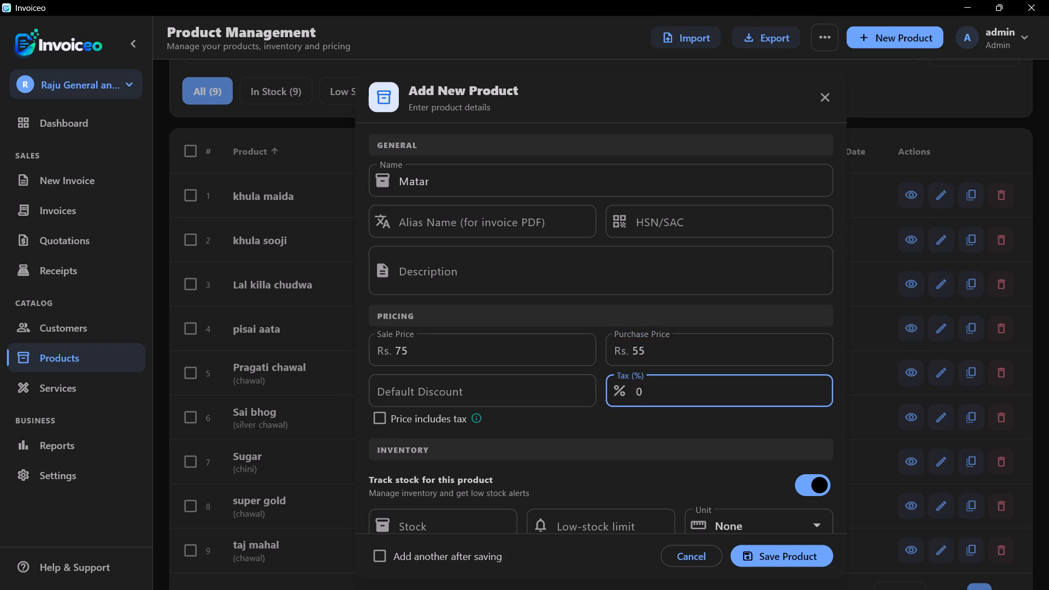
pyautogui.click(414, 394)
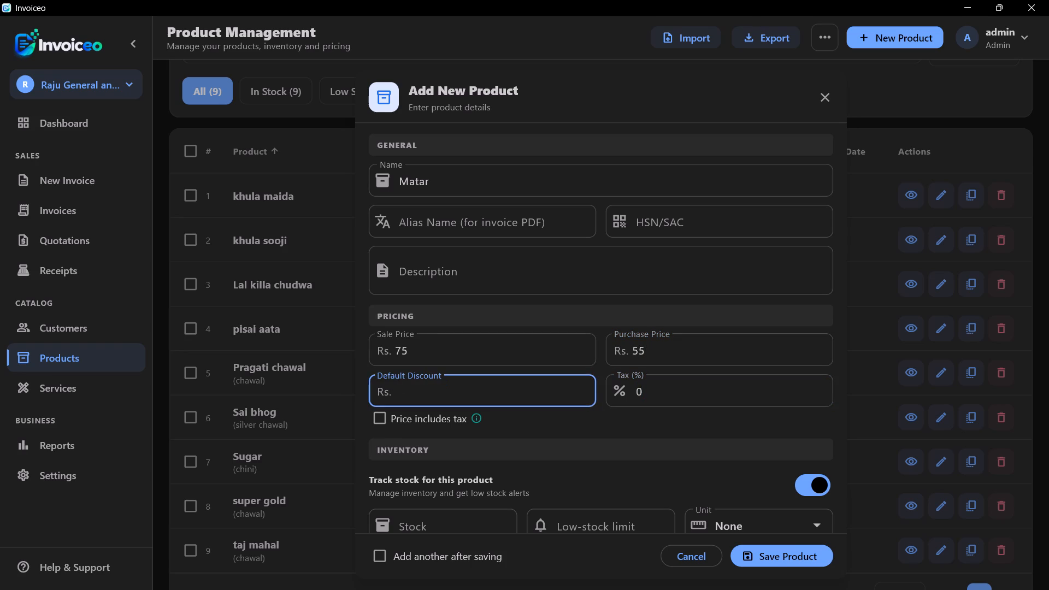
pyautogui.press('5')
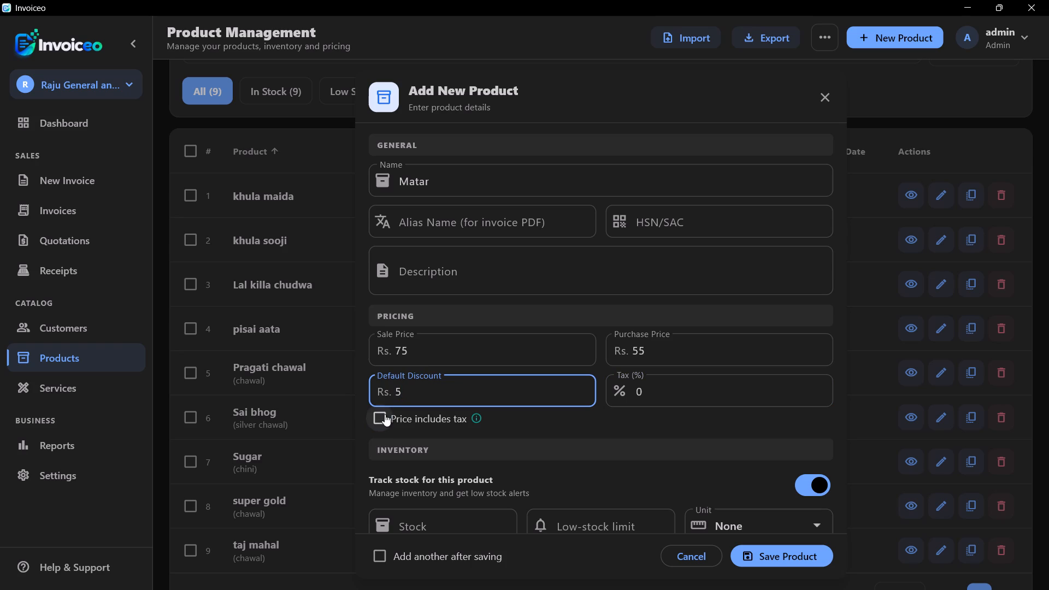
pyautogui.click(385, 414)
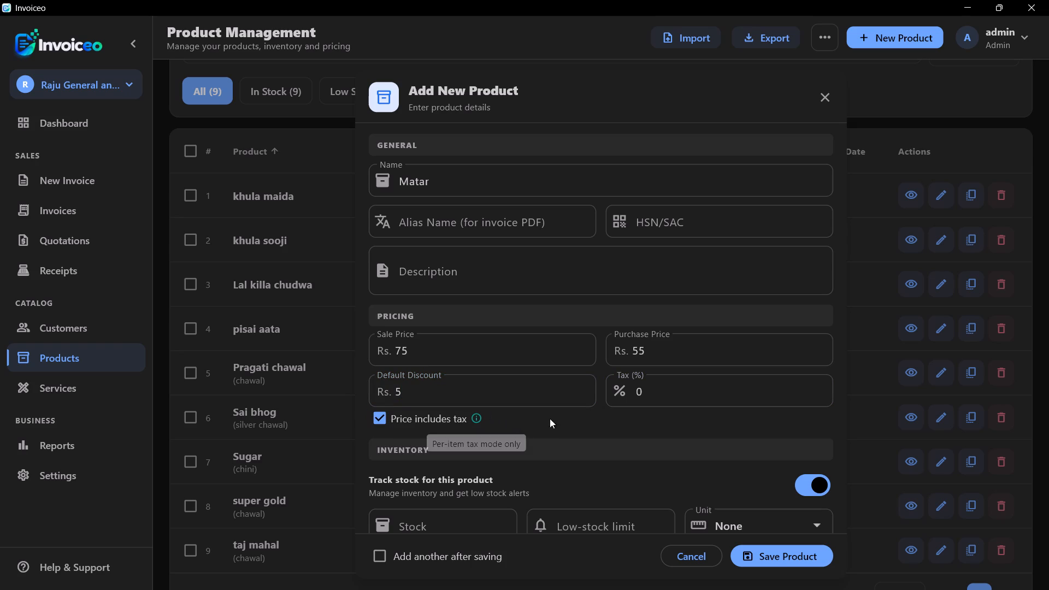
# Set Matar's stock to 30, low-stock limit to 5 and unit to KG, and save the product.
pyautogui.scroll(-5, 568, 415)
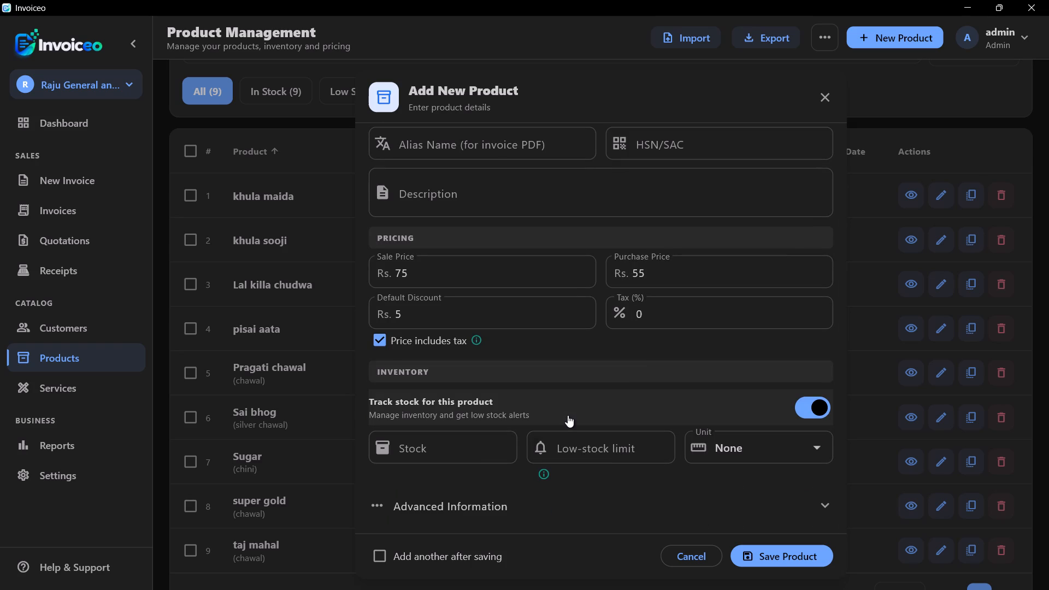
pyautogui.click(781, 557)
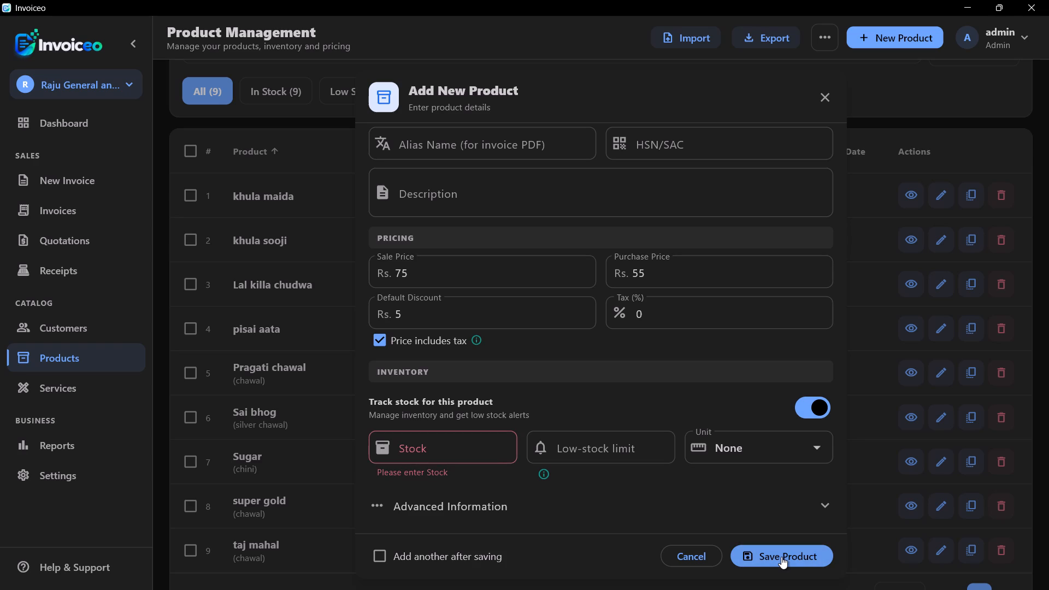
pyautogui.click(417, 445)
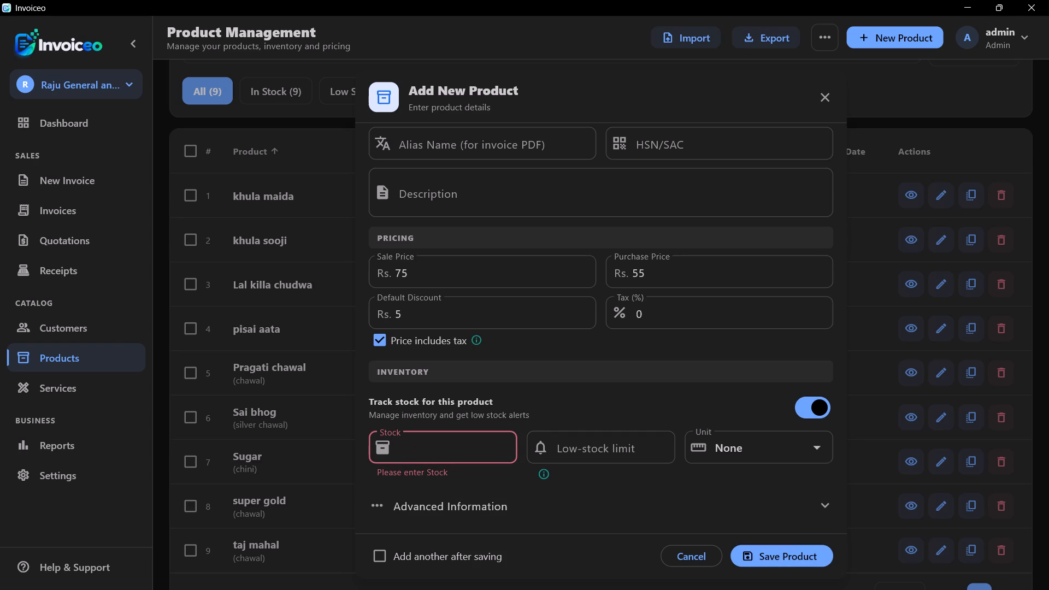
pyautogui.write('30')
pyautogui.click(606, 439)
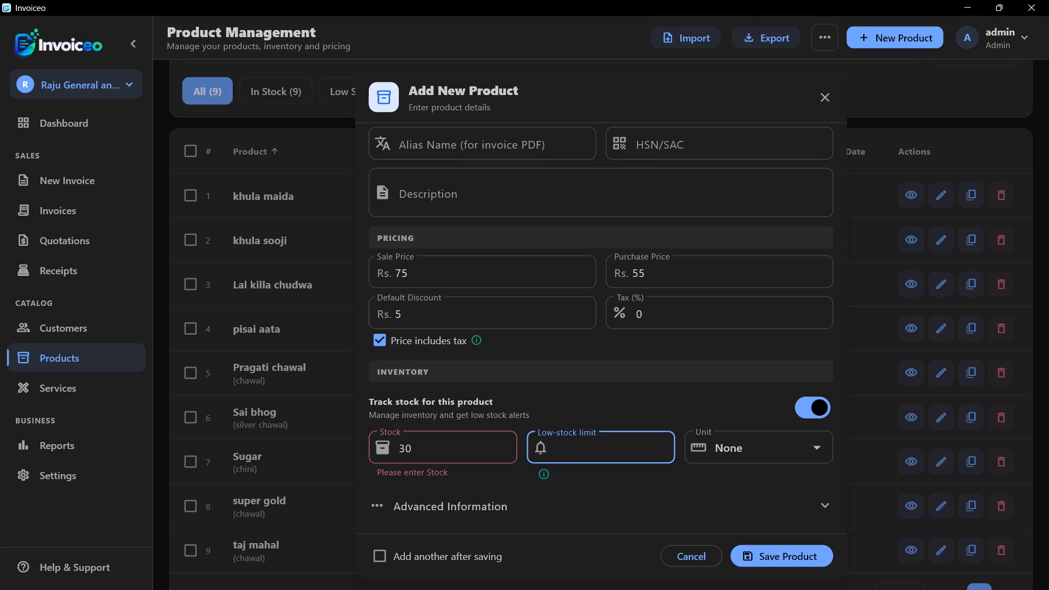
pyautogui.press('5')
pyautogui.click(722, 452)
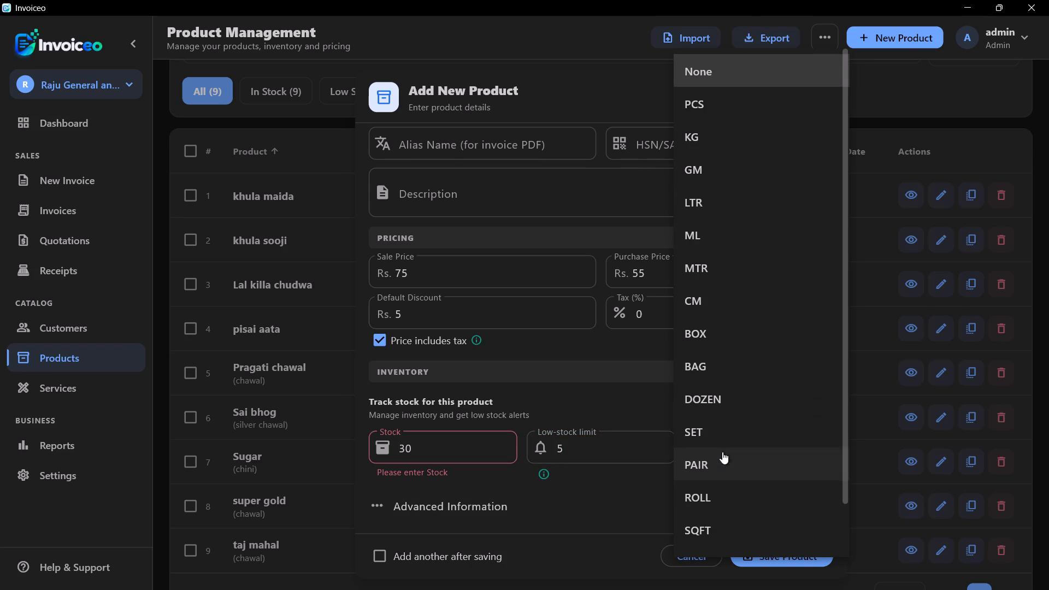
pyautogui.click(714, 139)
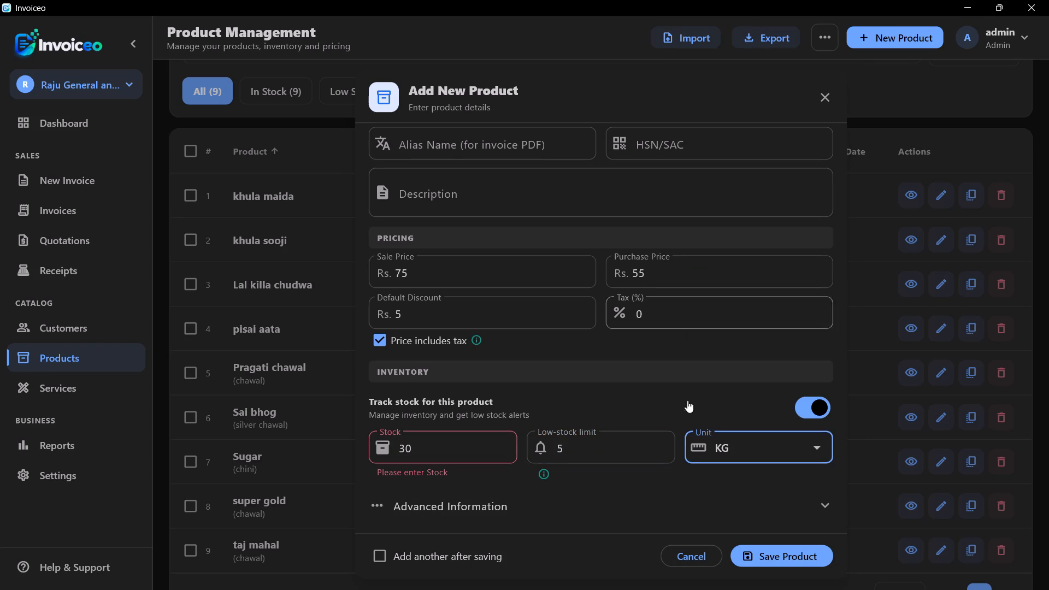
pyautogui.click(771, 553)
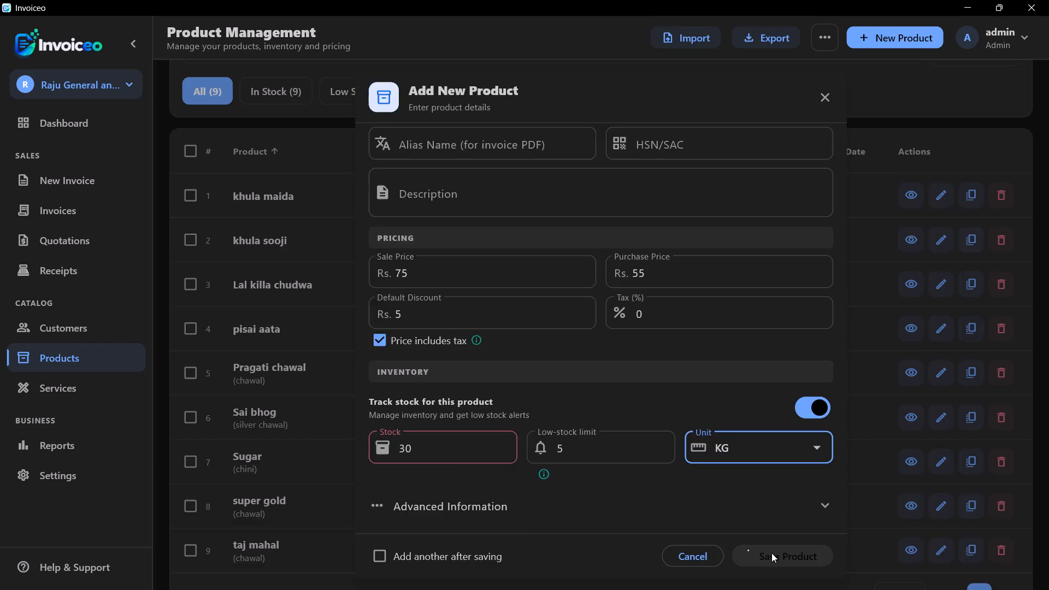
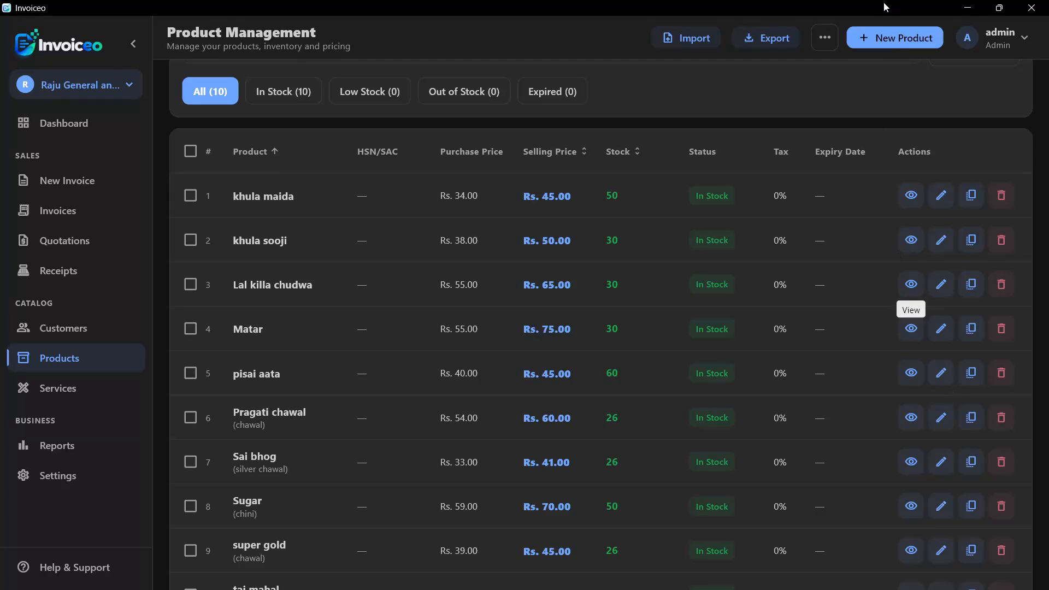
# Start a new product and name it chana.
pyautogui.click(892, 43)
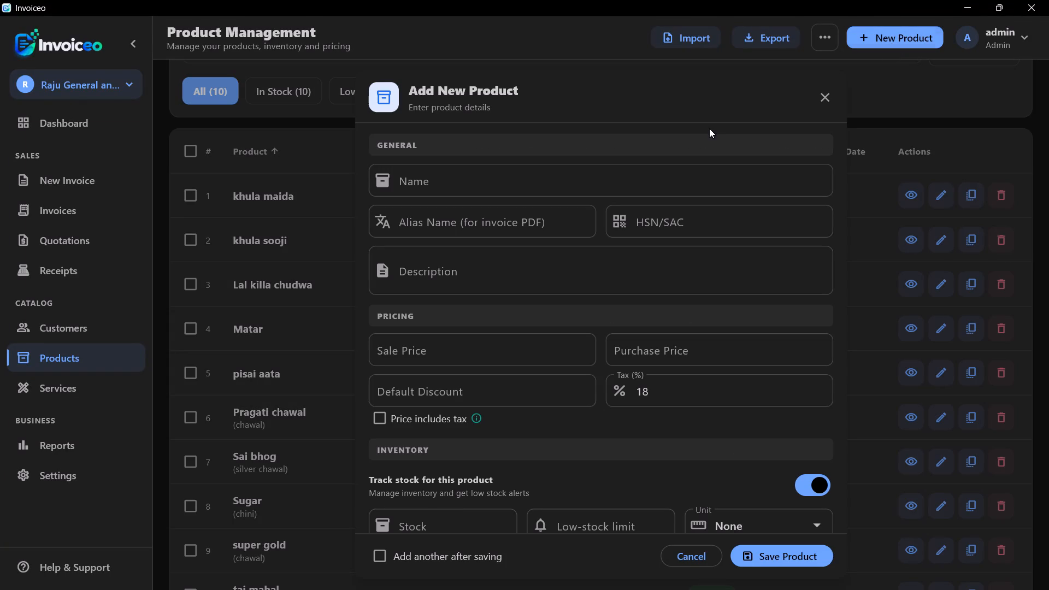
pyautogui.click(515, 179)
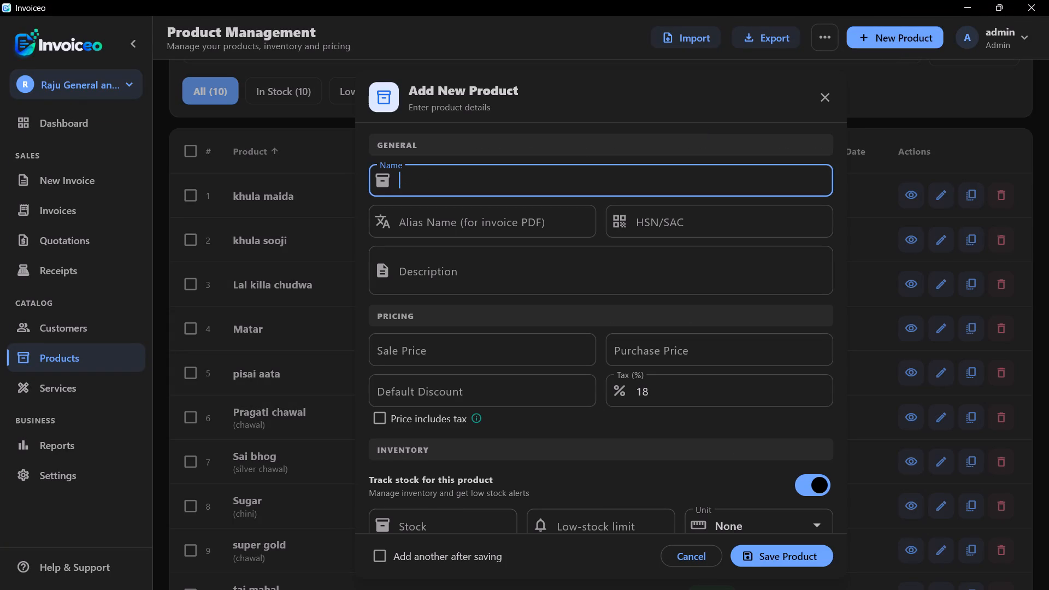
pyautogui.write('dayati')
pyautogui.press('space')
pyautogui.press('BackSpace')
pyautogui.press('BackSpace')
pyautogui.press('BackSpace')
pyautogui.press('BackSpace')
pyautogui.press('BackSpace')
pyautogui.press('BackSpace')
pyautogui.press('BackSpace')
pyautogui.press('BackSpace')
pyautogui.press('BackSpace')
pyautogui.press('BackSpace')
pyautogui.press('BackSpace')
pyautogui.press('BackSpace')
pyautogui.press('BackSpace')
pyautogui.press('BackSpace')
pyautogui.write('chana')
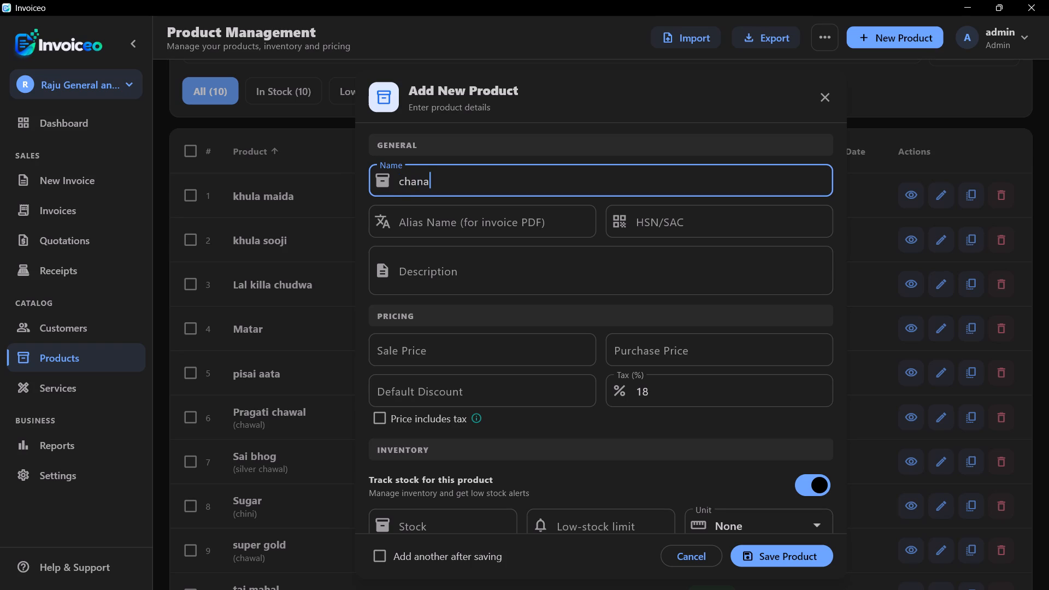
# Set chana's sale price to Rs. 95, purchase price to Rs. 82, default discount to Rs. 5 and tax to 0%, with tax included in the price.
pyautogui.click(457, 362)
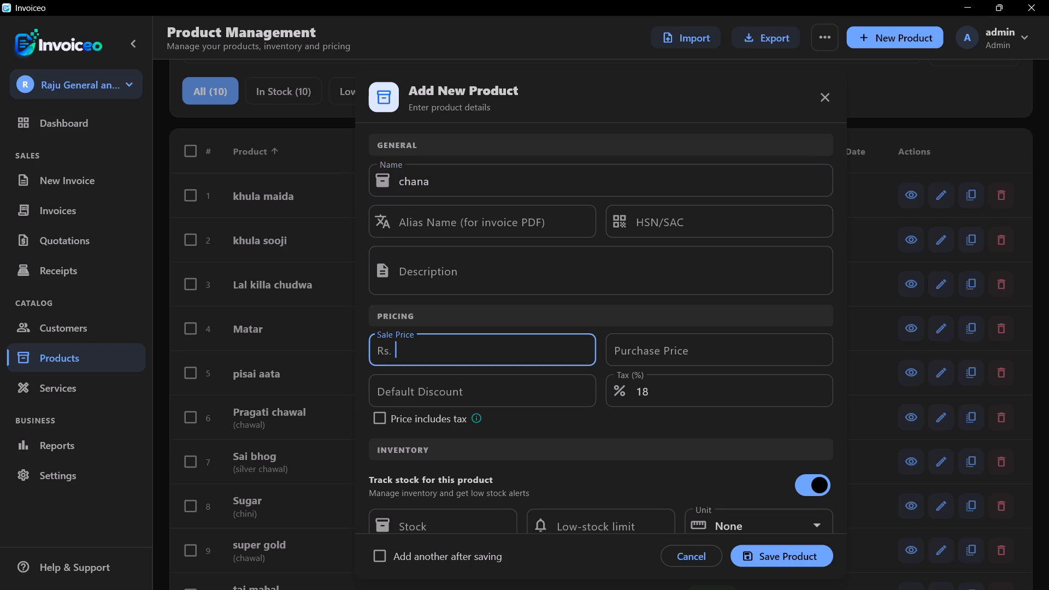
pyautogui.press('9')
pyautogui.press('BackSpace')
pyautogui.click(655, 364)
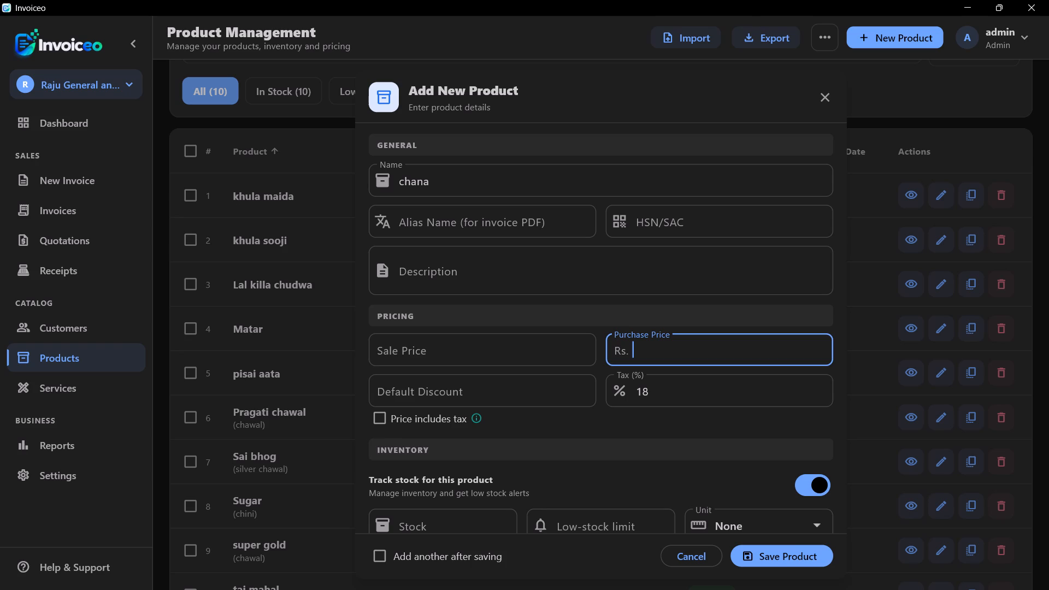
pyautogui.write('82')
pyautogui.click(501, 347)
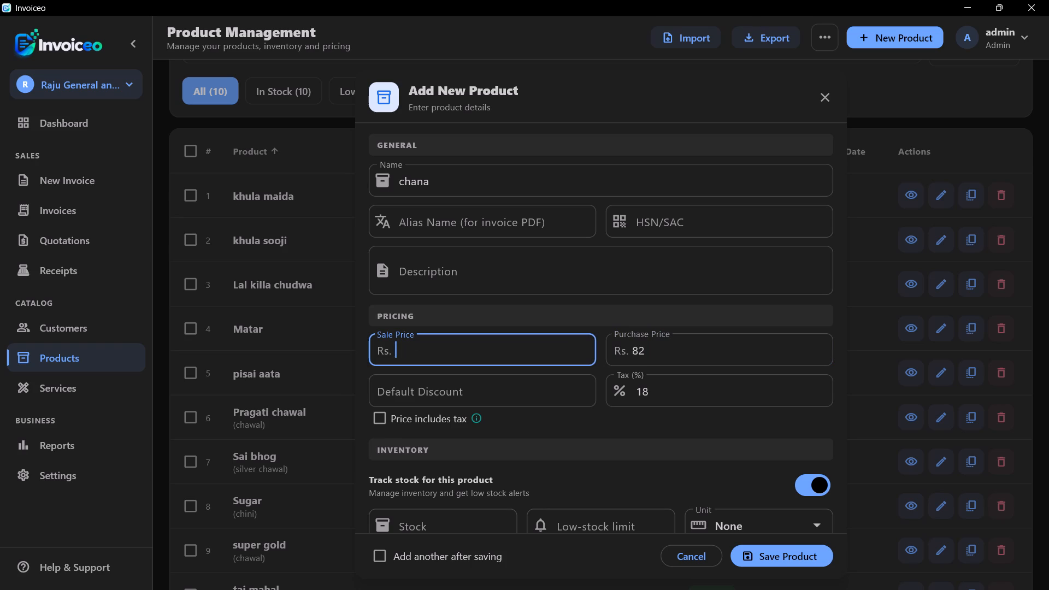
pyautogui.scroll(-6, 501, 347)
pyautogui.scroll(2, 501, 347)
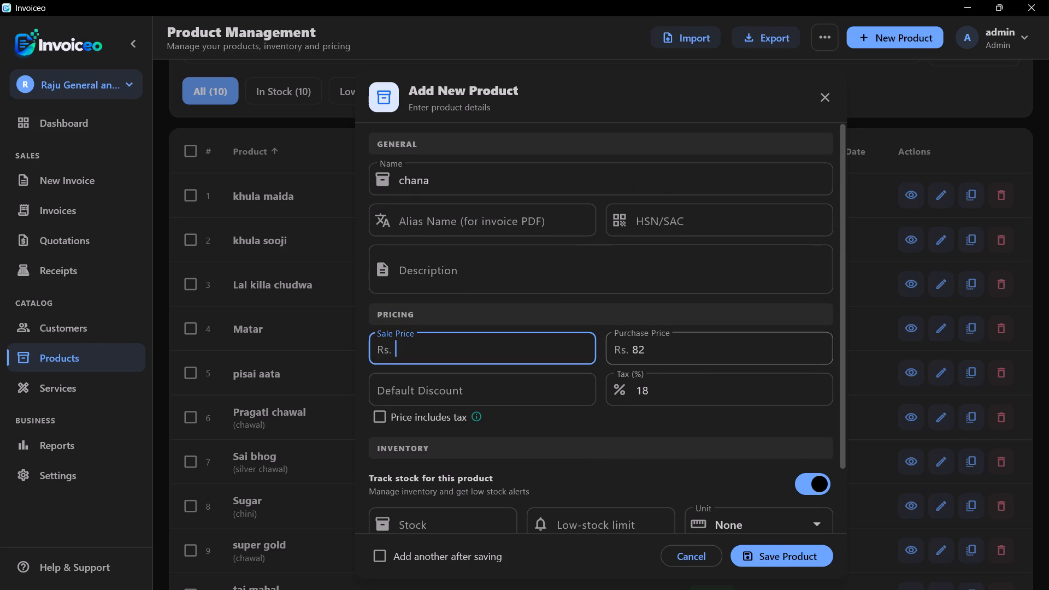
pyautogui.write('95')
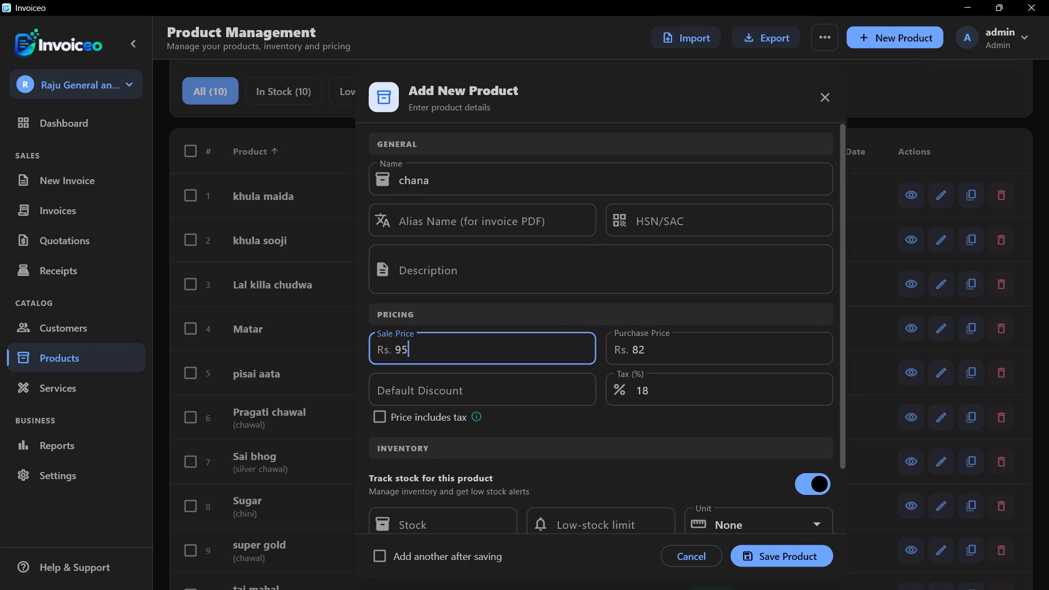
pyautogui.click(492, 385)
pyautogui.press('5')
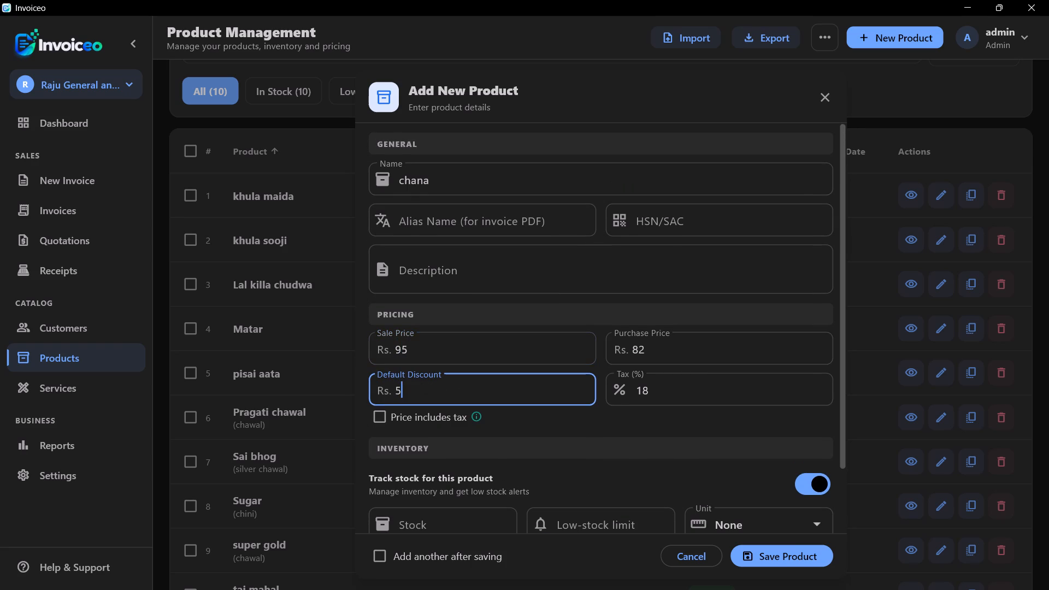
pyautogui.click(378, 409)
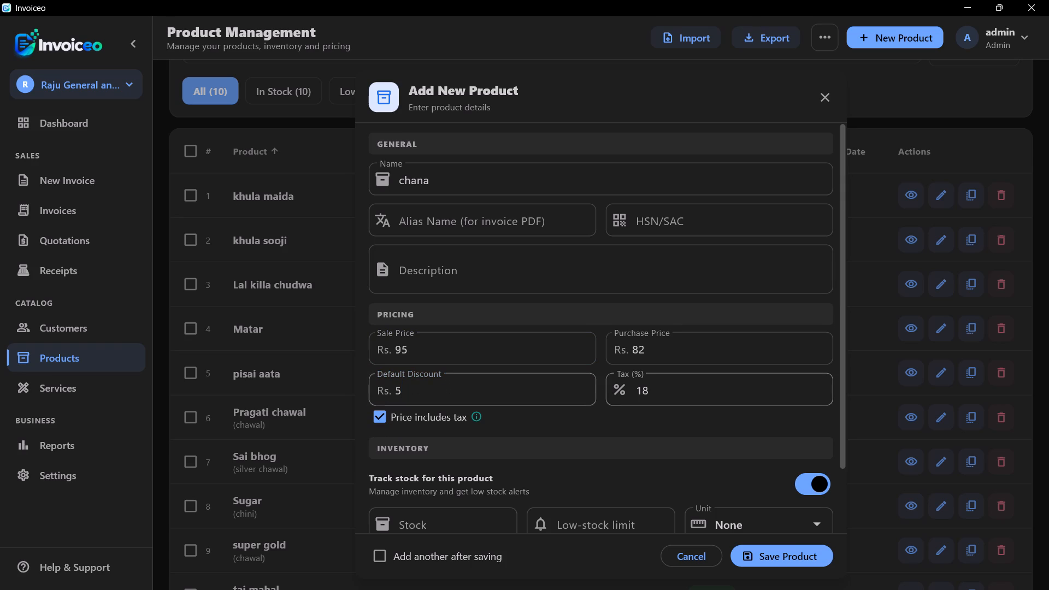
pyautogui.click(668, 383)
pyautogui.press('BackSpace')
pyautogui.press('BackSpace')
pyautogui.press('0')
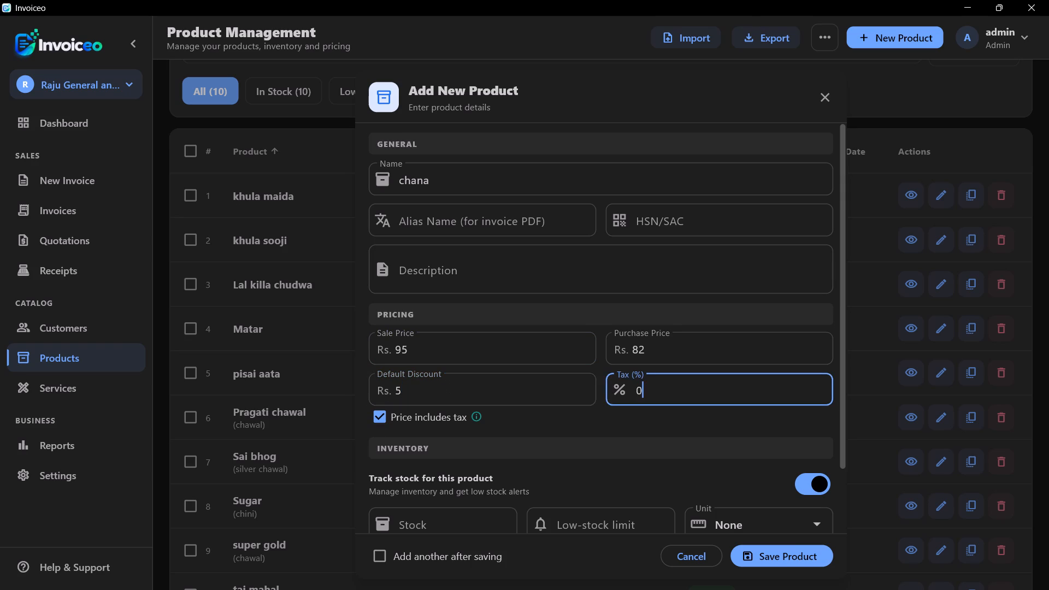
# Set chana's stock to 30, low-stock limit to 5 and unit to KG, and save the product.
pyautogui.scroll(-4, 668, 383)
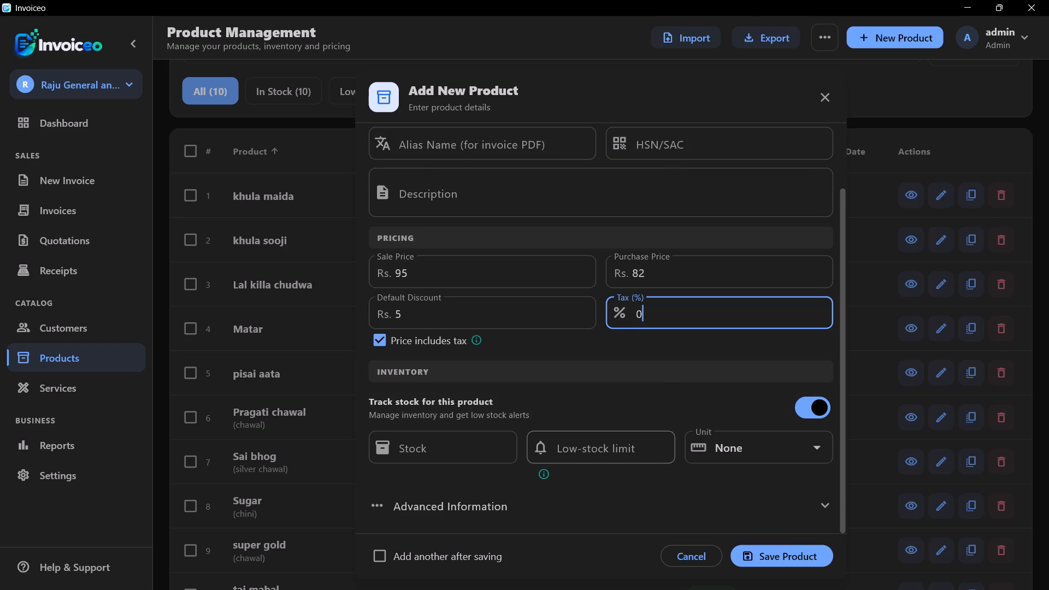
pyautogui.click(485, 450)
pyautogui.write('30')
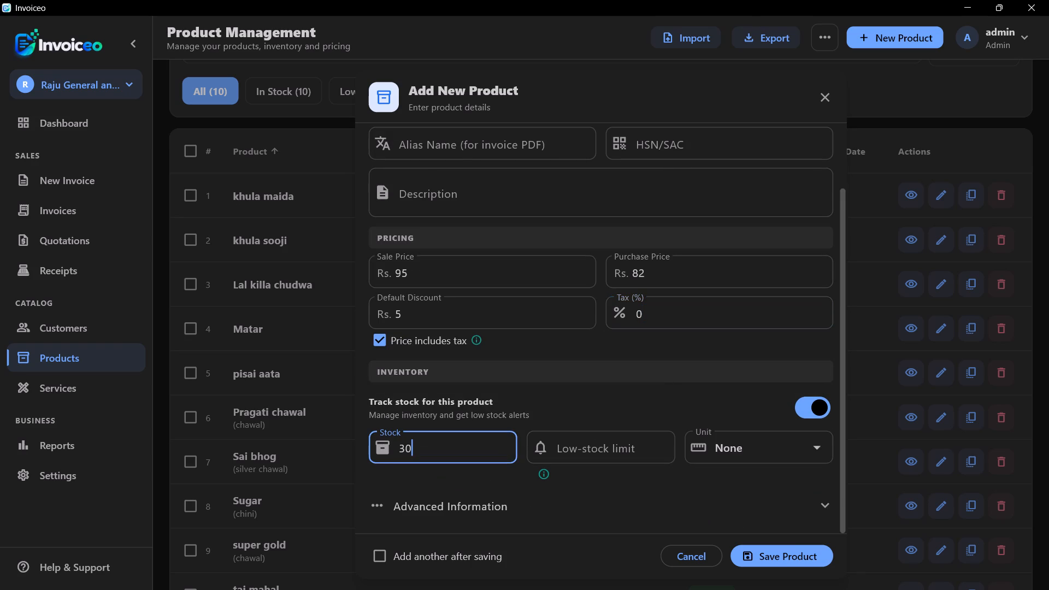
pyautogui.click(612, 438)
pyautogui.press('5')
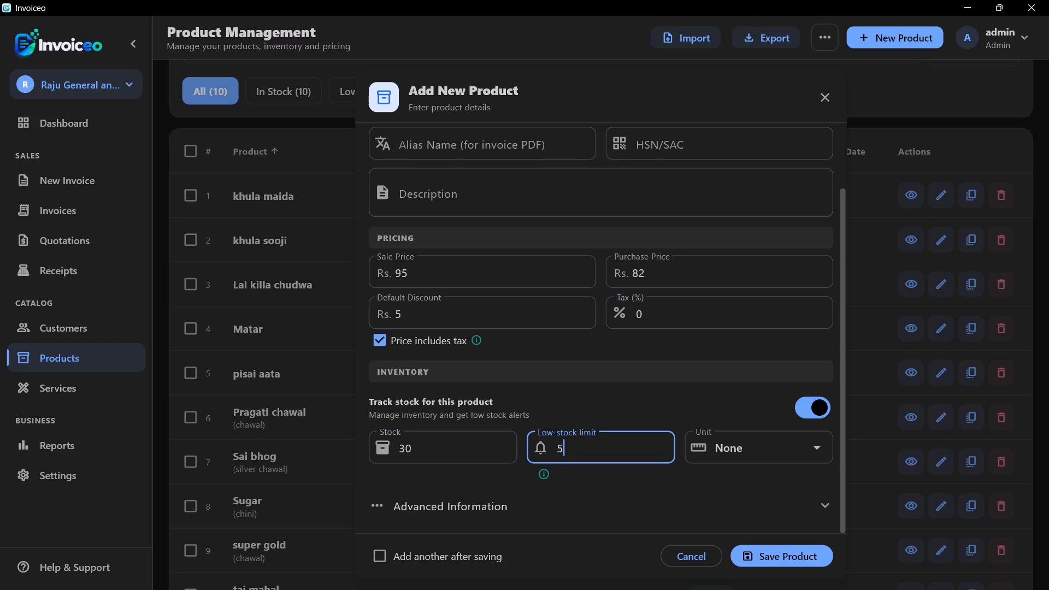
pyautogui.click(762, 439)
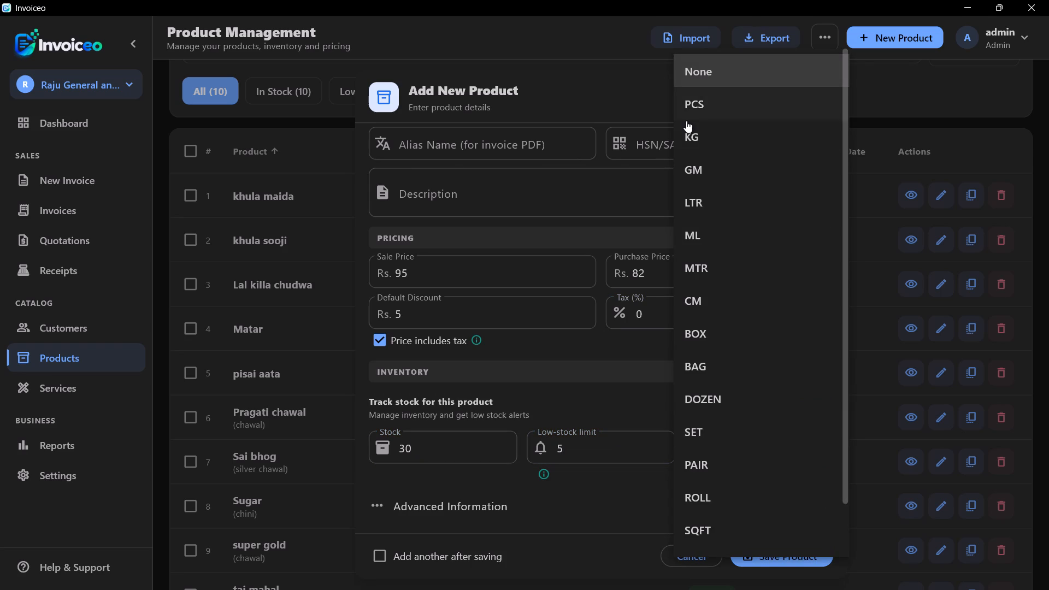
pyautogui.click(693, 132)
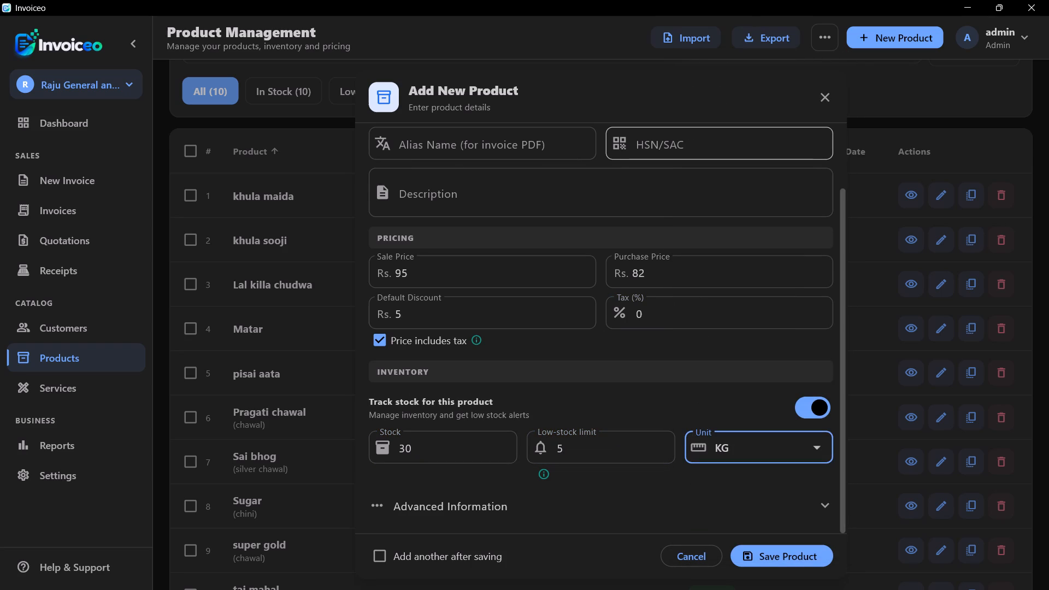
pyautogui.scroll(-6, 681, 159)
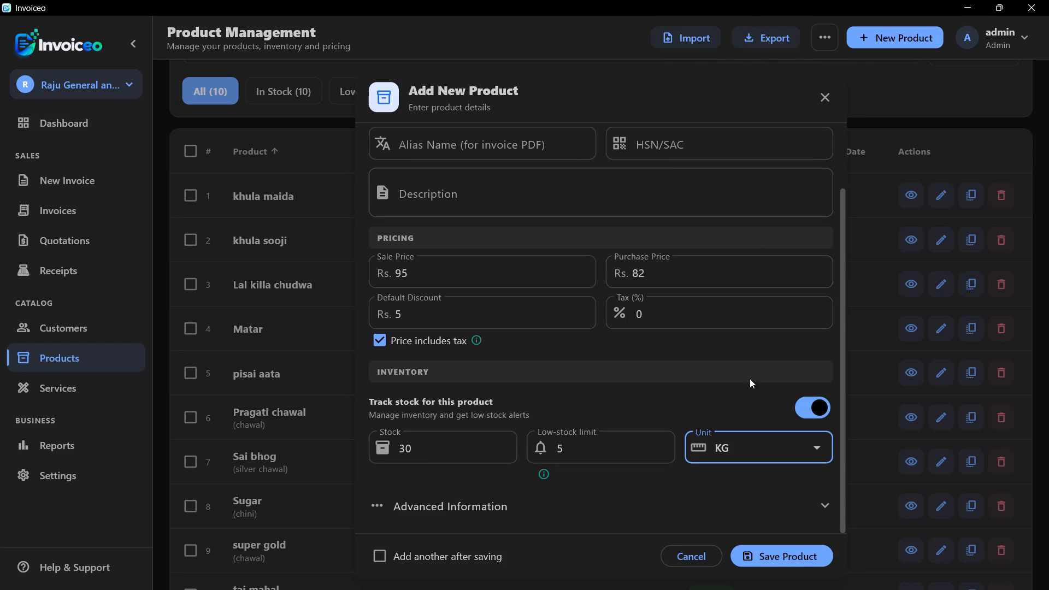
pyautogui.click(767, 564)
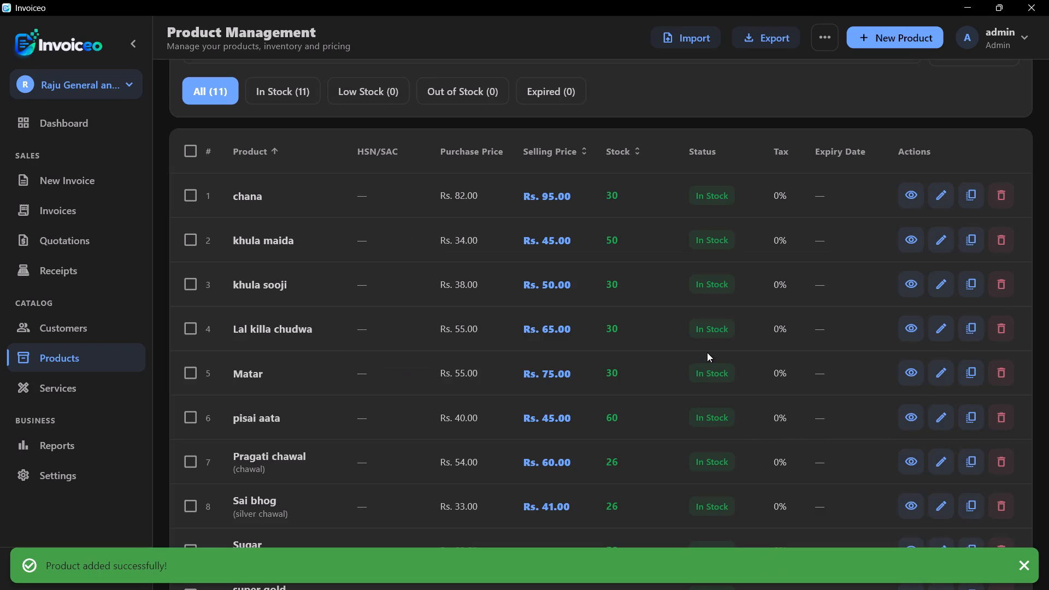
# Start a new product and name it Rahar dal.
pyautogui.scroll(-6, 707, 352)
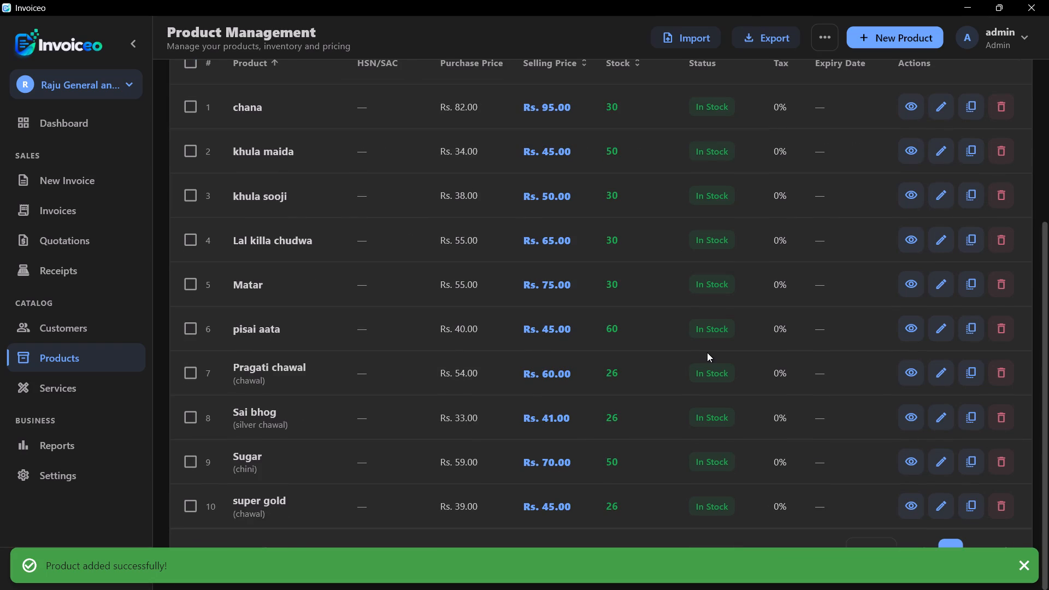
pyautogui.scroll(6, 707, 352)
pyautogui.scroll(-7, 707, 352)
pyautogui.scroll(5, 707, 352)
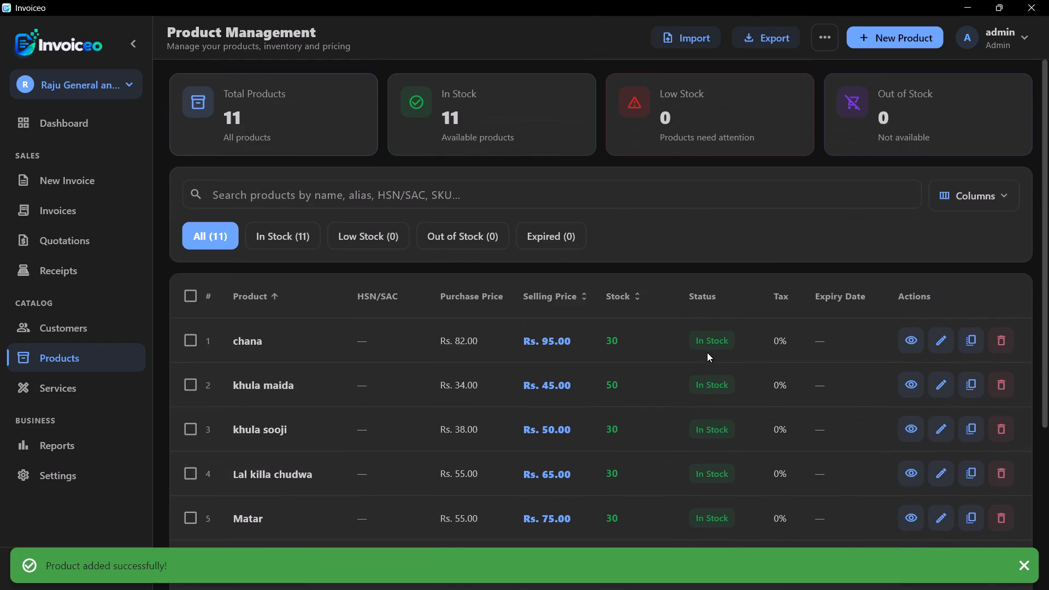
pyautogui.click(917, 48)
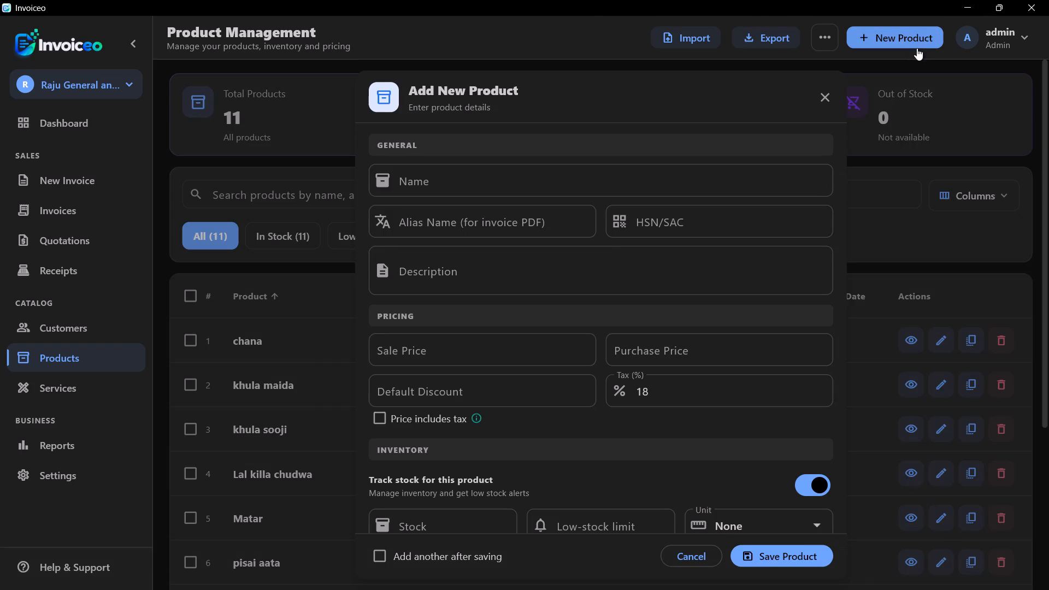
pyautogui.click(498, 189)
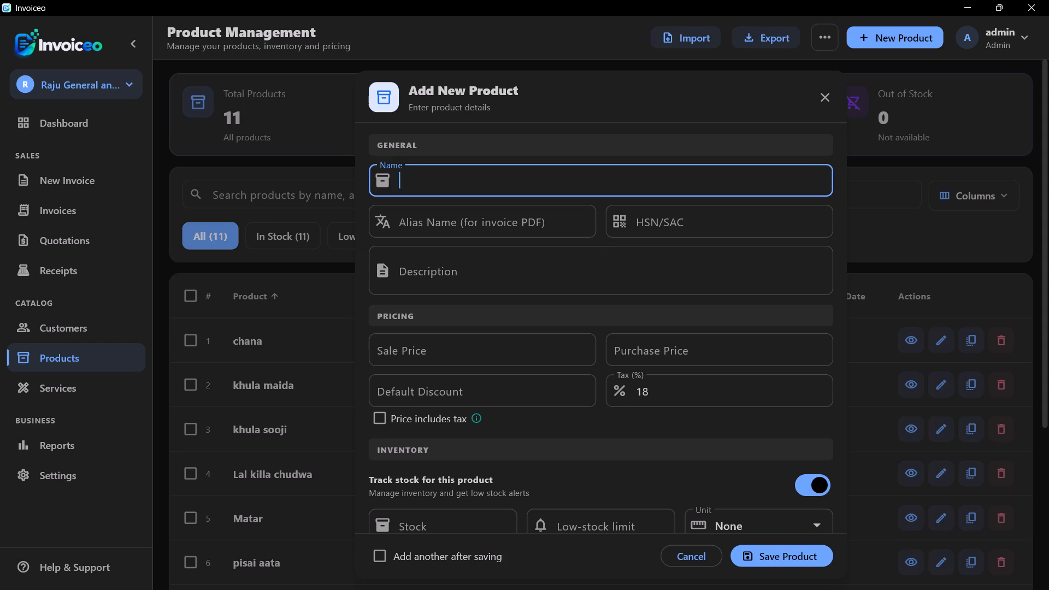
pyautogui.write('Ra')
pyautogui.write('har')
pyautogui.press('space')
pyautogui.write('dal')
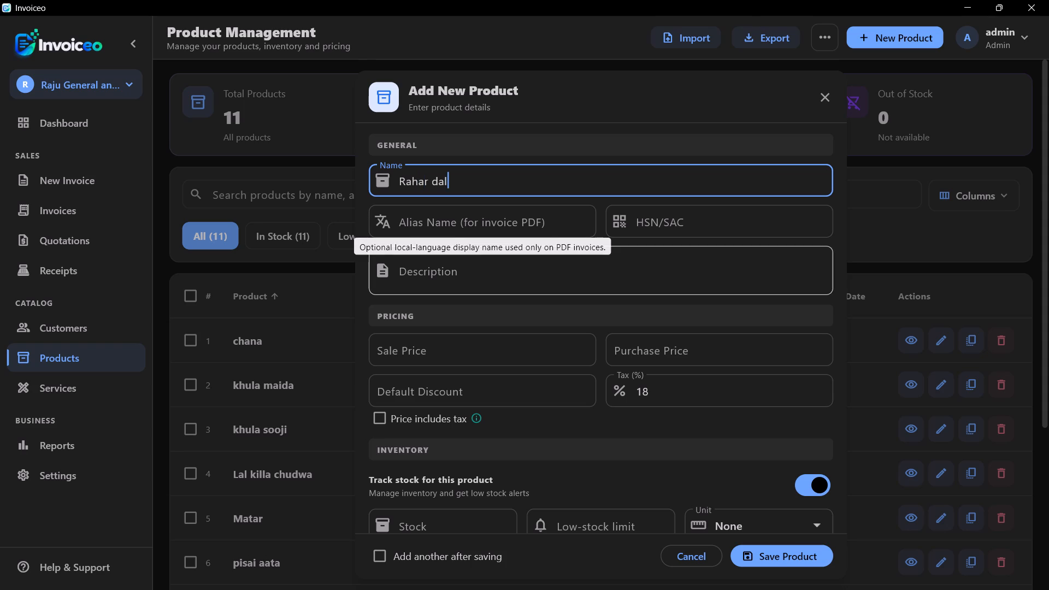
# Set Rahar dal's sale price to Rs. 160, purchase price to Rs. 140, default discount to Rs. 10 and tax to 0%, with tax included.
pyautogui.click(433, 344)
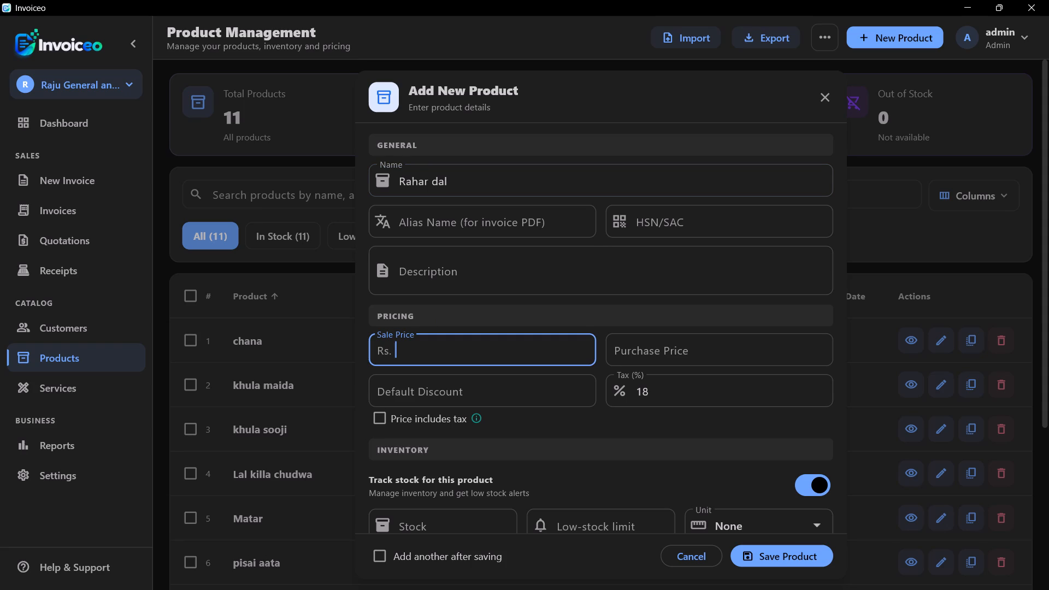
pyautogui.write('160')
pyautogui.click(685, 348)
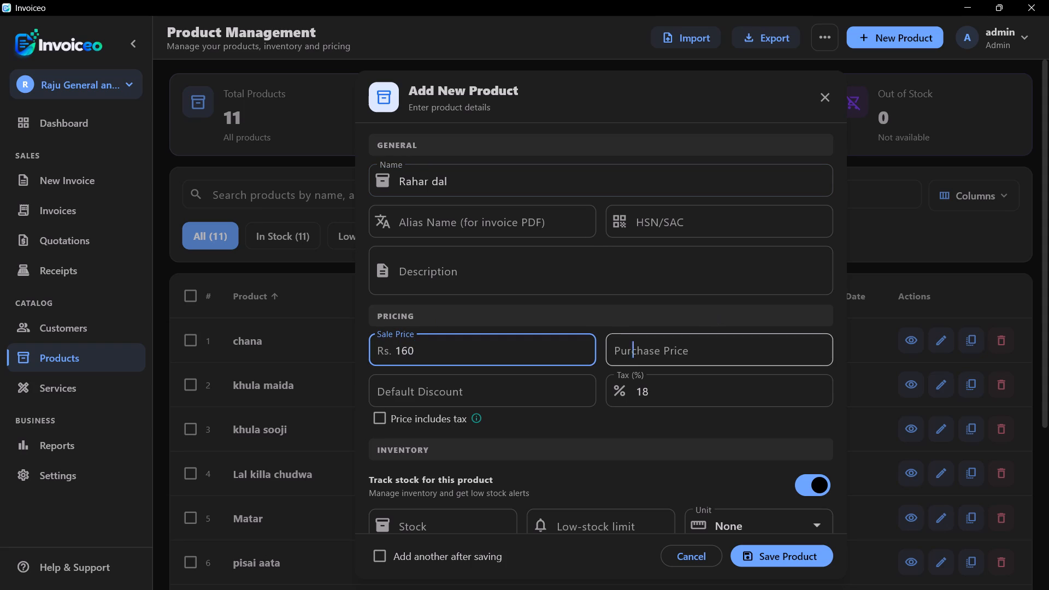
pyautogui.press('1')
pyautogui.write('40')
pyautogui.click(513, 392)
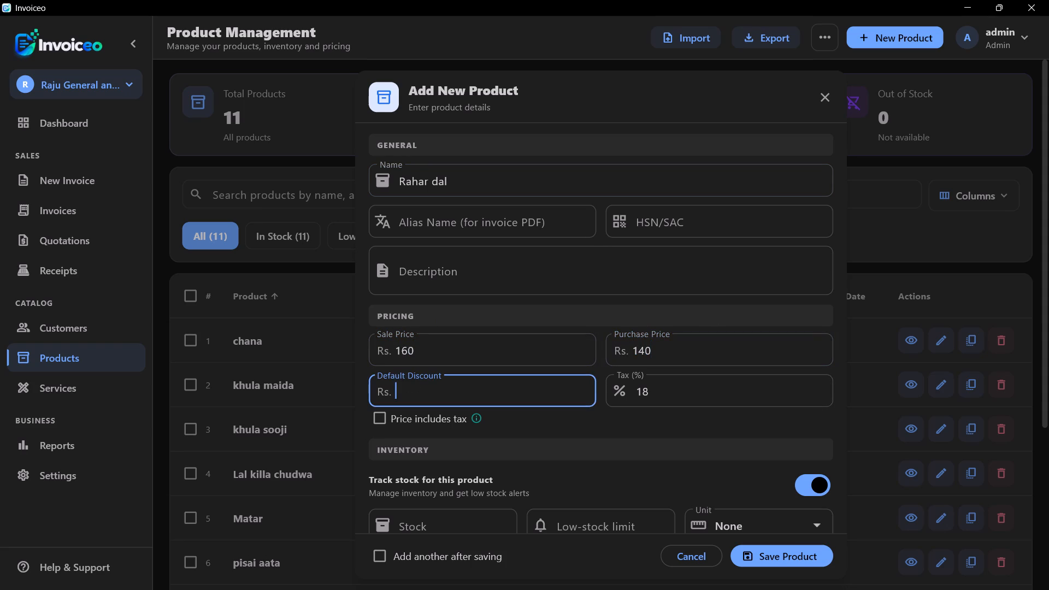
pyautogui.write('10')
pyautogui.click(692, 397)
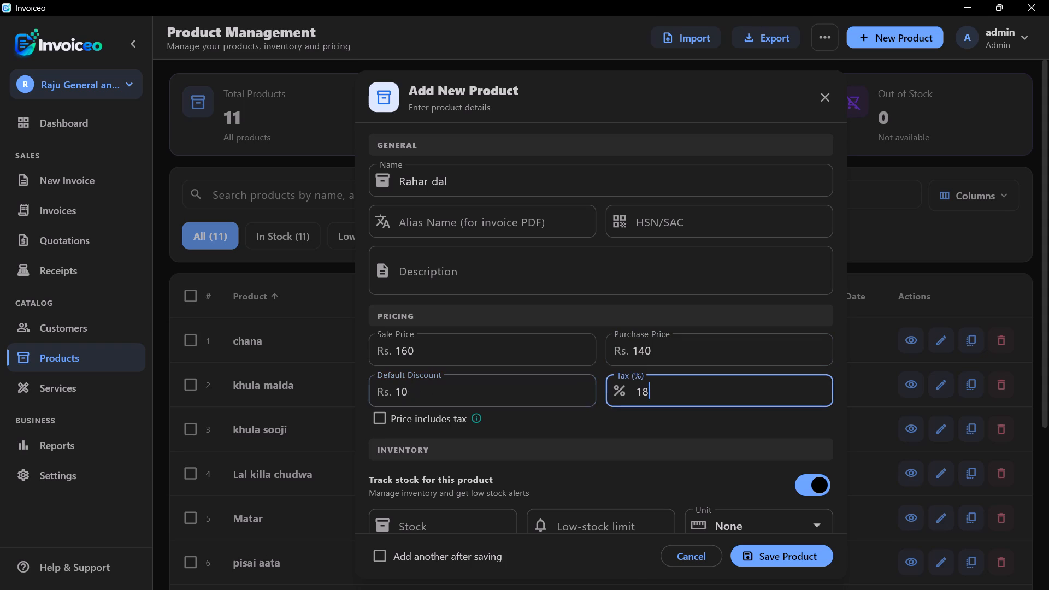
pyautogui.write(']\\]')
pyautogui.press('BackSpace')
pyautogui.press('BackSpace')
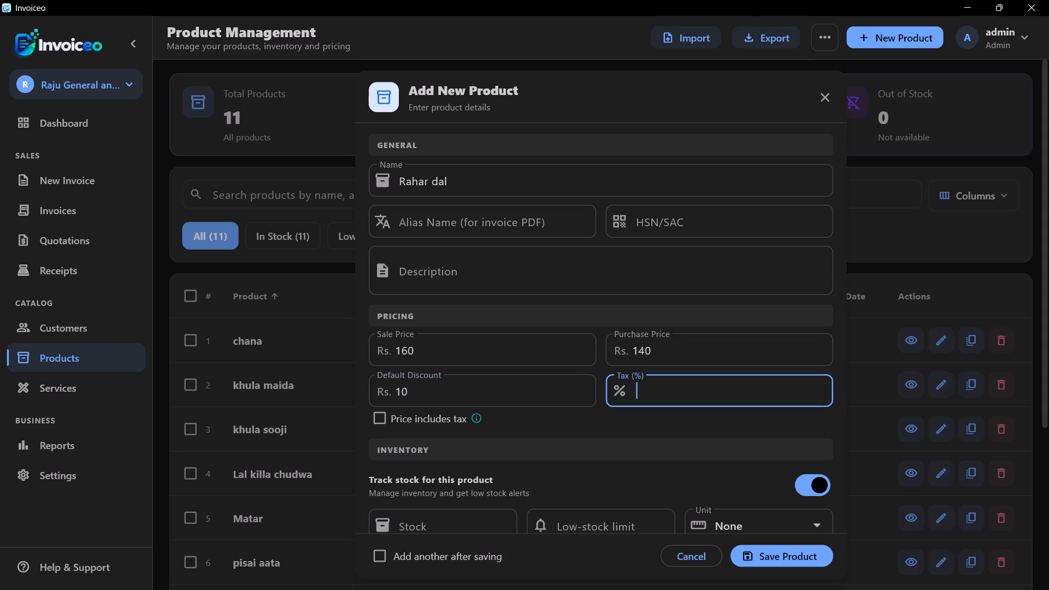
pyautogui.press('0')
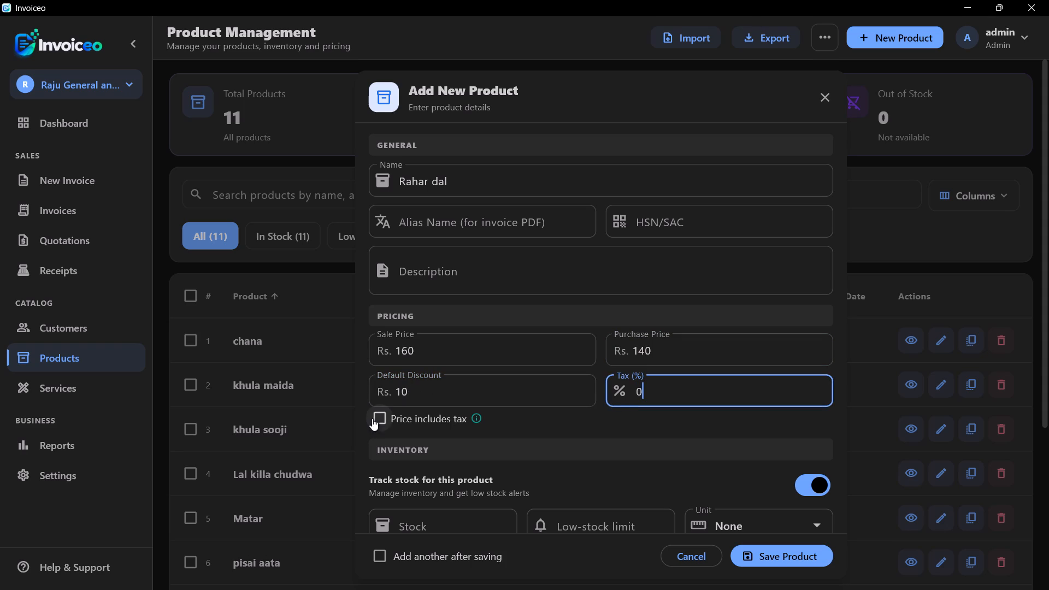
pyautogui.click(376, 414)
pyautogui.scroll(-5, 508, 418)
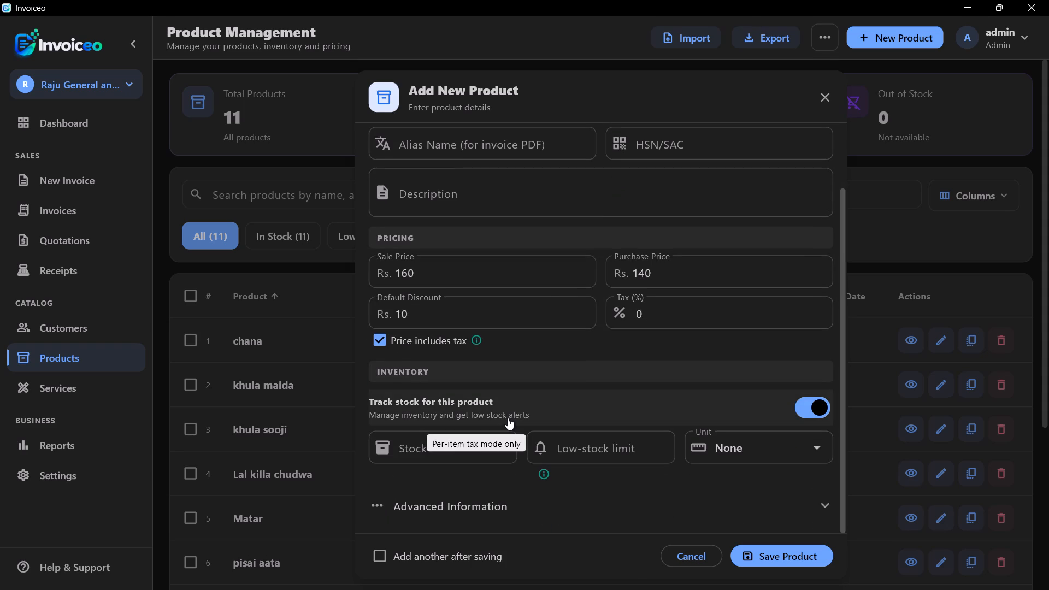
# Set Rahar dal's stock to 30, low-stock limit to 5 and unit to KG, enable adding another after saving, and save the product.
pyautogui.click(439, 442)
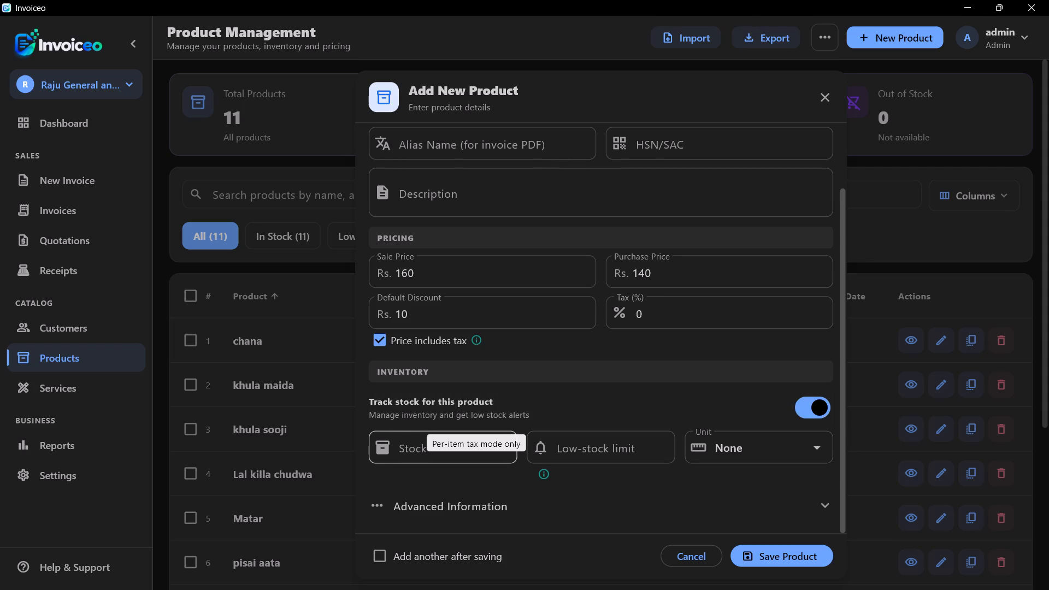
pyautogui.write('30')
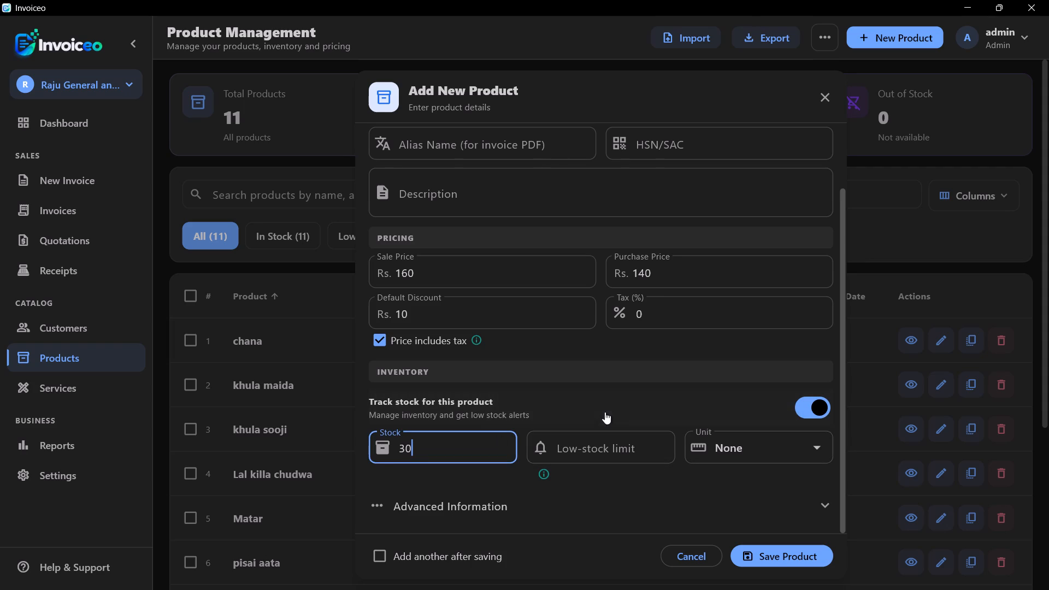
pyautogui.click(600, 447)
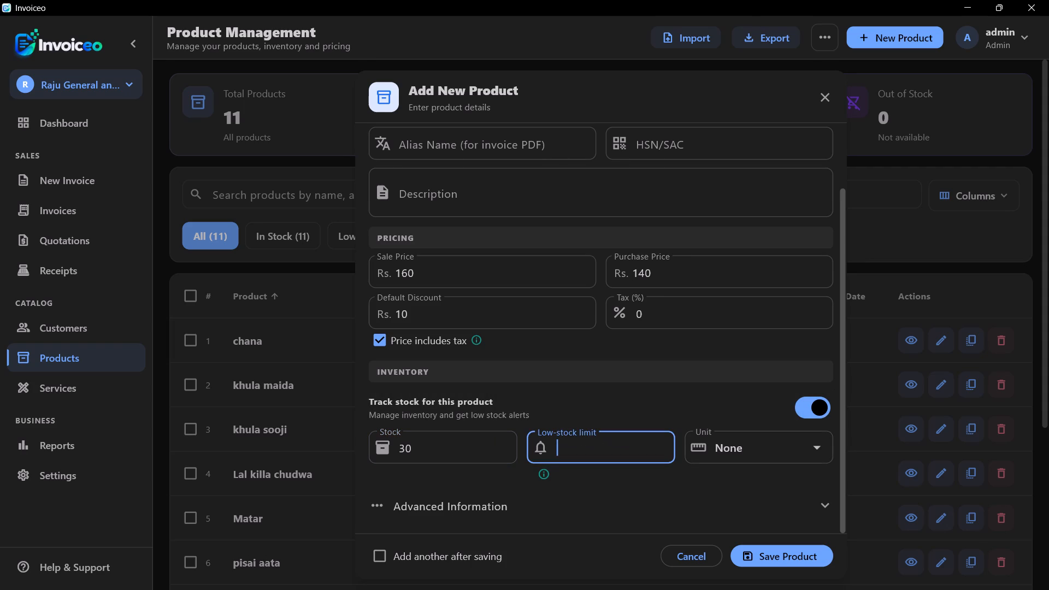
pyautogui.press('5')
pyautogui.click(743, 442)
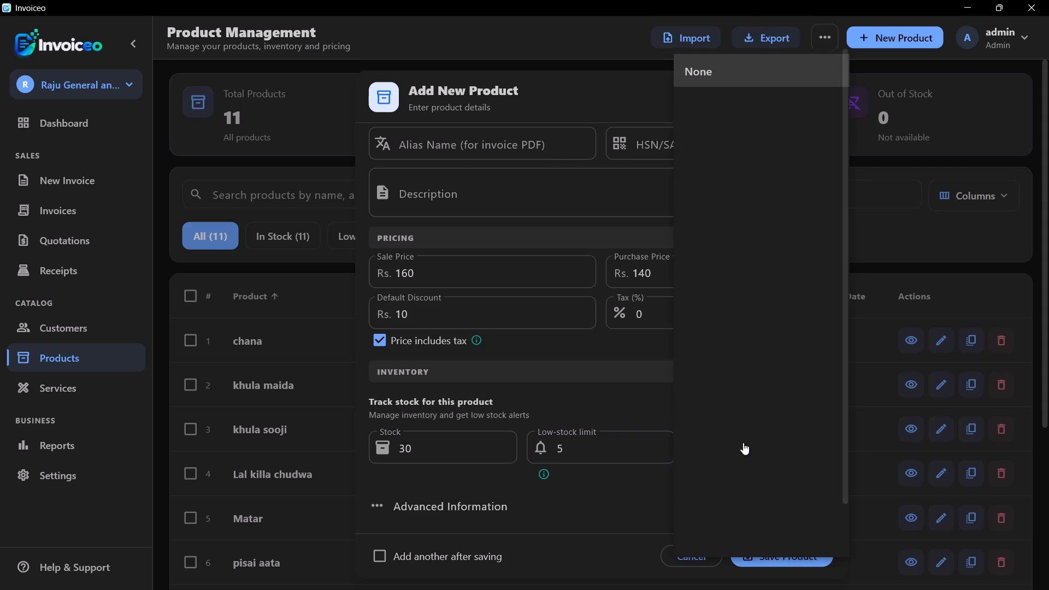
pyautogui.click(720, 137)
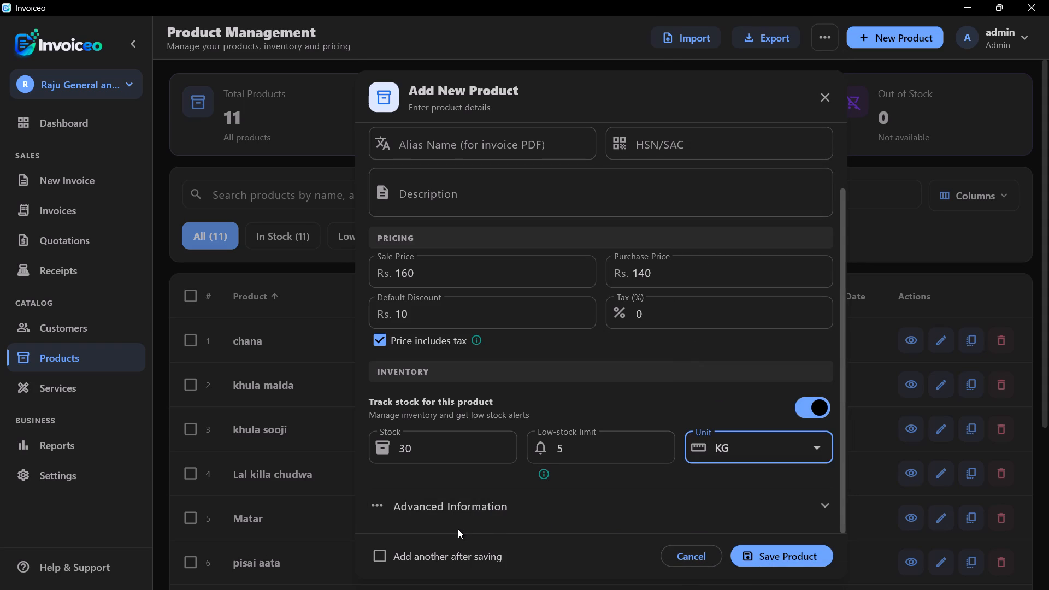
pyautogui.click(378, 563)
pyautogui.scroll(-11, 475, 515)
pyautogui.scroll(3, 475, 515)
pyautogui.scroll(-7, 475, 515)
pyautogui.click(771, 558)
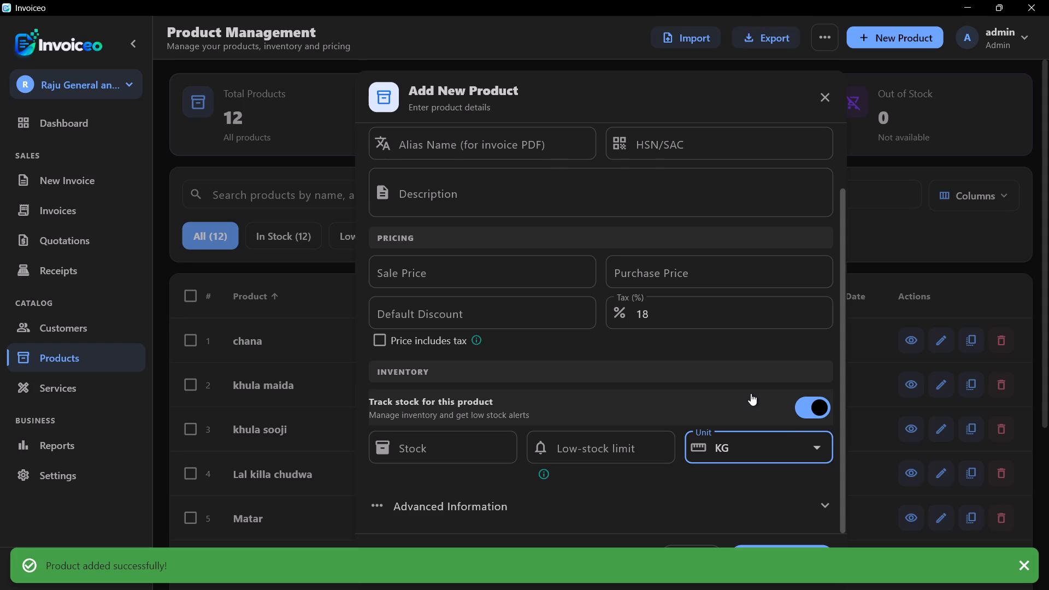
# Close the blank new-product form without adding another product.
pyautogui.click(505, 197)
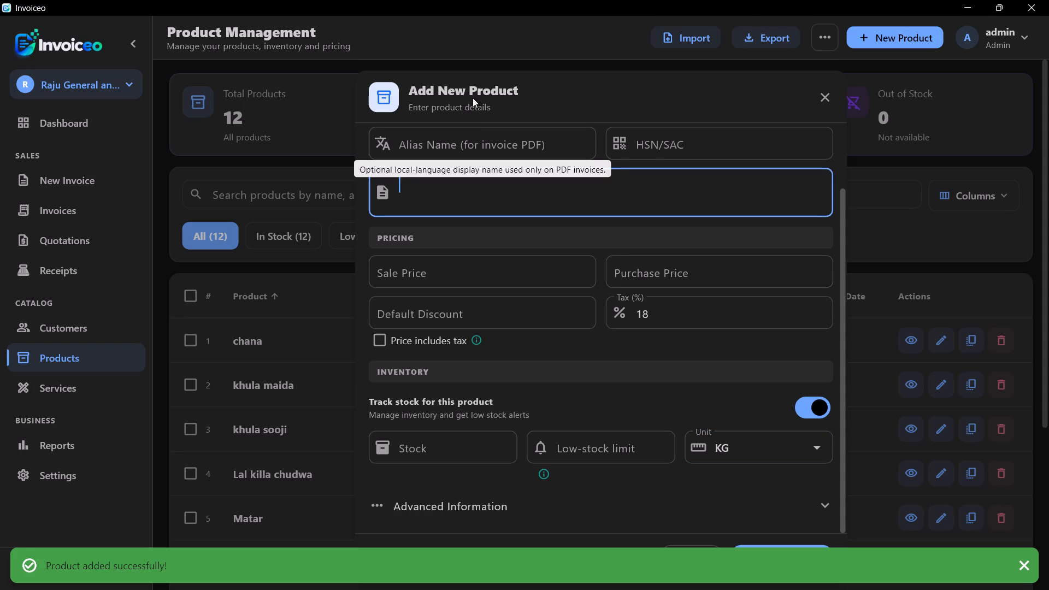
pyautogui.click(477, 145)
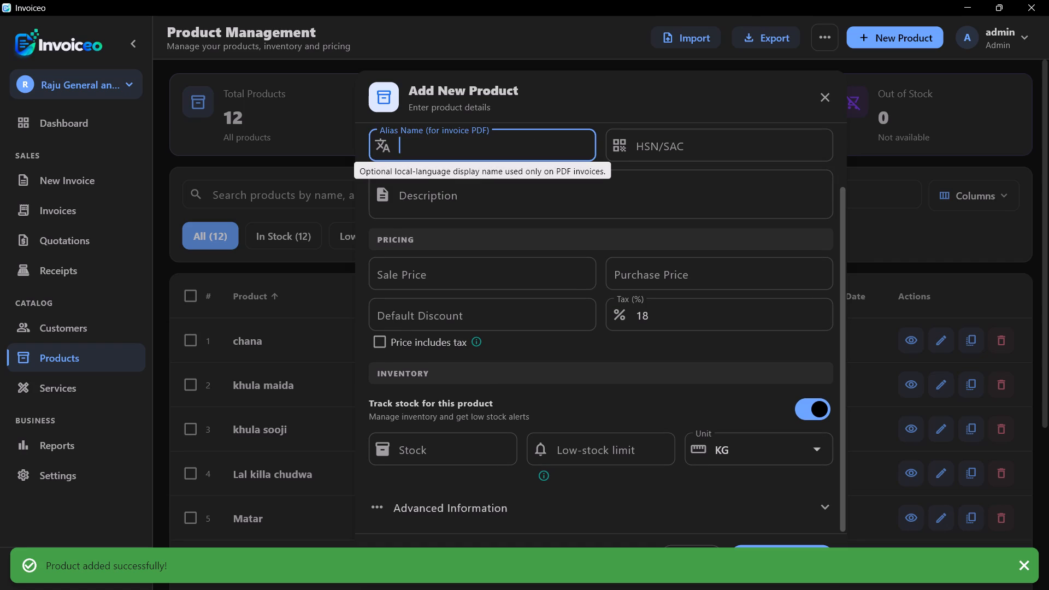
pyautogui.click(822, 102)
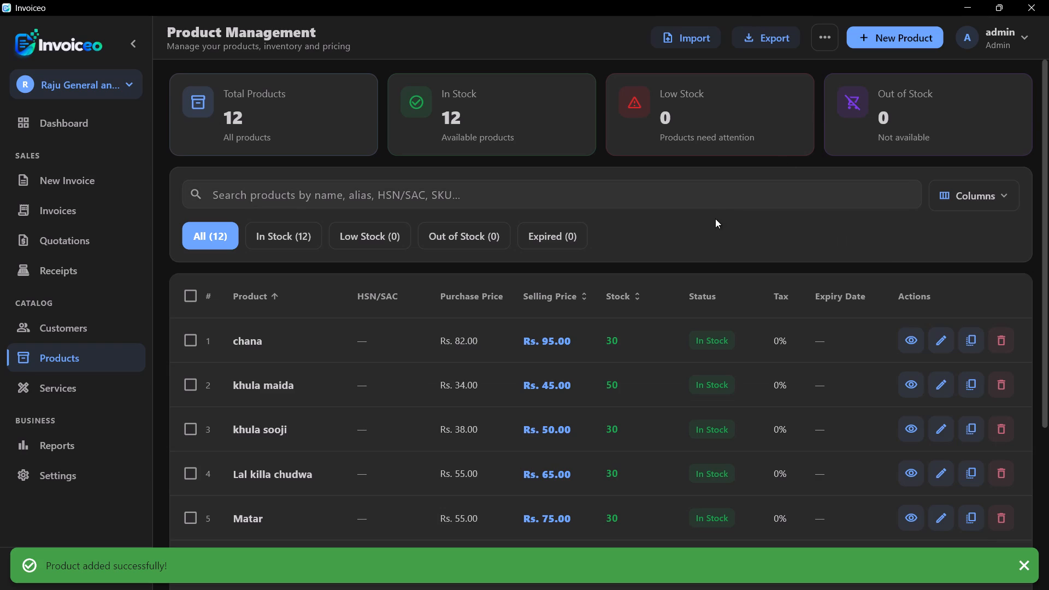
# Look through the first page of the product list, checking the products' prices, stock and tax.
pyautogui.scroll(-15, 486, 333)
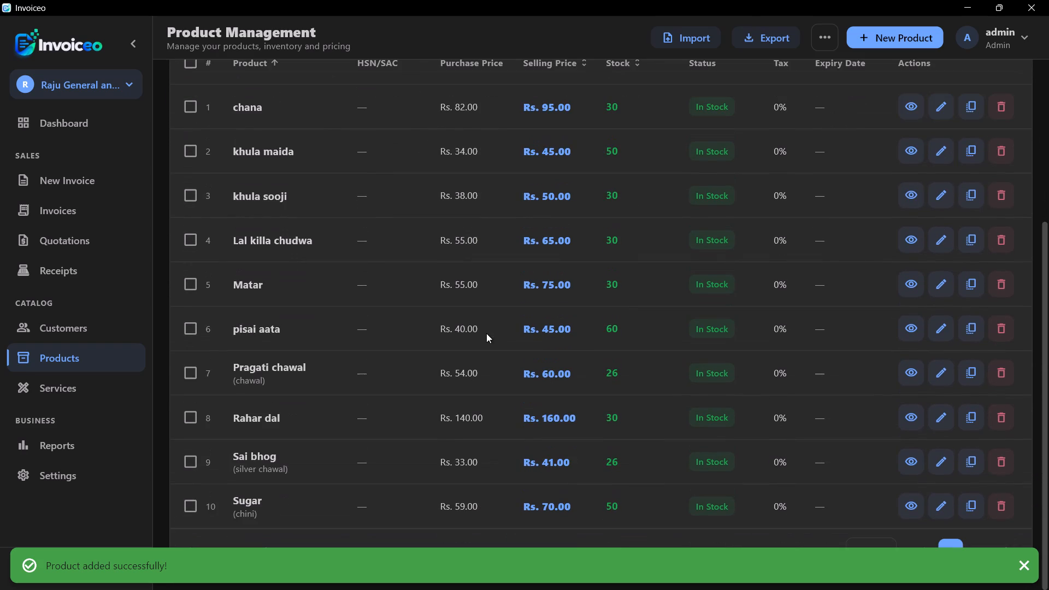
pyautogui.scroll(9, 486, 333)
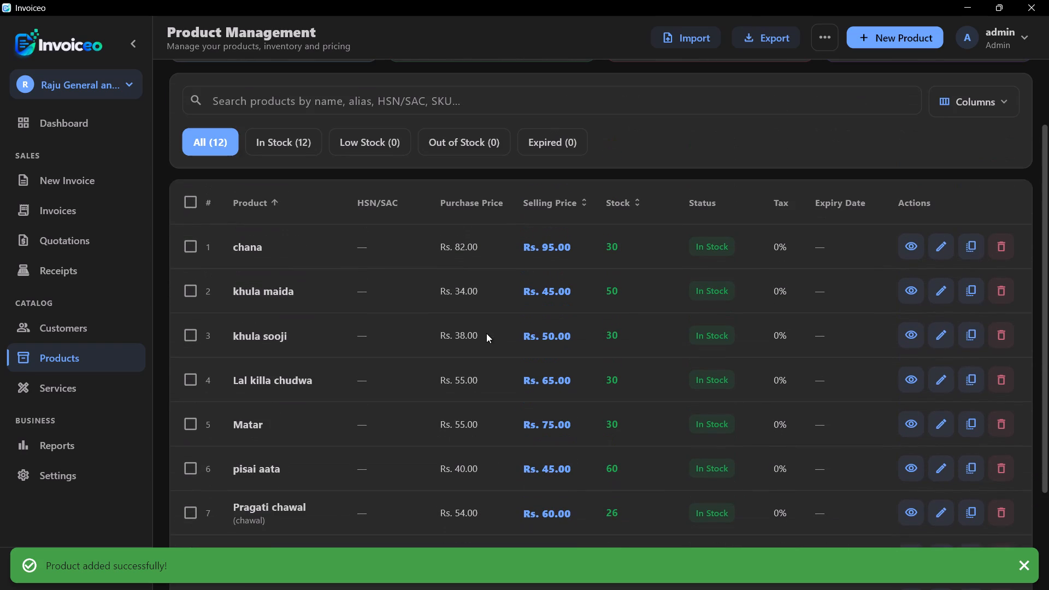
pyautogui.click(155, 562)
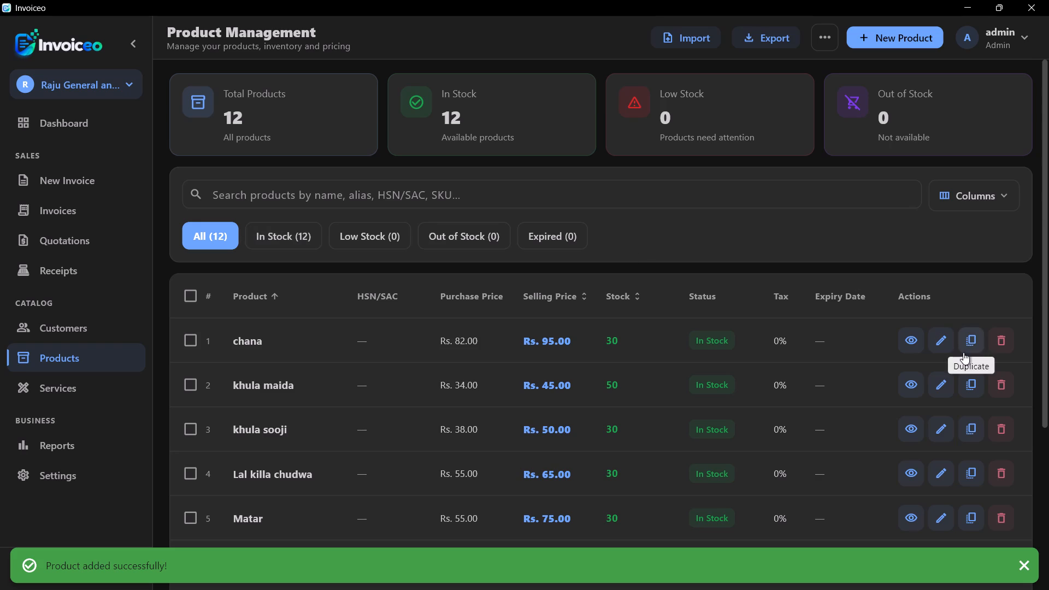
pyautogui.scroll(-8, 963, 352)
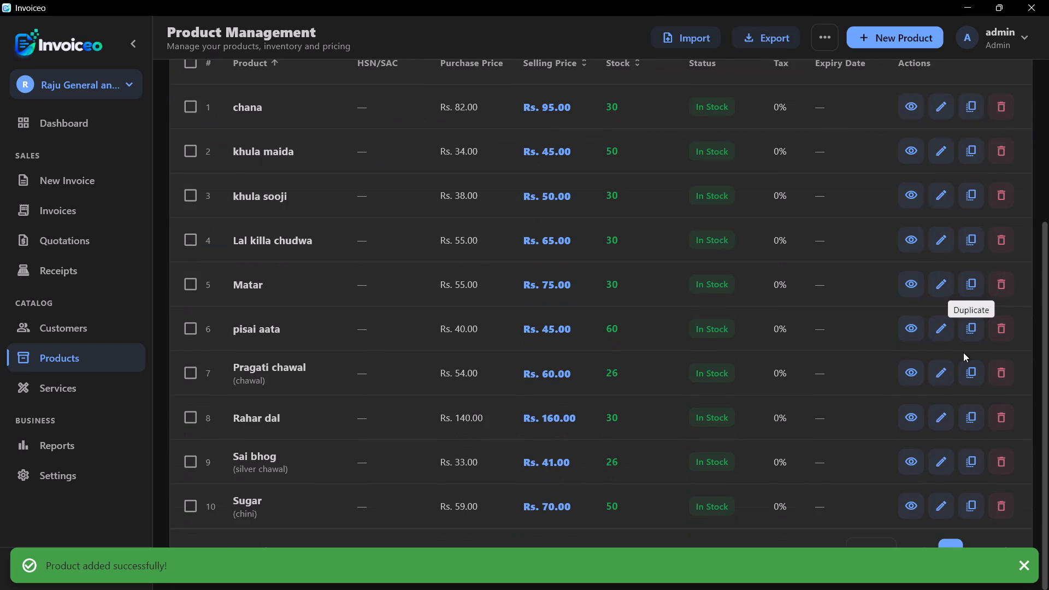
pyautogui.scroll(6, 963, 352)
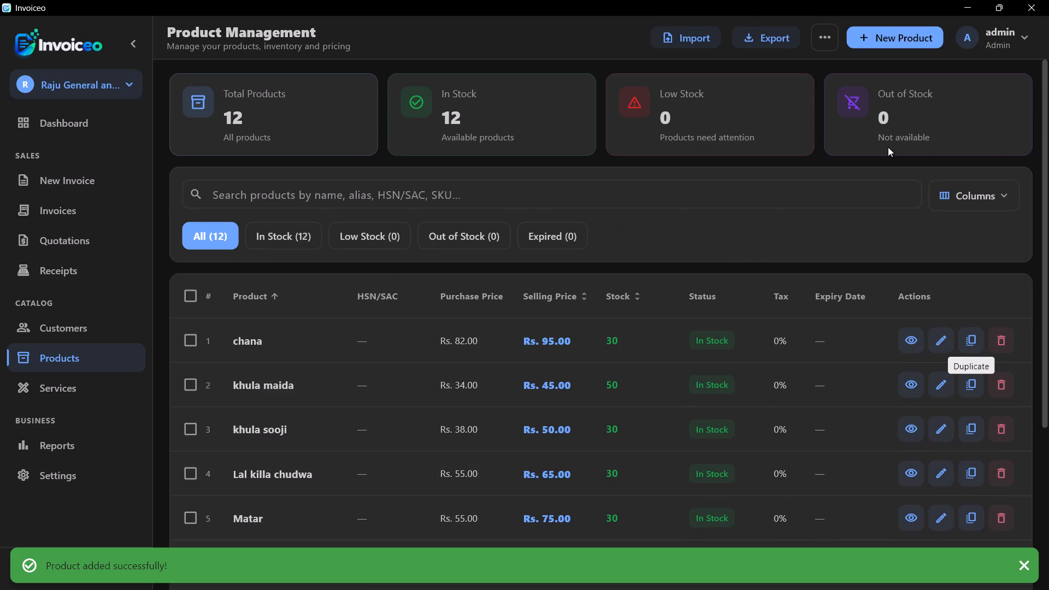
# Examine the column choices available for the product table, and close them without changing any.
pyautogui.click(957, 204)
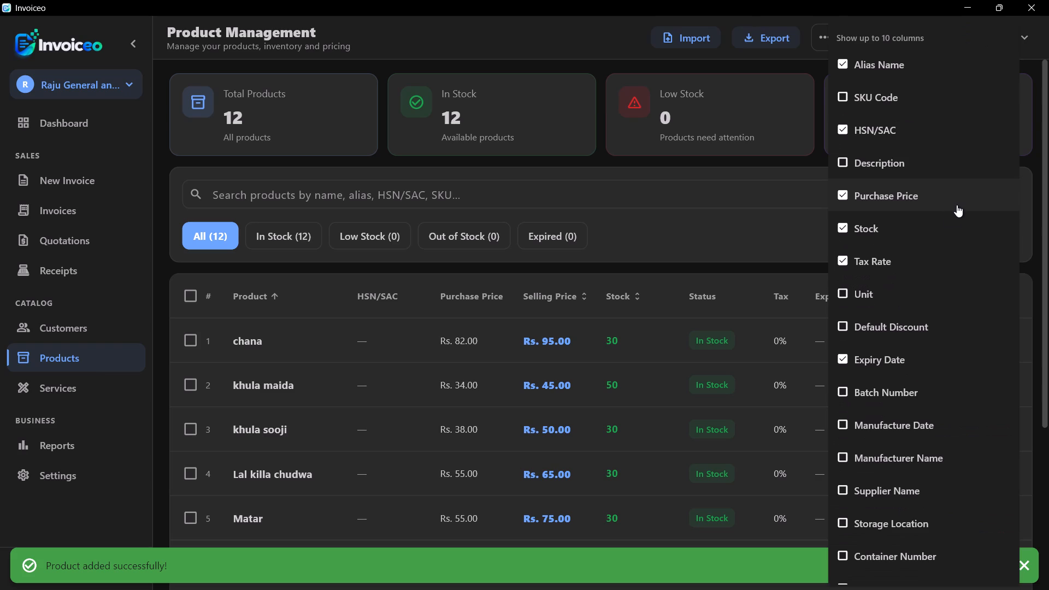
pyautogui.hscroll(1, 900, 297)
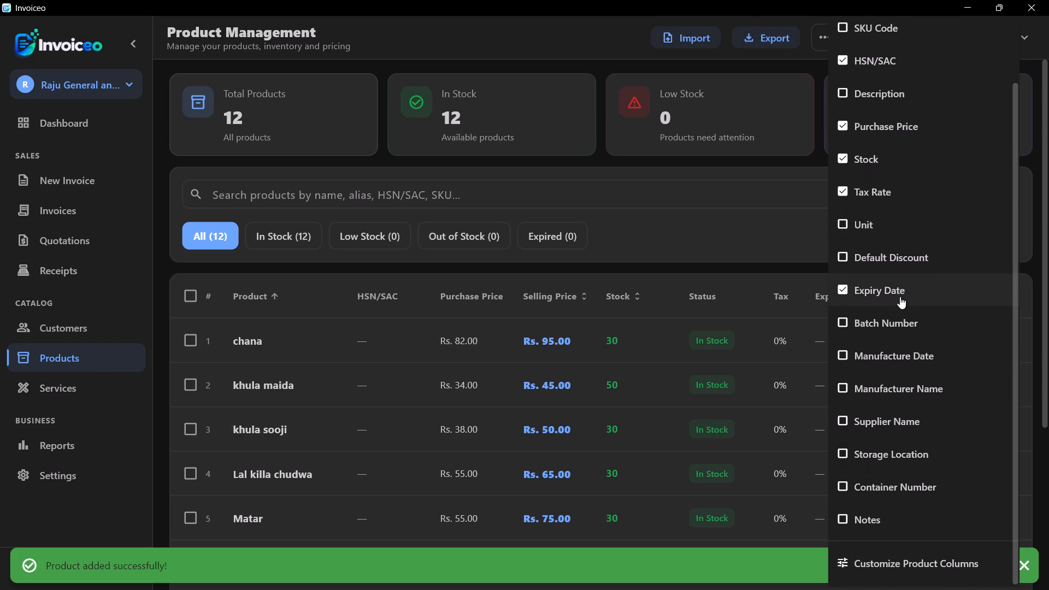
pyautogui.hscroll(2, 900, 297)
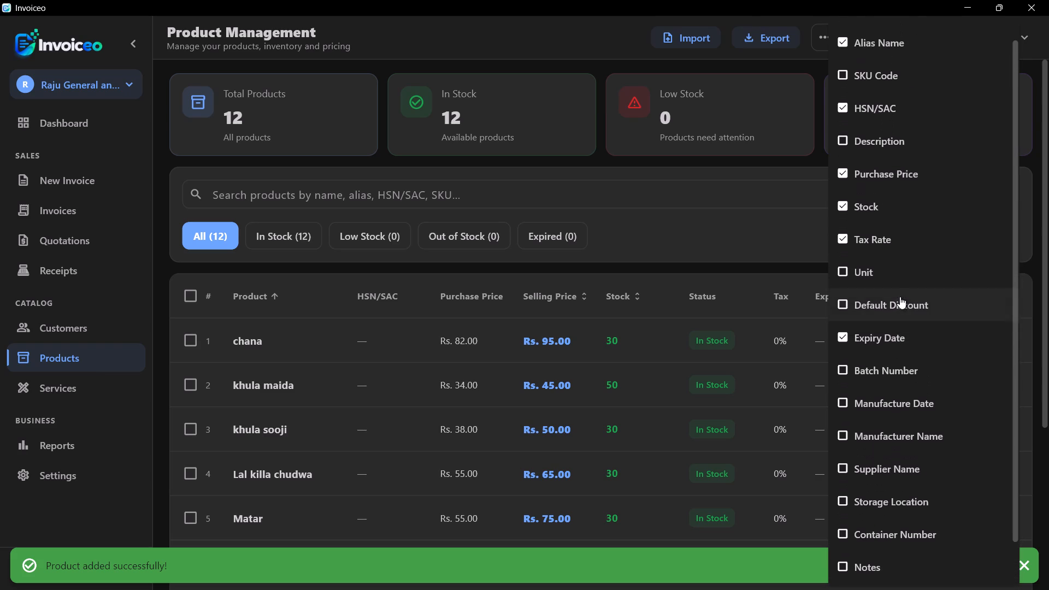
pyautogui.hscroll(2, 900, 297)
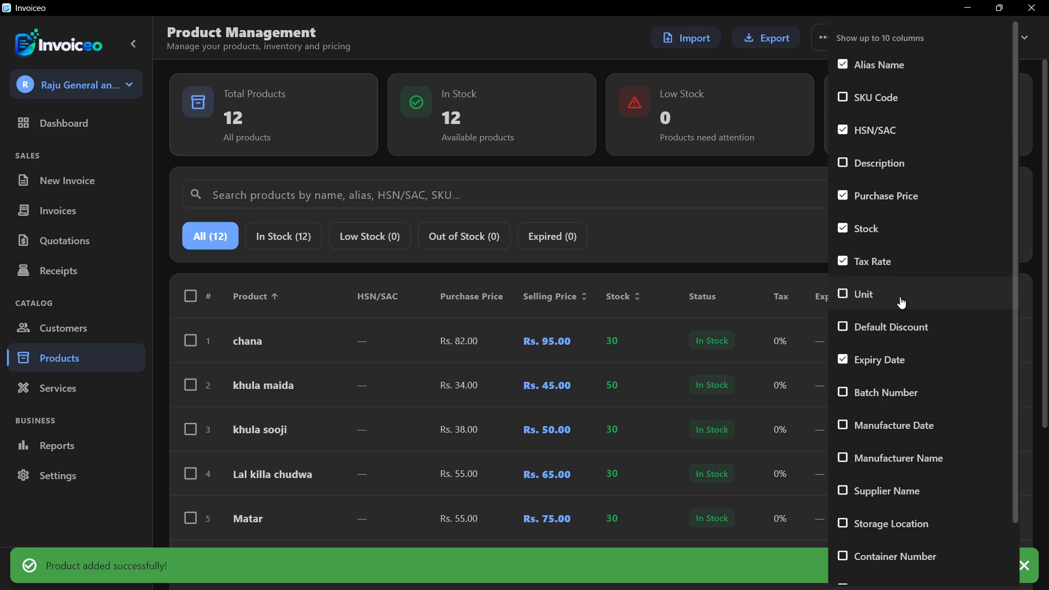
pyautogui.click(719, 257)
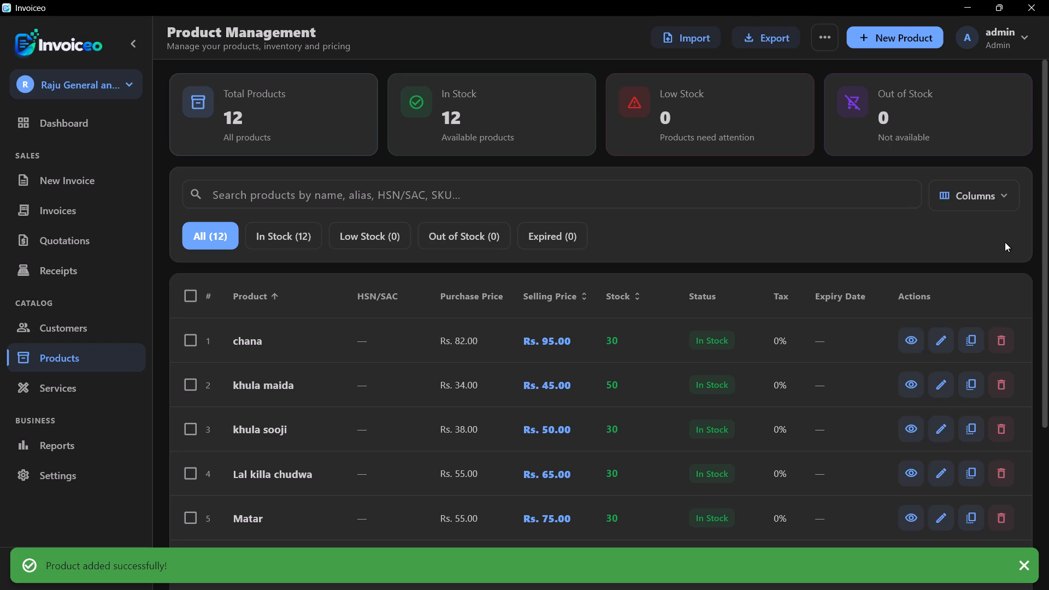
pyautogui.click(1005, 242)
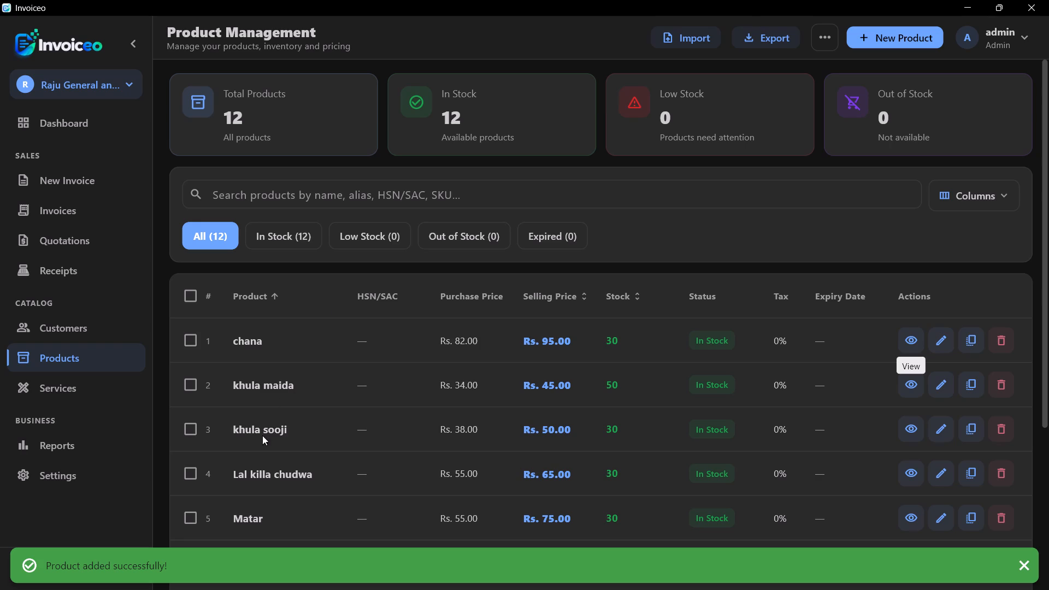
# Dismiss the notification and review the product entries on both pages of the product list, returning to page 1.
pyautogui.scroll(-3, 261, 505)
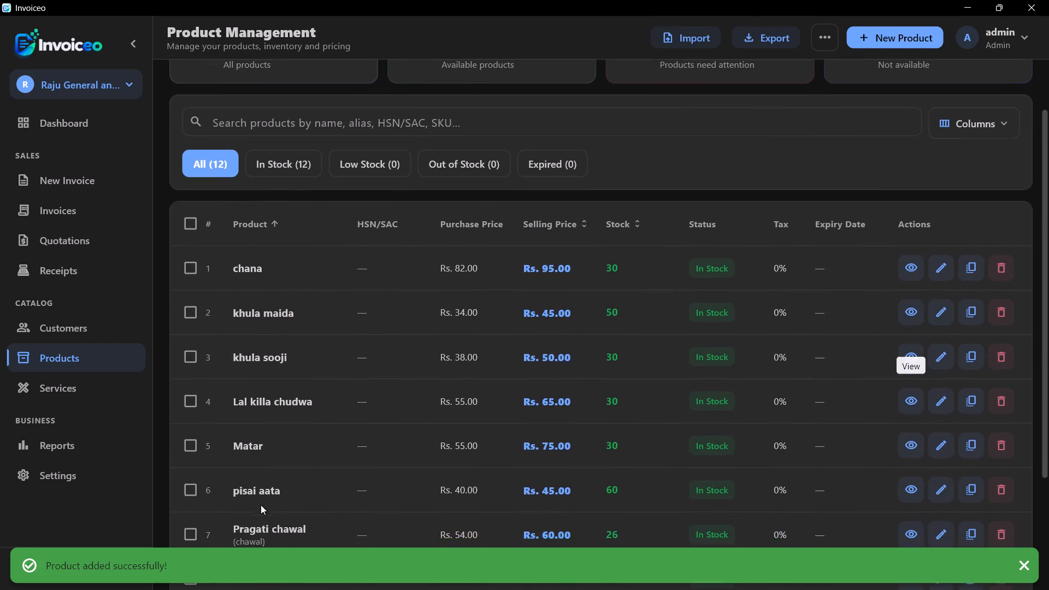
pyautogui.scroll(-5, 261, 505)
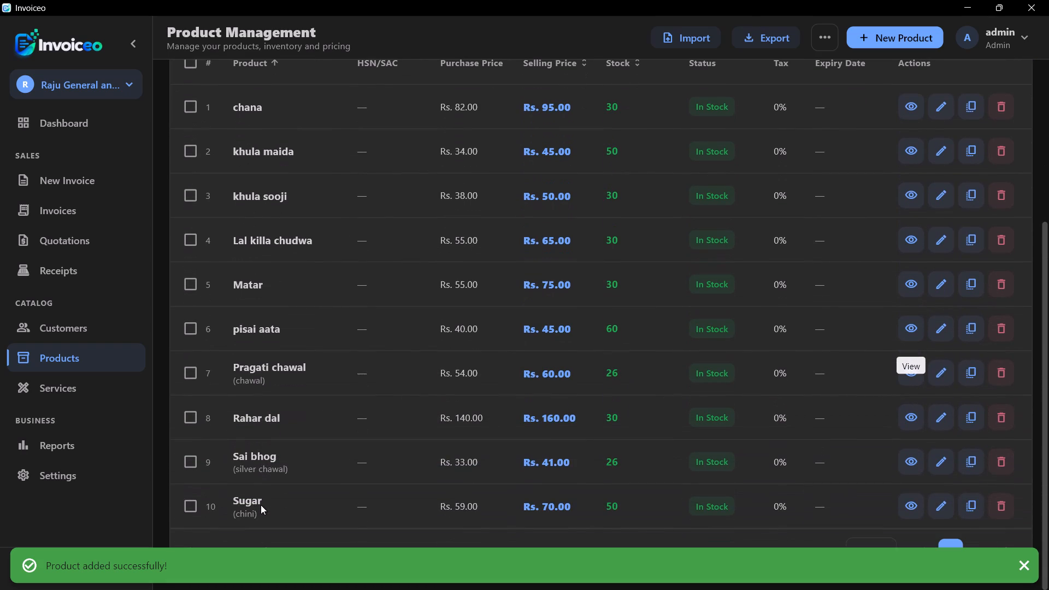
pyautogui.scroll(-3, 261, 505)
pyautogui.click(158, 575)
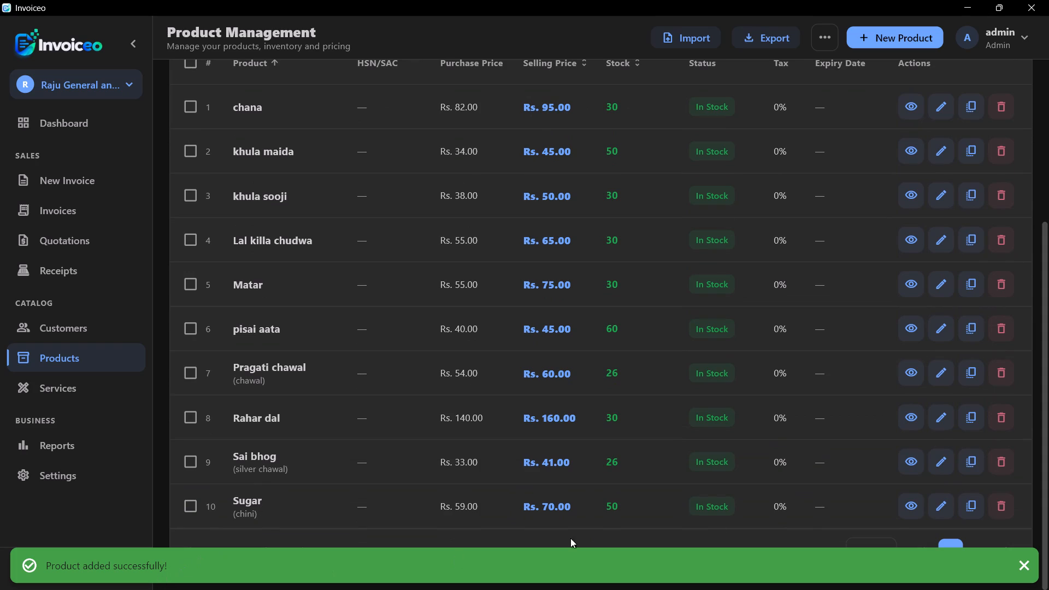
pyautogui.click(1030, 561)
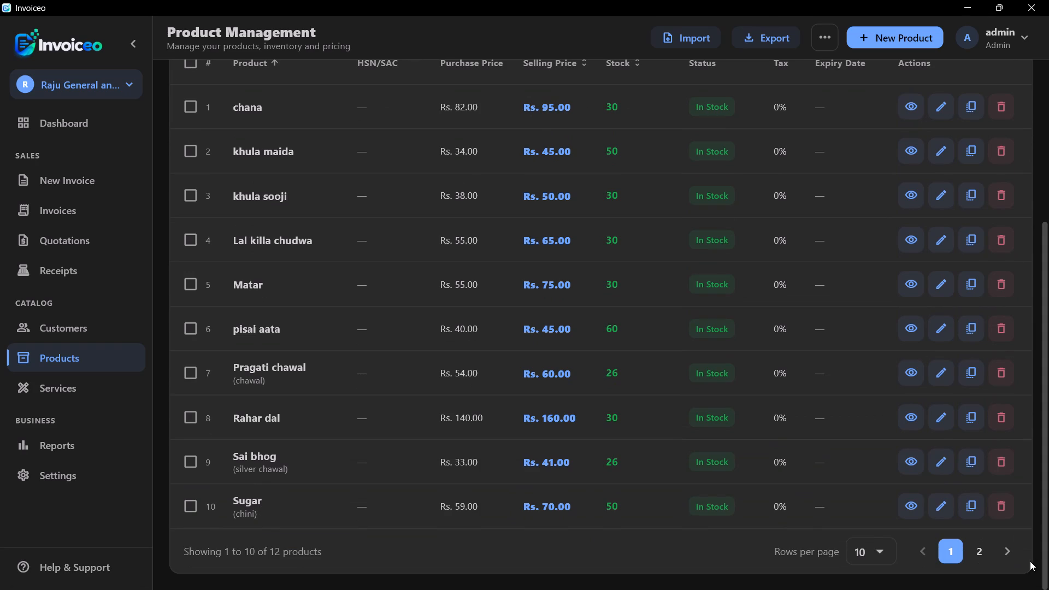
pyautogui.click(986, 547)
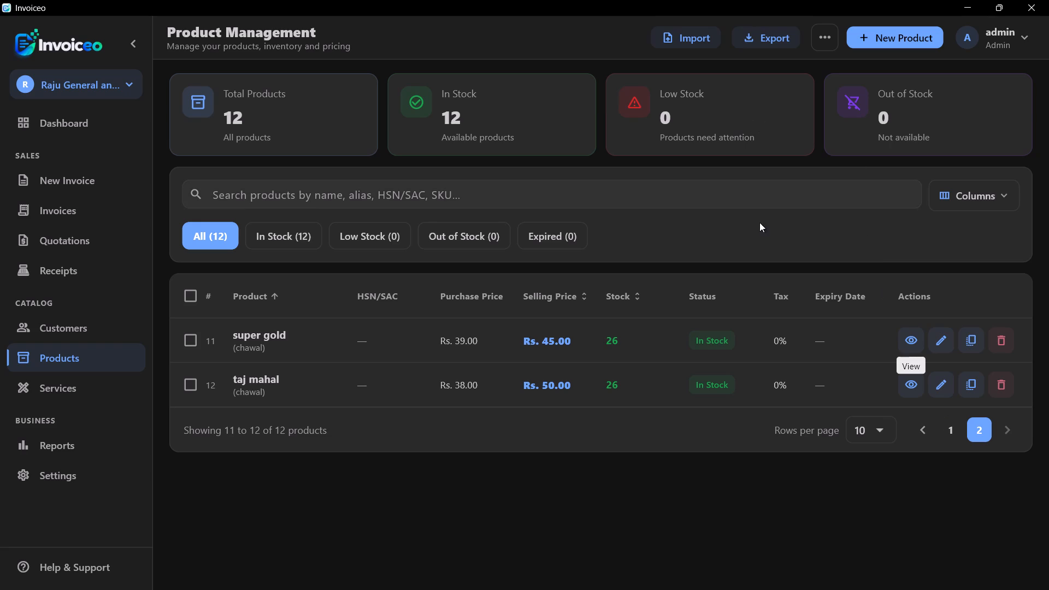
pyautogui.click(920, 427)
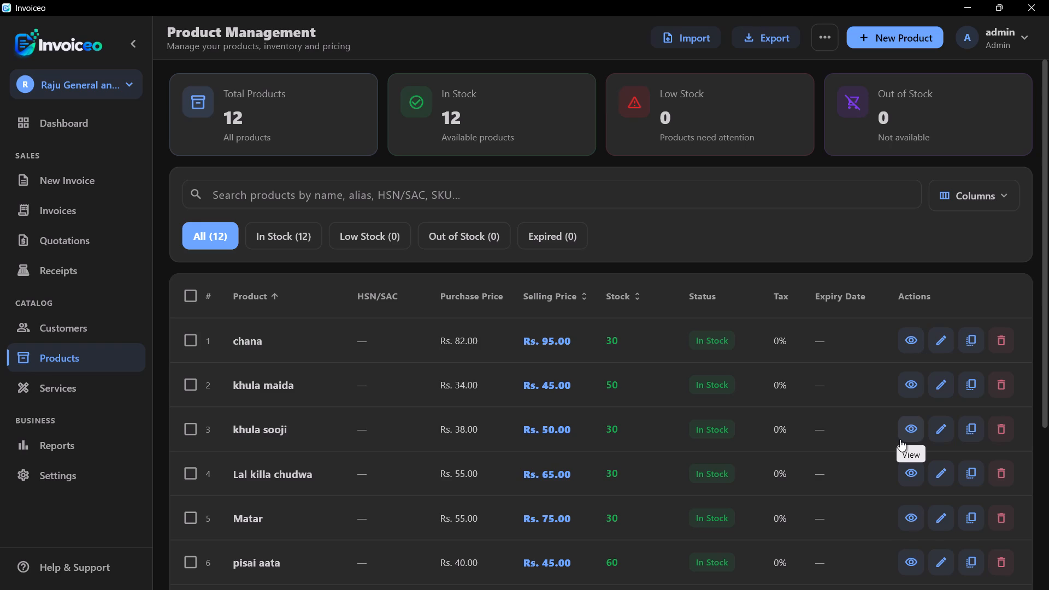
pyautogui.scroll(-6, 900, 439)
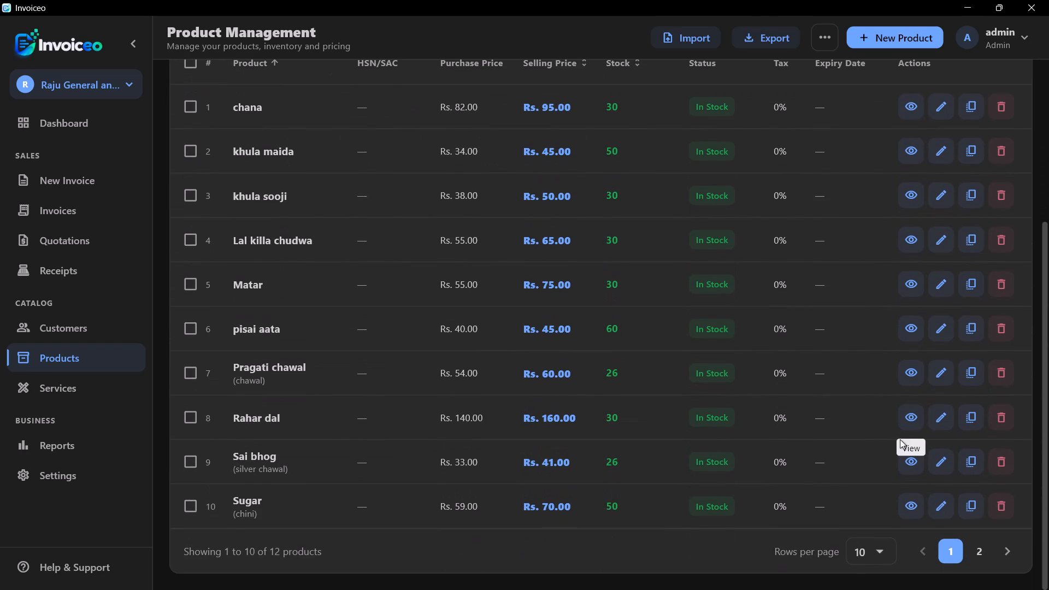
pyautogui.scroll(-4, 900, 439)
pyautogui.scroll(5, 900, 439)
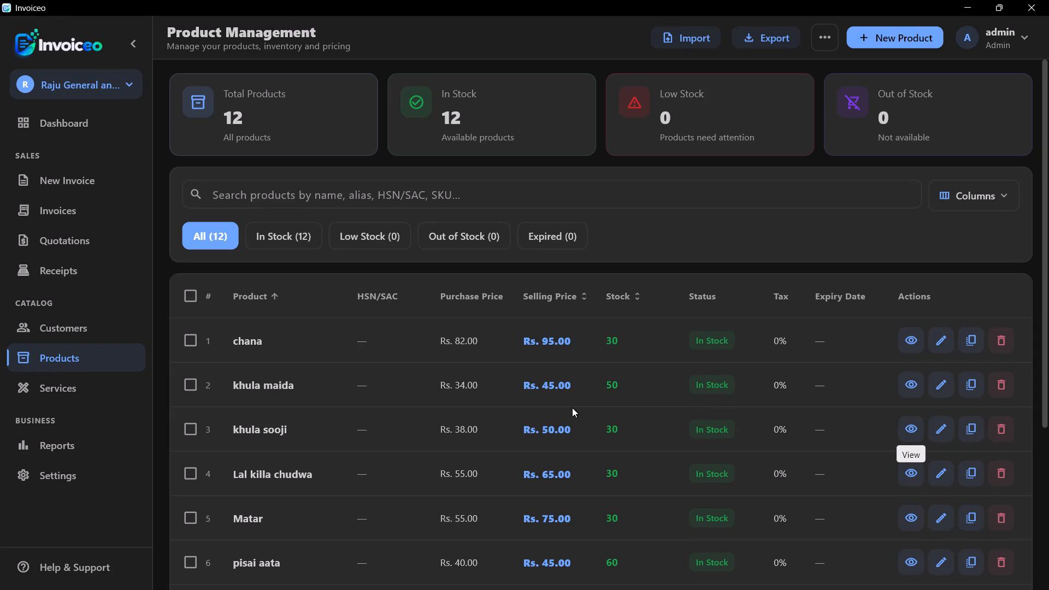
pyautogui.scroll(-6, 572, 408)
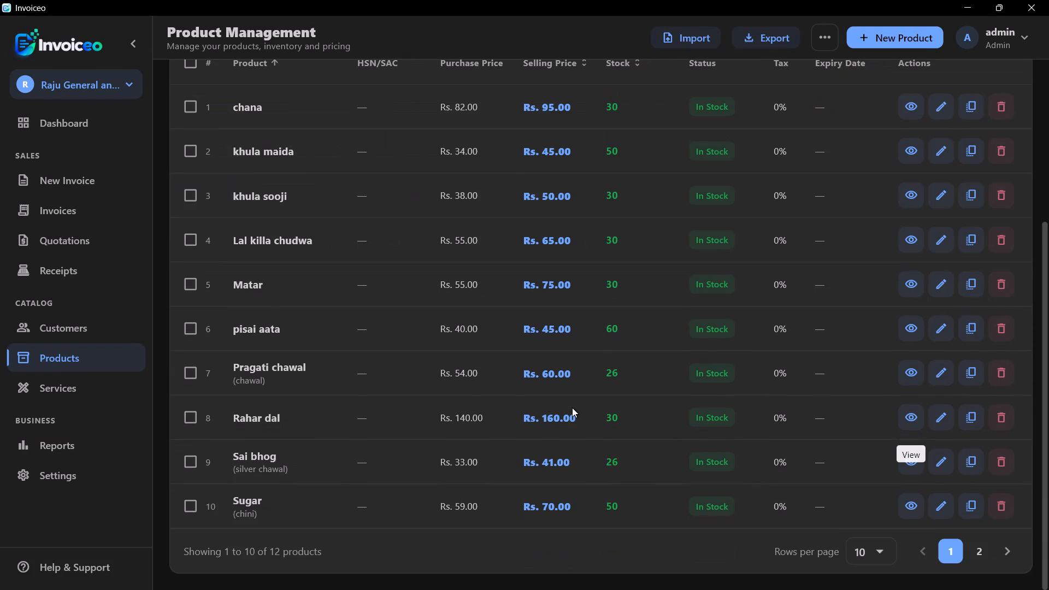
# Delete all products from the product catalog, confirming the permanent deletion.
pyautogui.scroll(6, 572, 408)
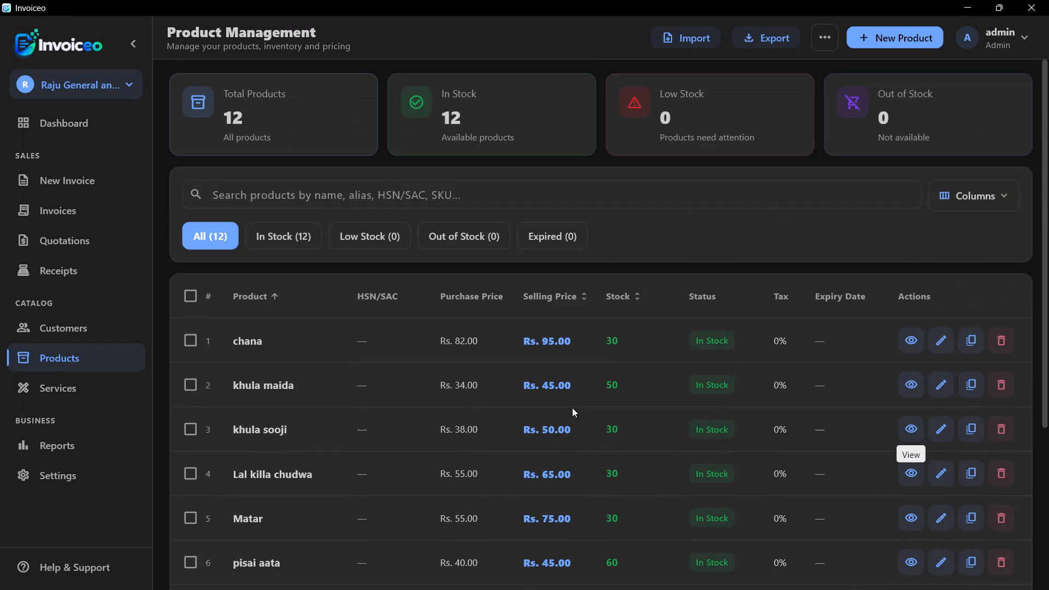
pyautogui.click(820, 34)
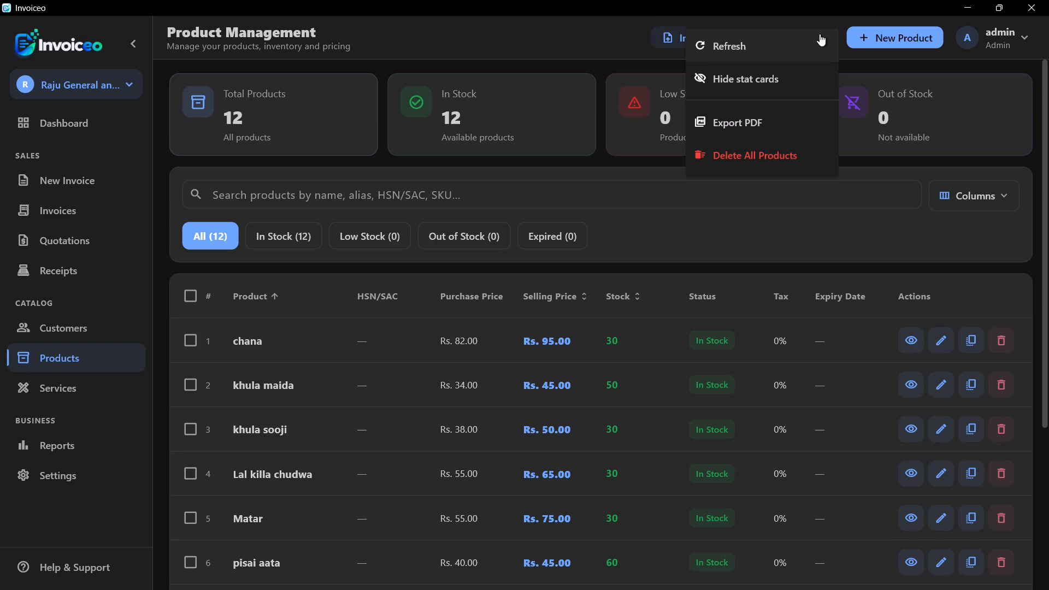
pyautogui.click(736, 148)
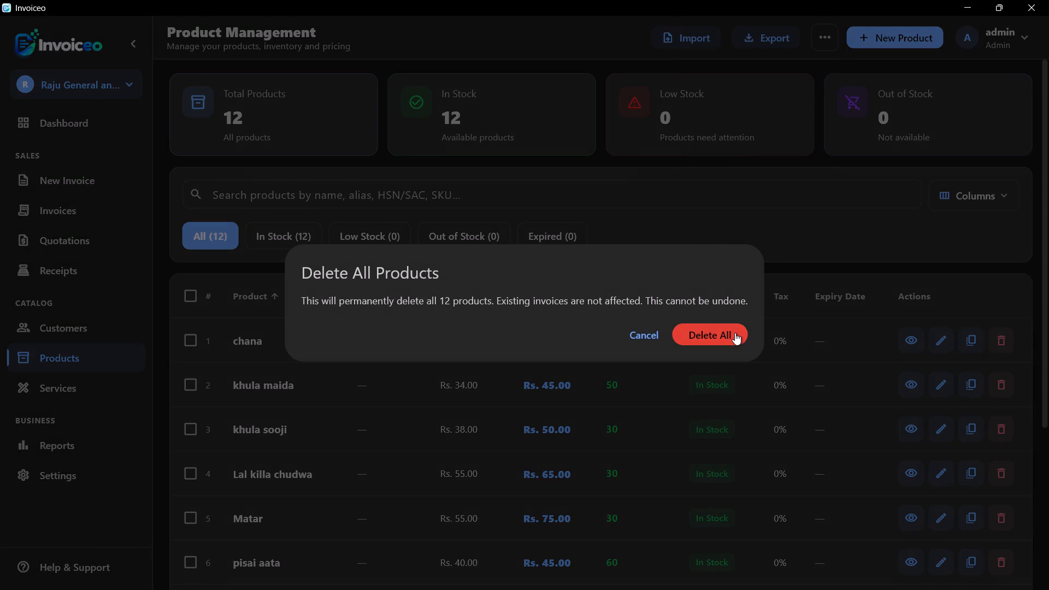
pyautogui.click(735, 333)
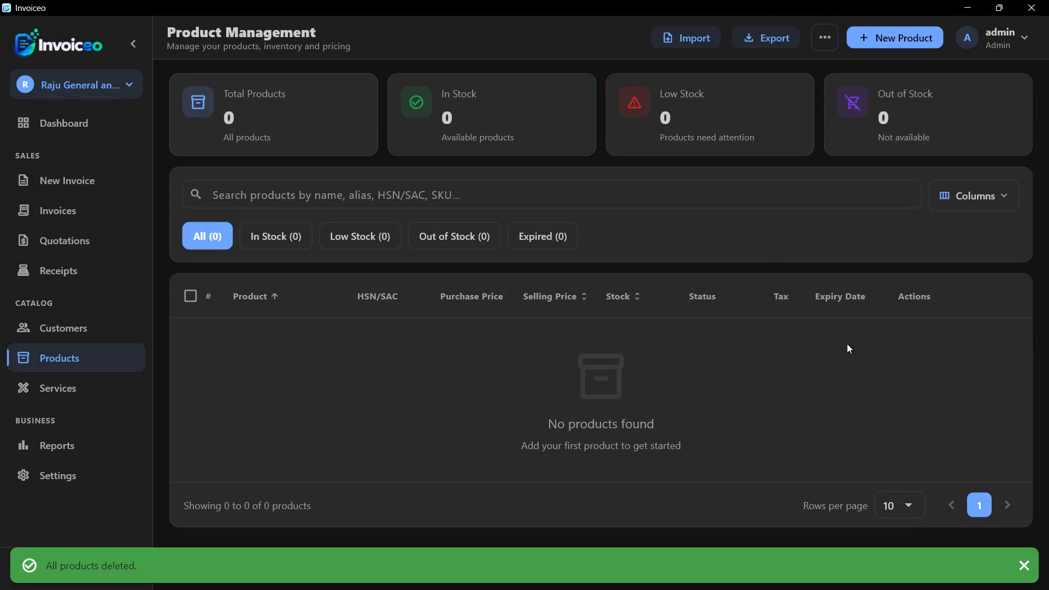
pyautogui.click(195, 290)
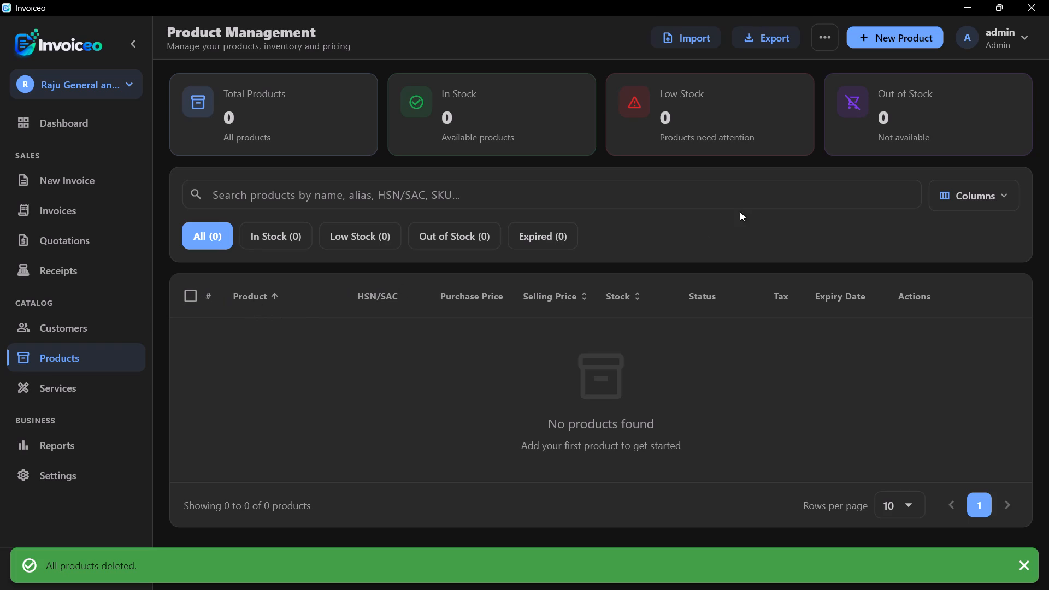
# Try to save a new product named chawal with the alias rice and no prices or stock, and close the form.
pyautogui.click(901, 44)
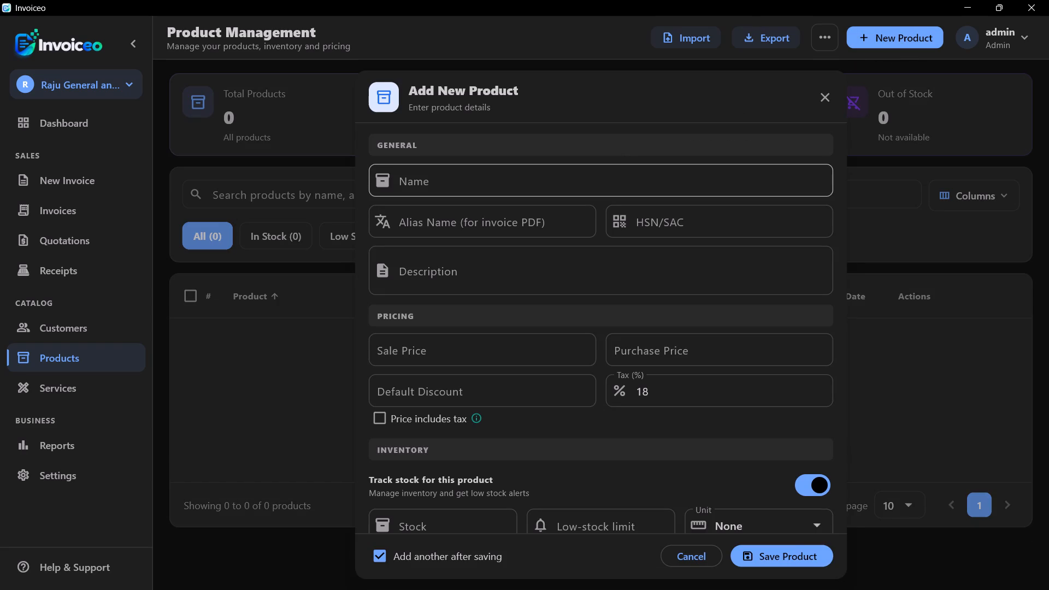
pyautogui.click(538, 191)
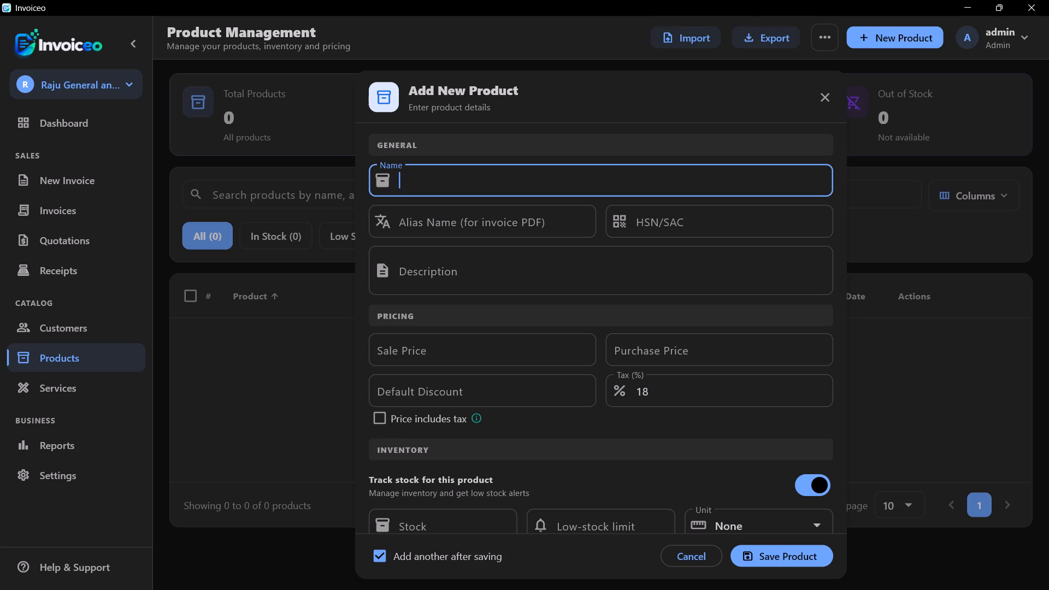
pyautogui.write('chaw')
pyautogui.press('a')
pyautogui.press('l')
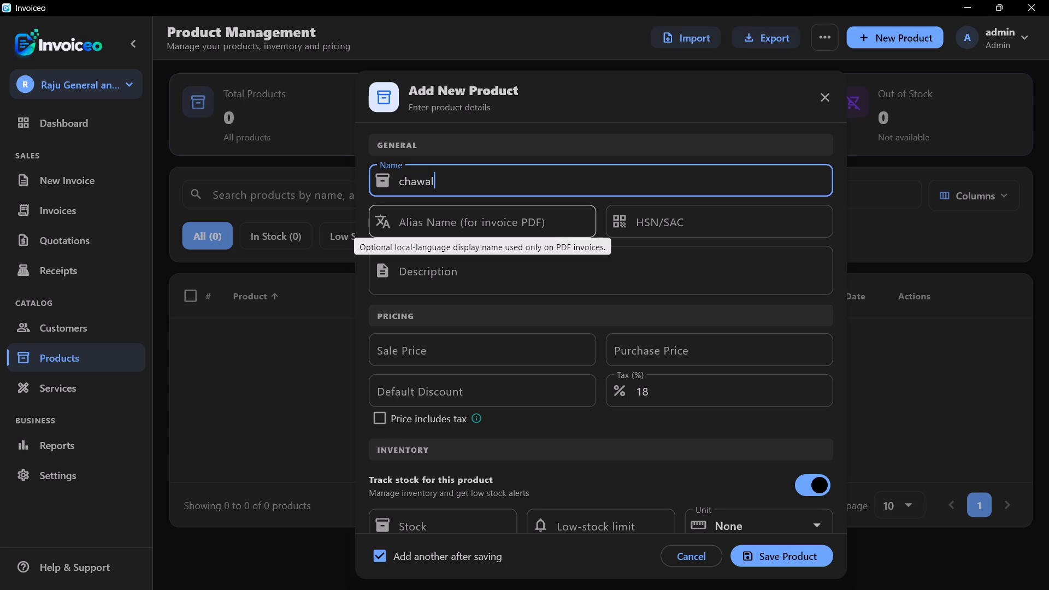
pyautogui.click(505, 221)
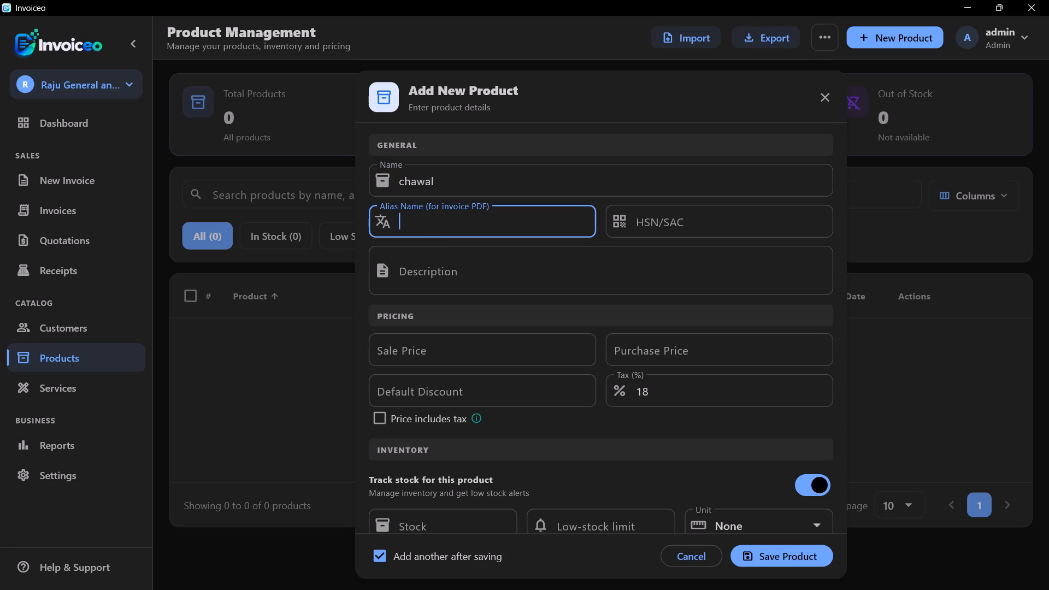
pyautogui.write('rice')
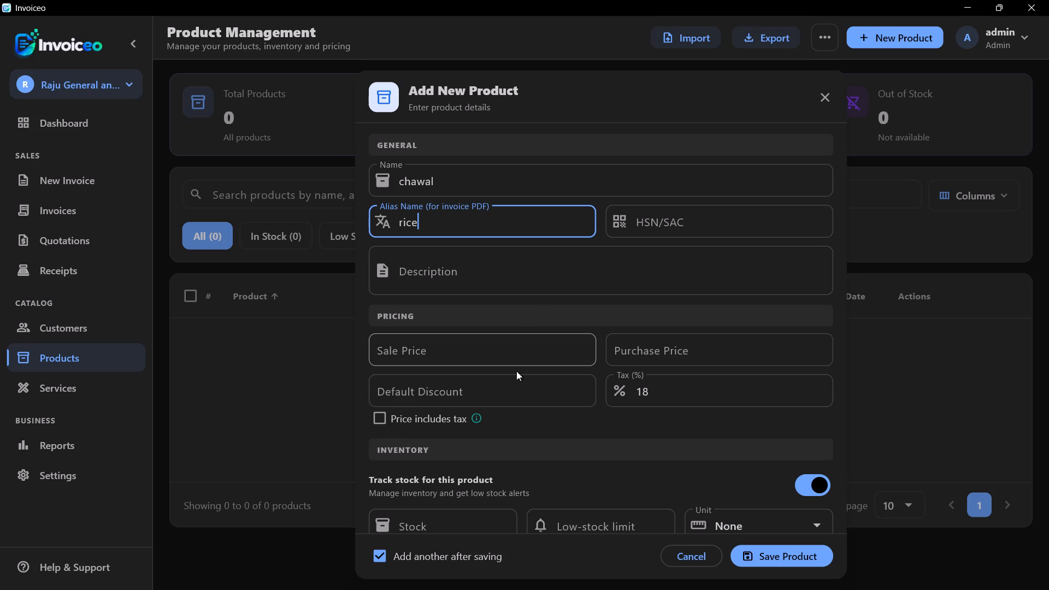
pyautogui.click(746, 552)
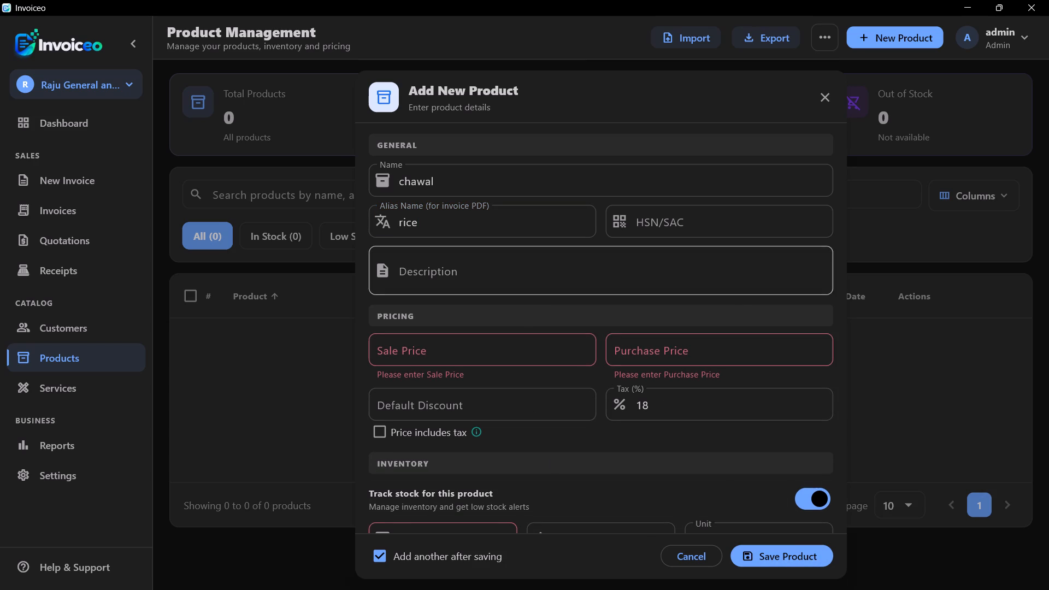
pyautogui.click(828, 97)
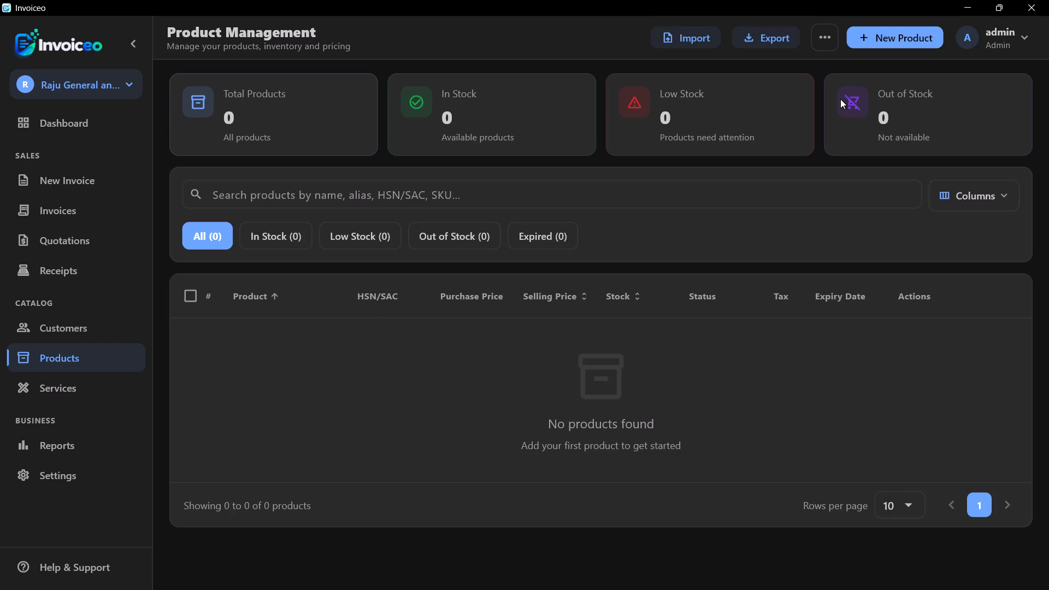
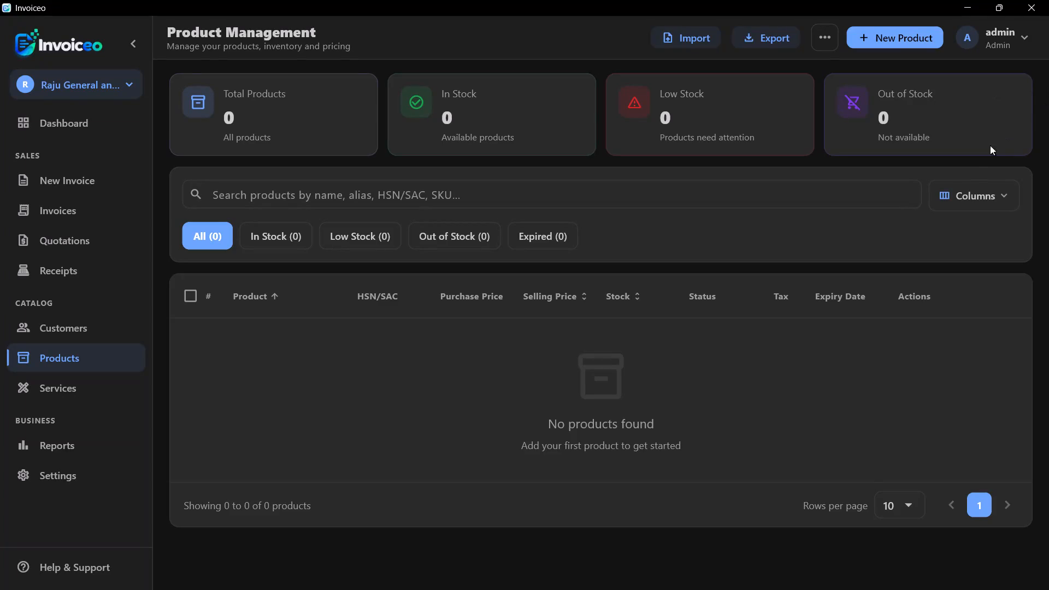
# Hide the Purchase Price column from the product table.
pyautogui.click(962, 198)
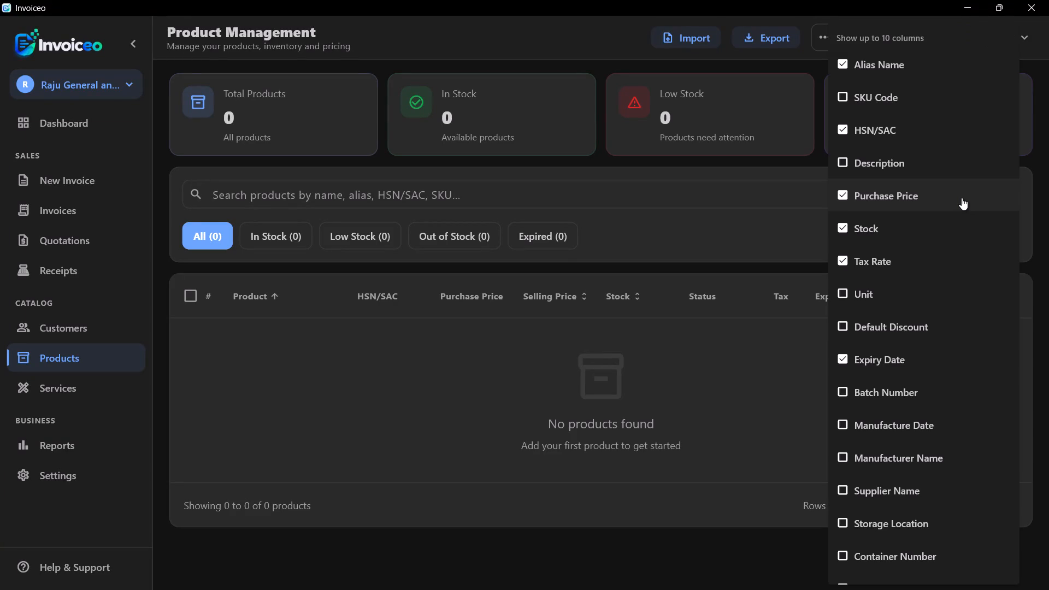
pyautogui.click(962, 198)
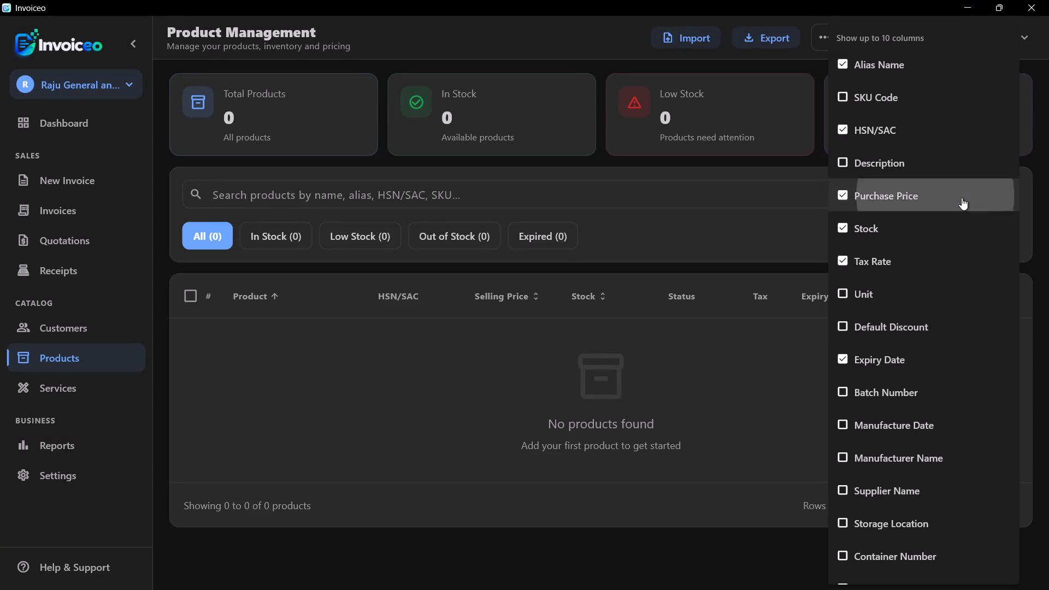
# Examine the purchase price and sale price fields in a new product form, and close it without saving.
pyautogui.click(887, 32)
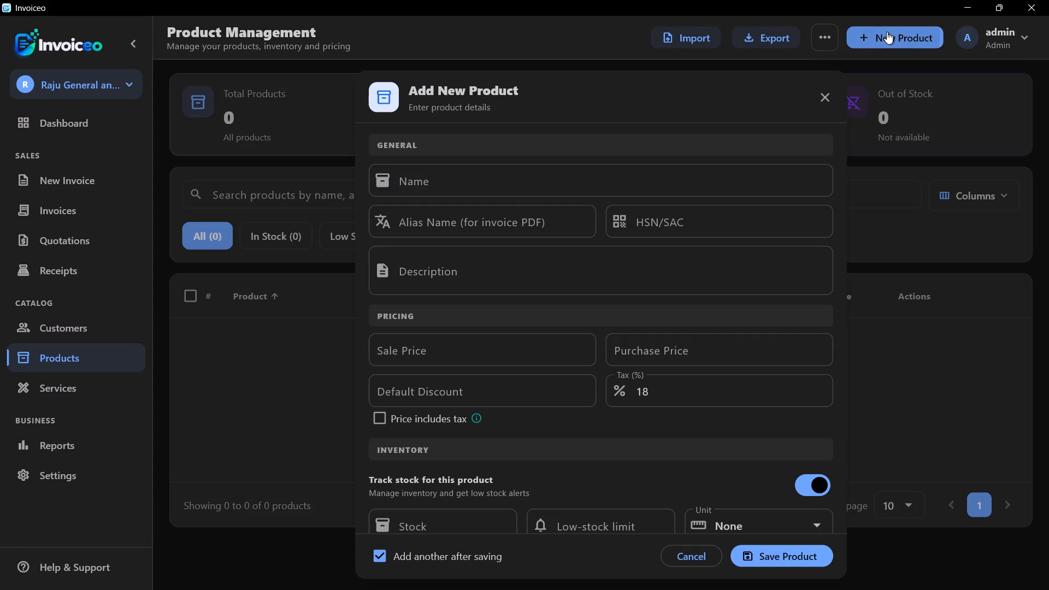
pyautogui.click(662, 358)
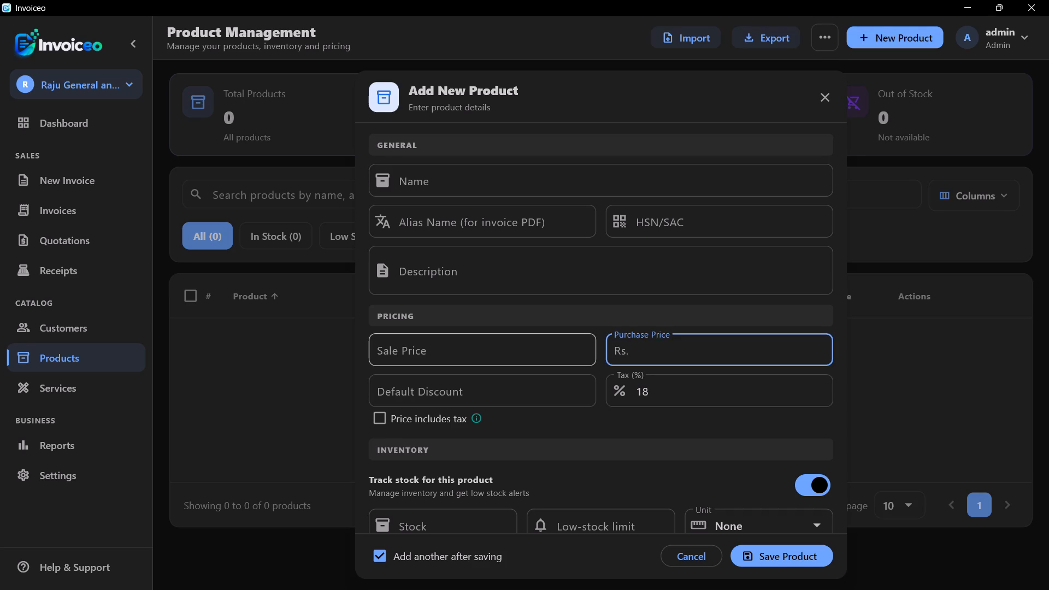
pyautogui.click(462, 362)
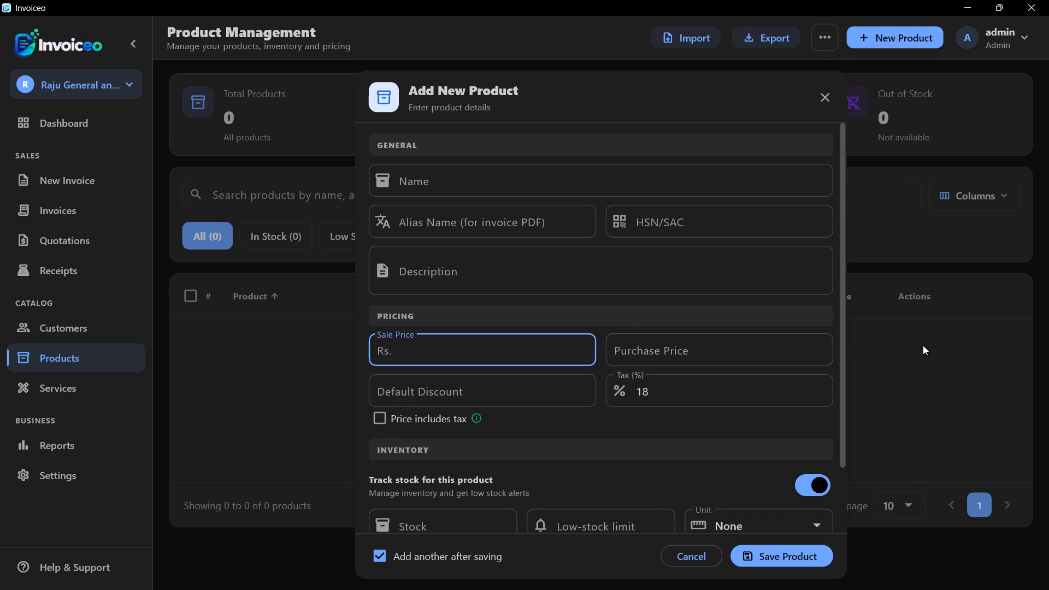
pyautogui.click(923, 345)
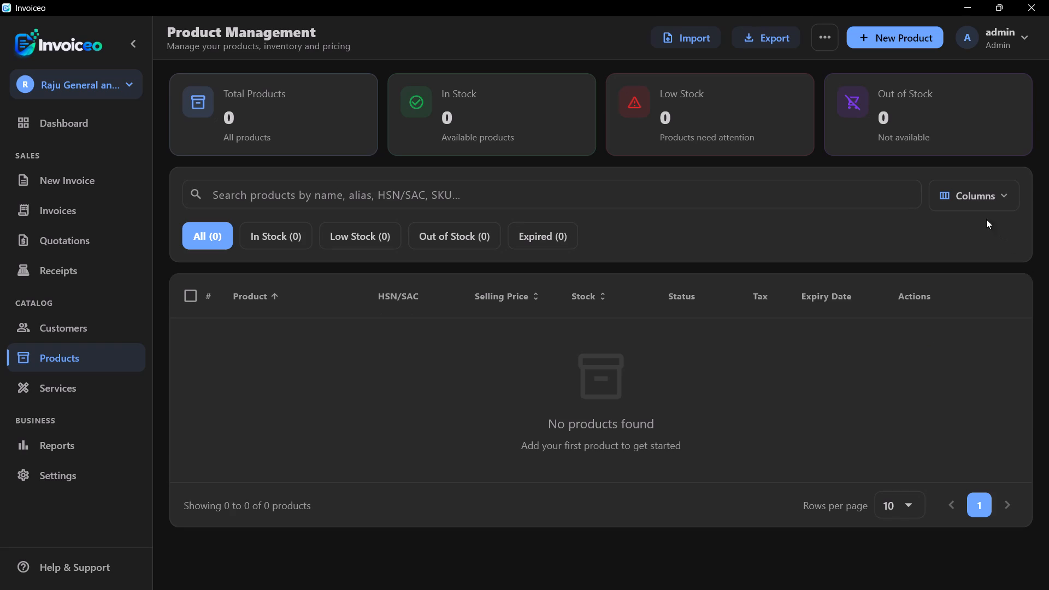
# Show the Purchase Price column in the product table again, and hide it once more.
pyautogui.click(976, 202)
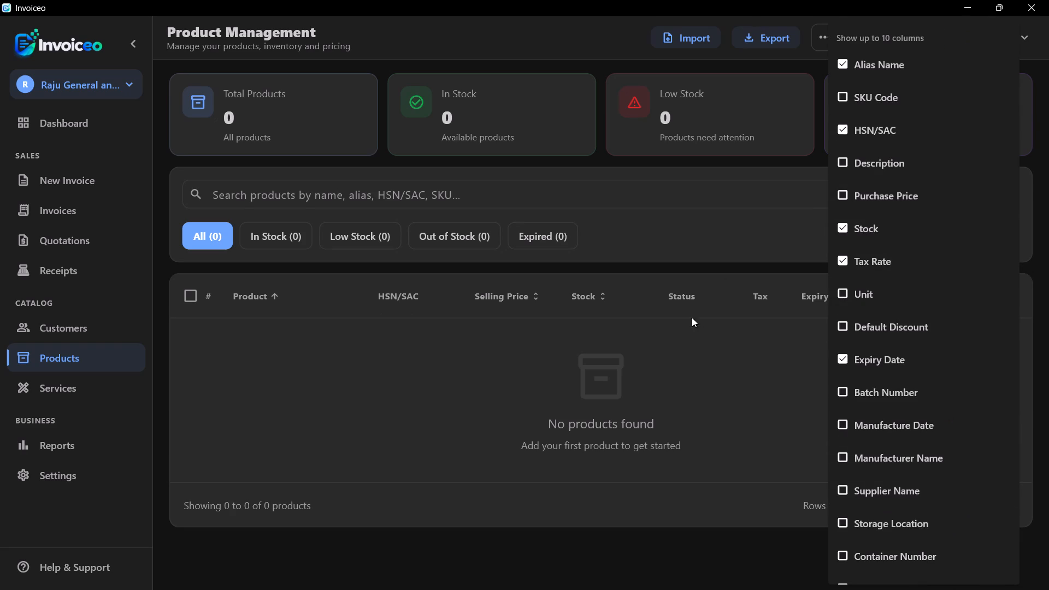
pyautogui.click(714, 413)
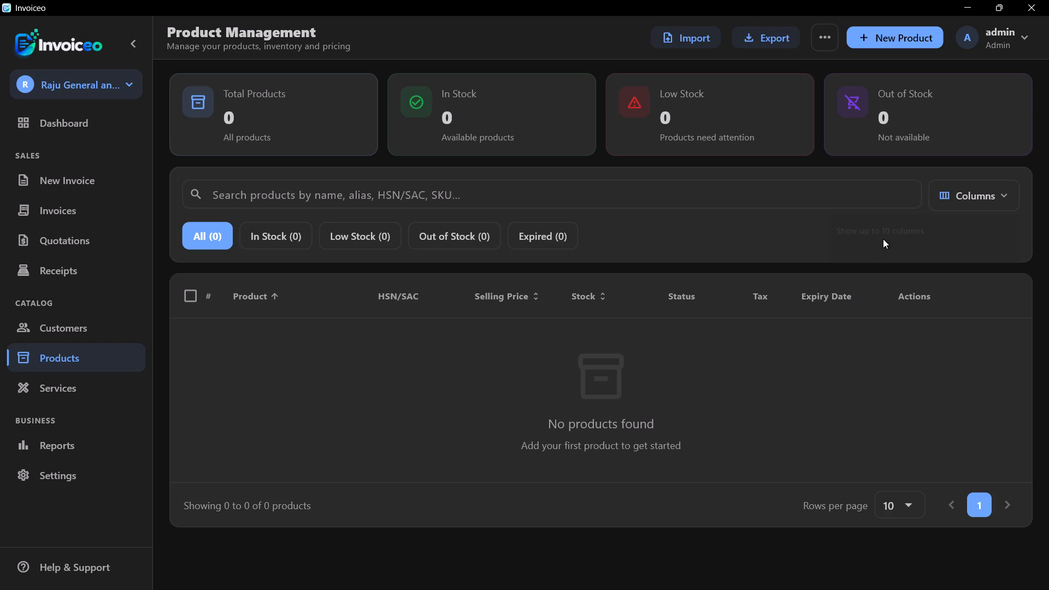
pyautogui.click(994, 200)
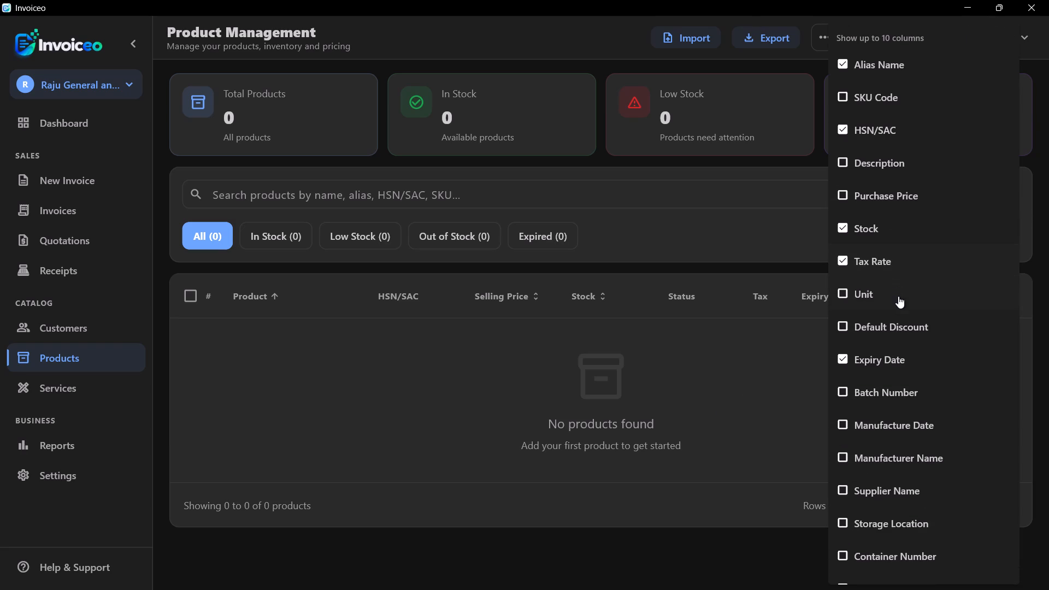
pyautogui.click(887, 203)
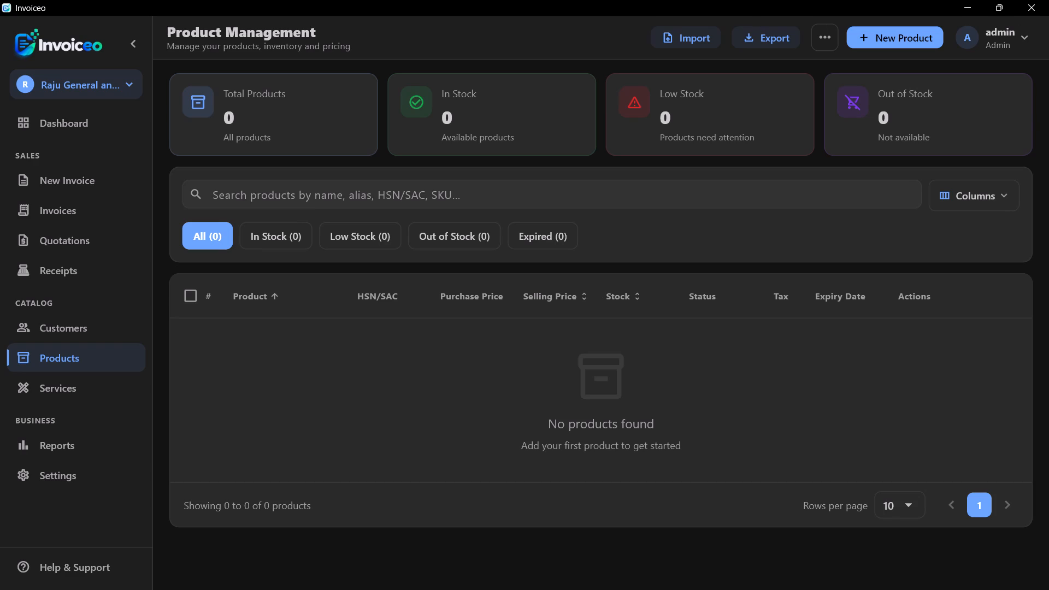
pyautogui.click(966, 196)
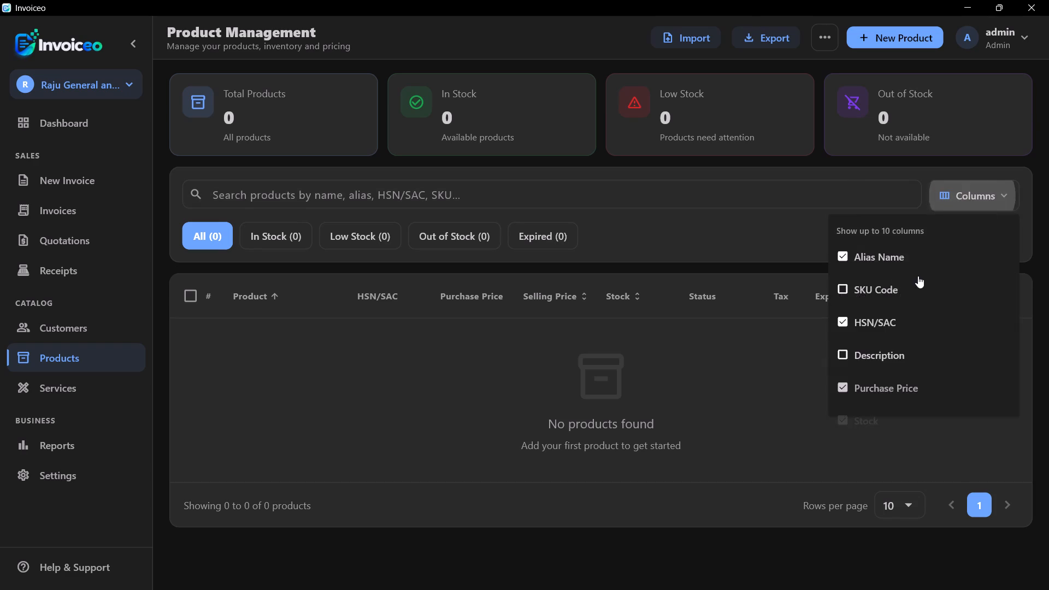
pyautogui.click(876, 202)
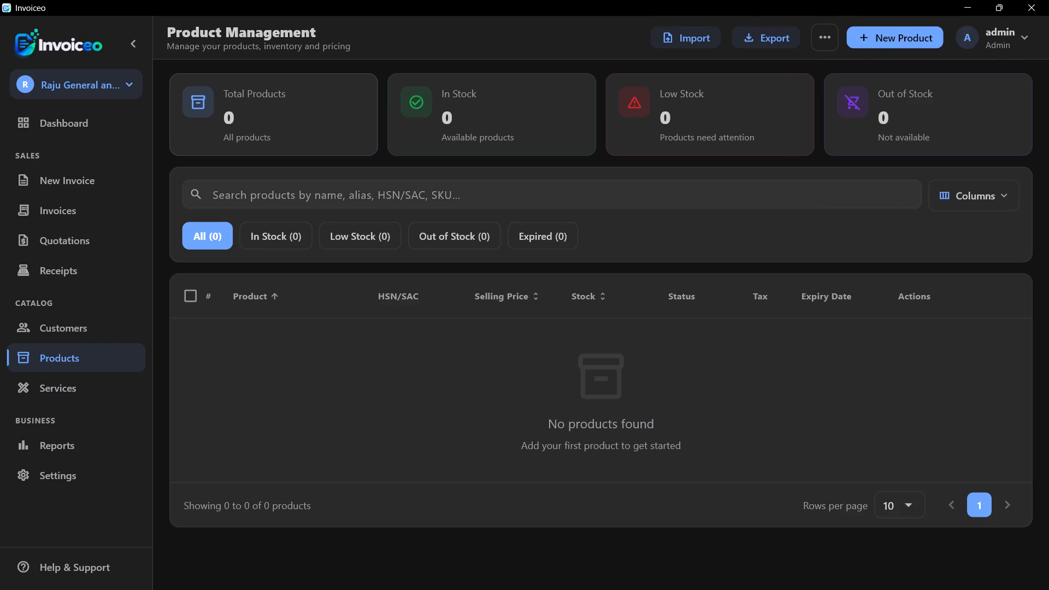
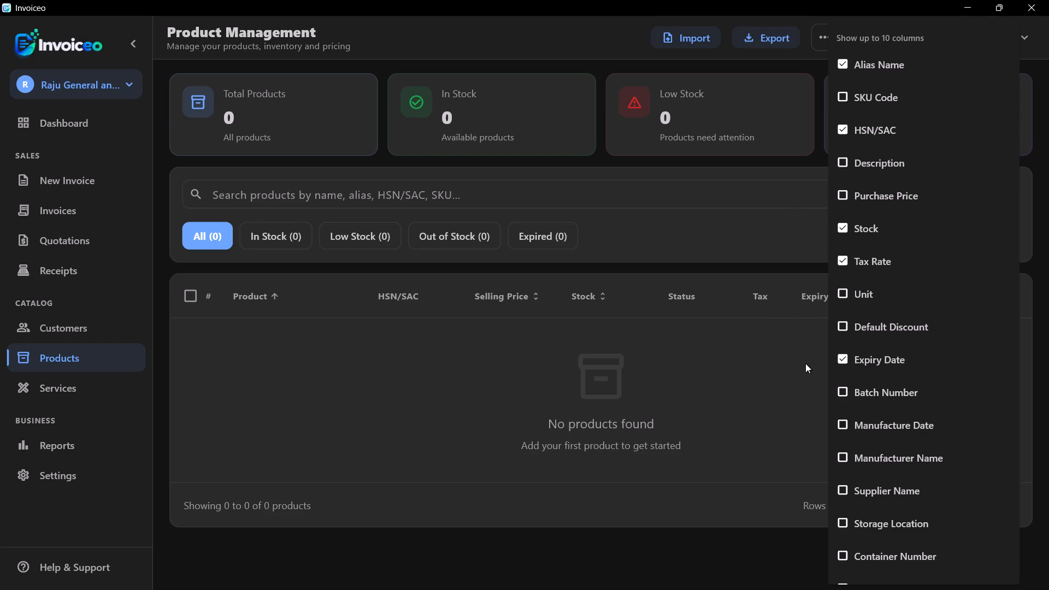
# Show the Unit column and hide the Tax Rate column in the product table.
pyautogui.click(842, 292)
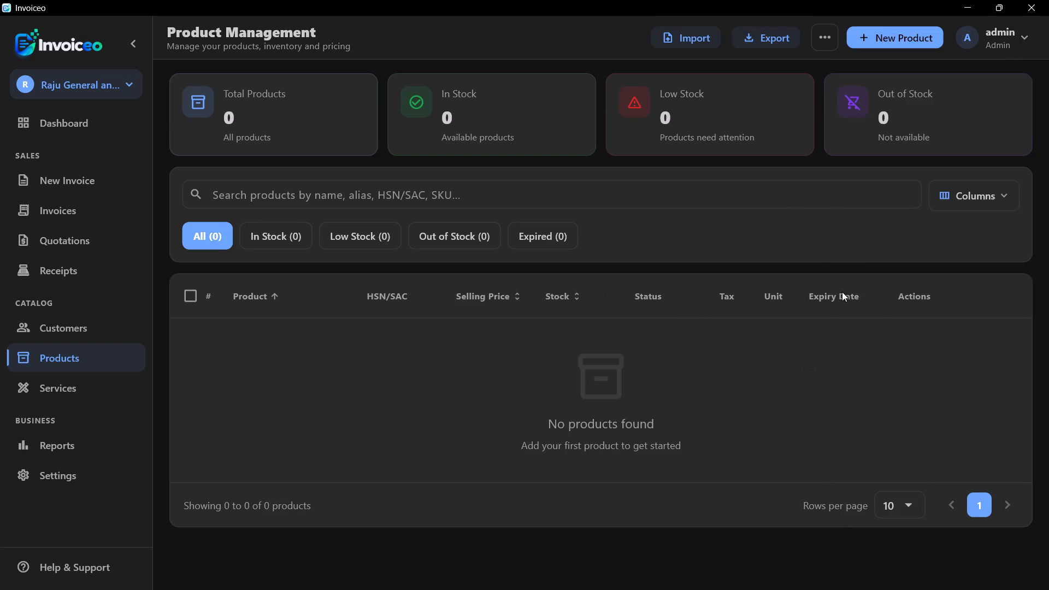
pyautogui.click(994, 194)
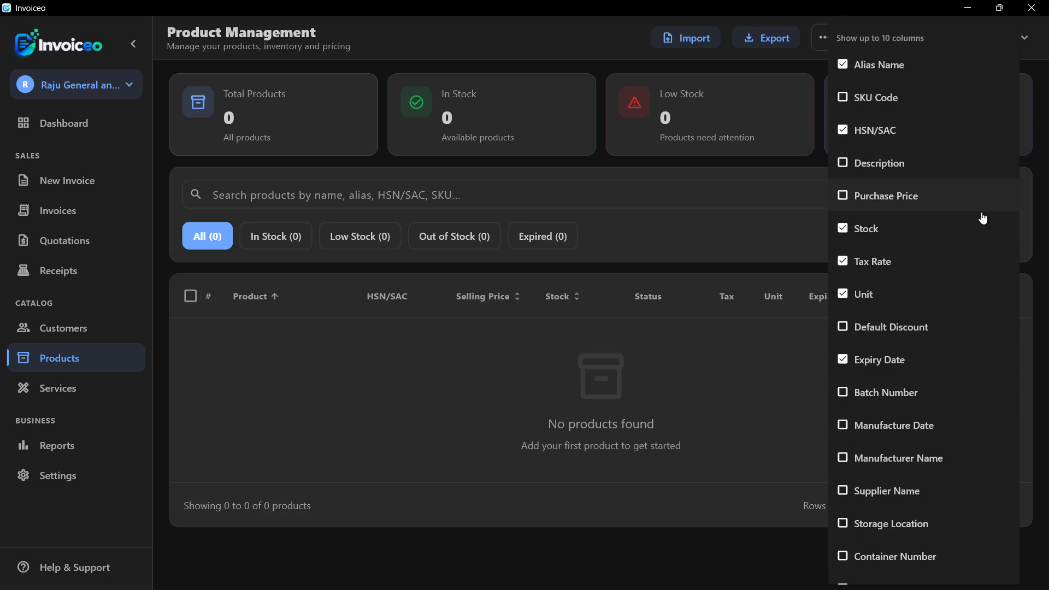
pyautogui.click(886, 265)
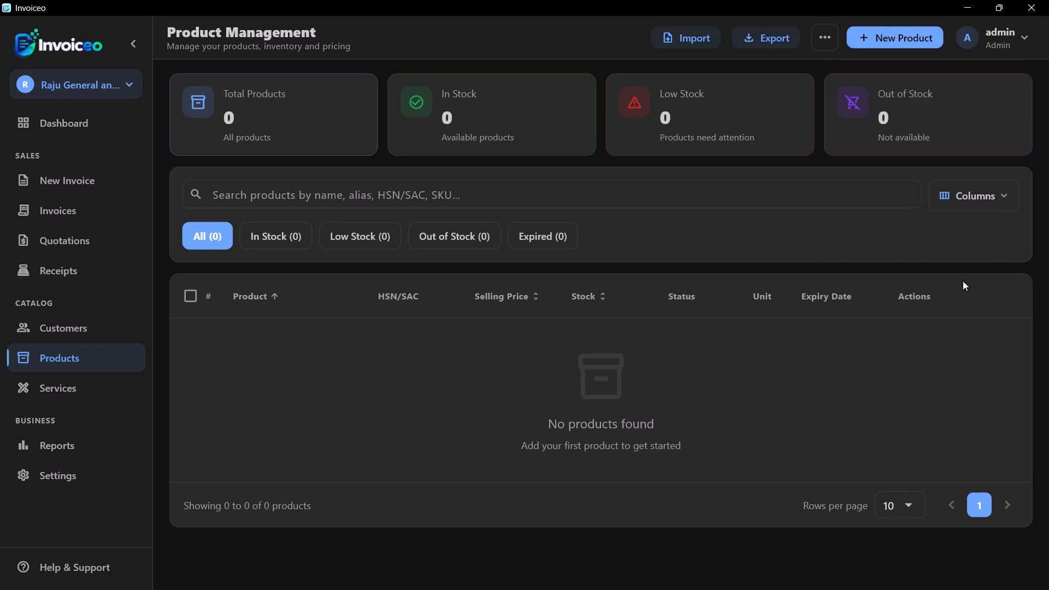
# Examine the remaining product table column options through to the end of the column list.
pyautogui.click(980, 200)
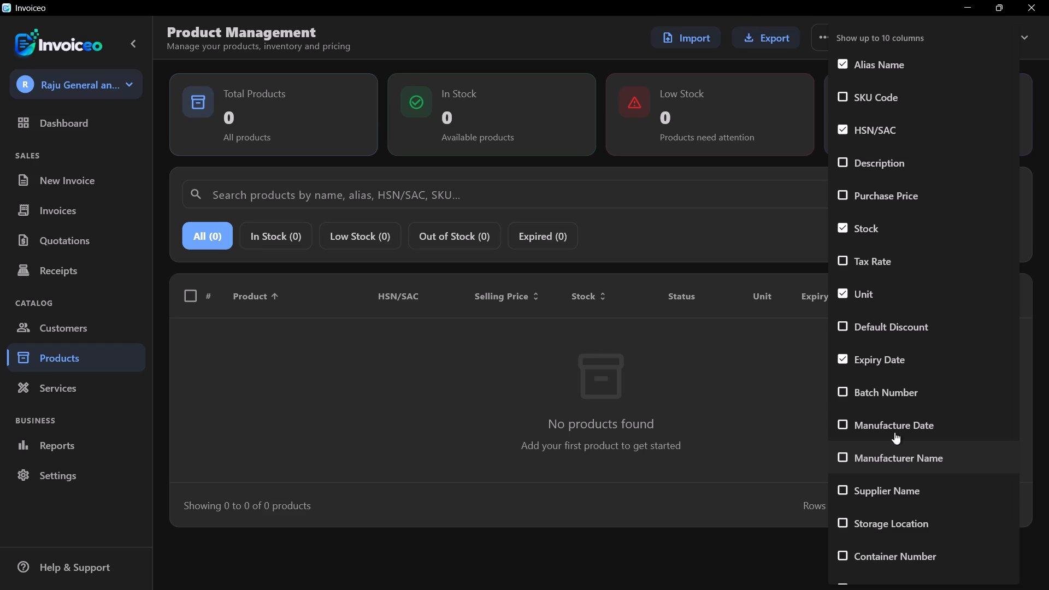
pyautogui.scroll(-2, 904, 456)
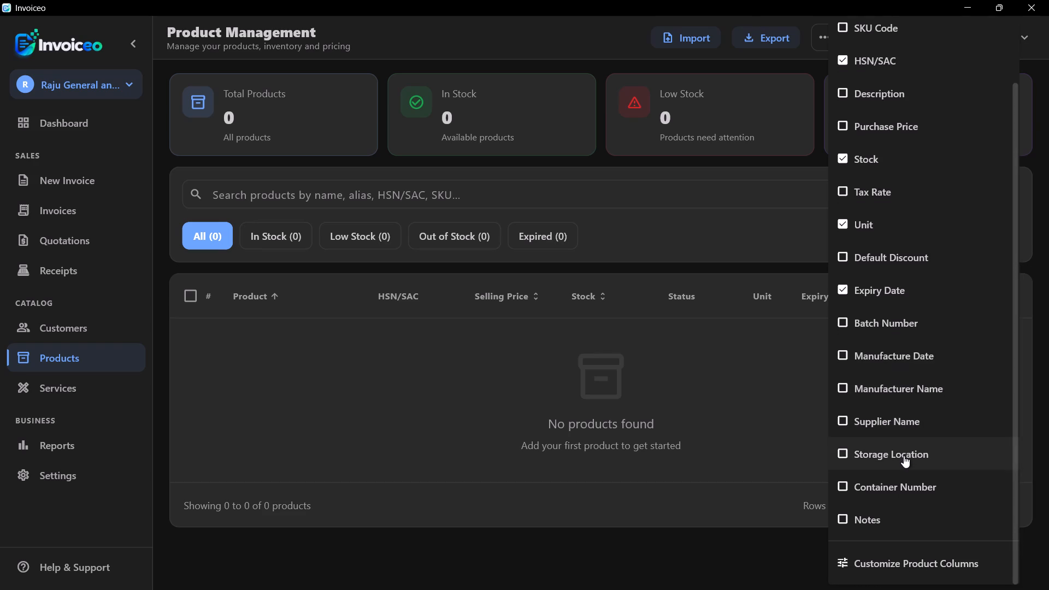
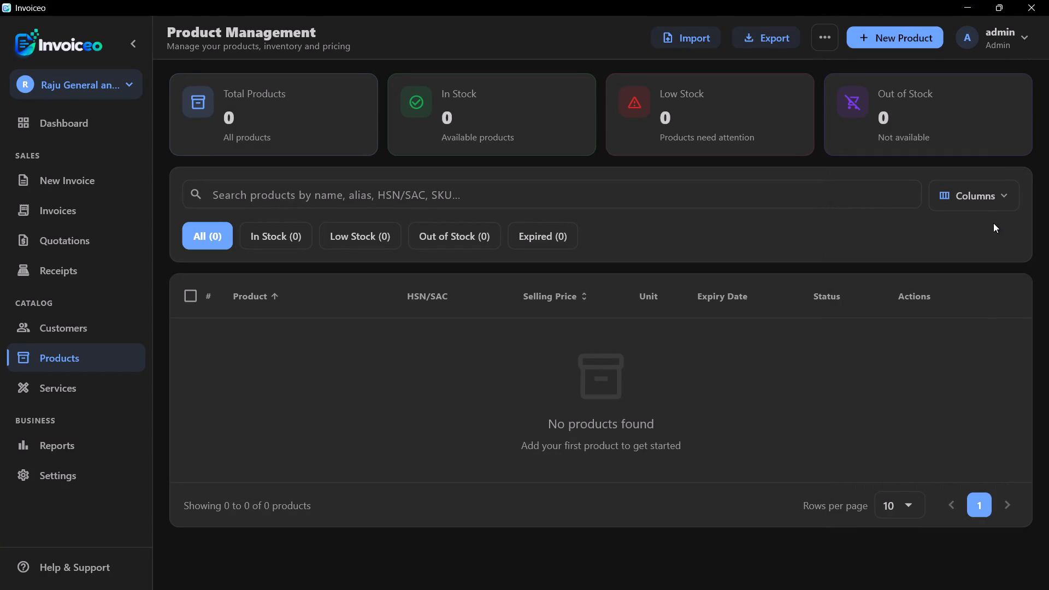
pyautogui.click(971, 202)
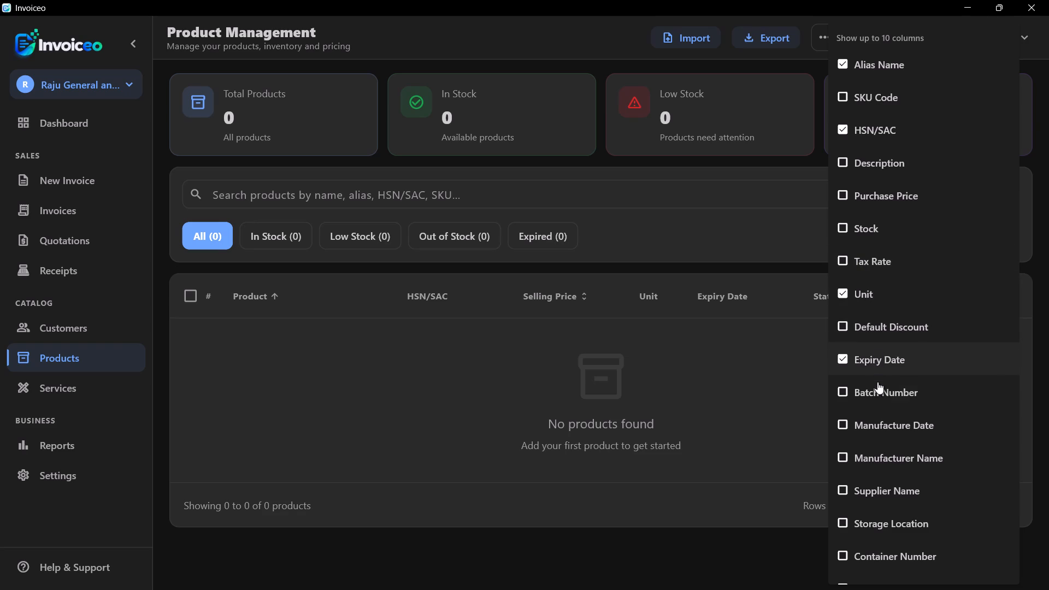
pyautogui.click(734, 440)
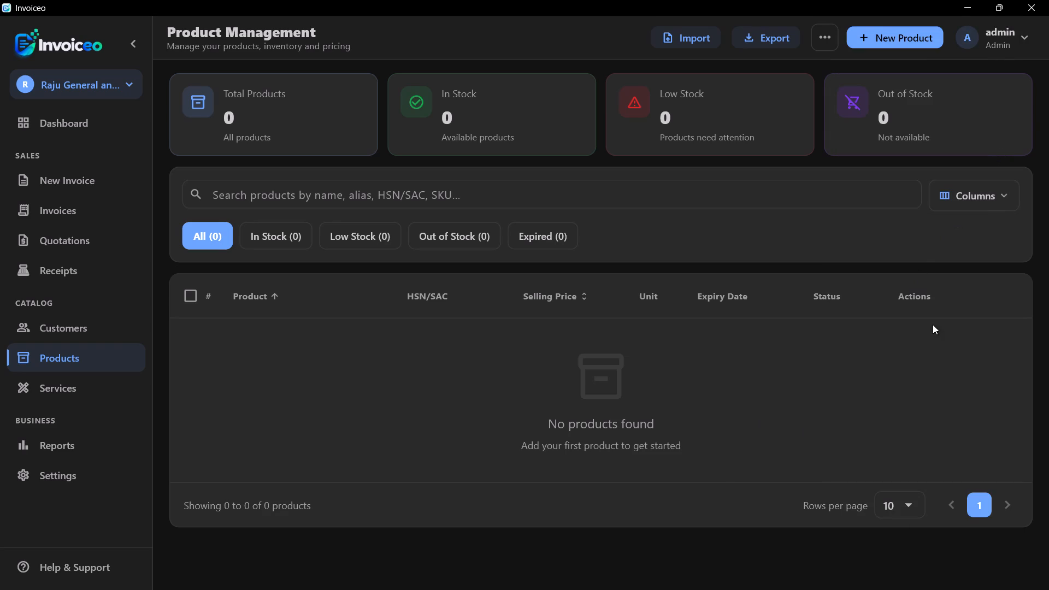
# Start a new product named Rice with the alias name silver.
pyautogui.click(904, 42)
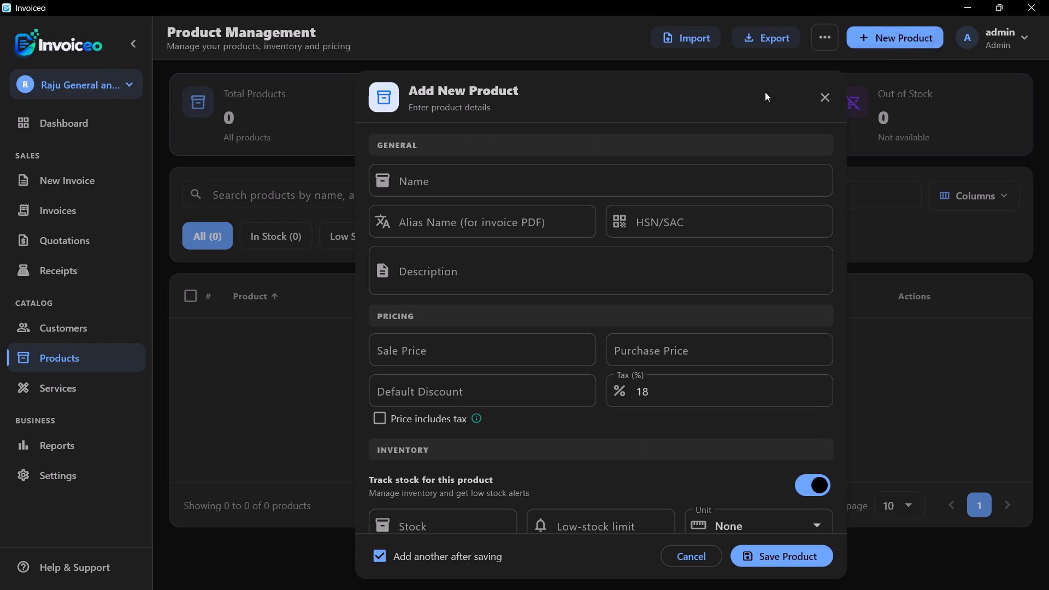
pyautogui.click(436, 147)
pyautogui.click(443, 191)
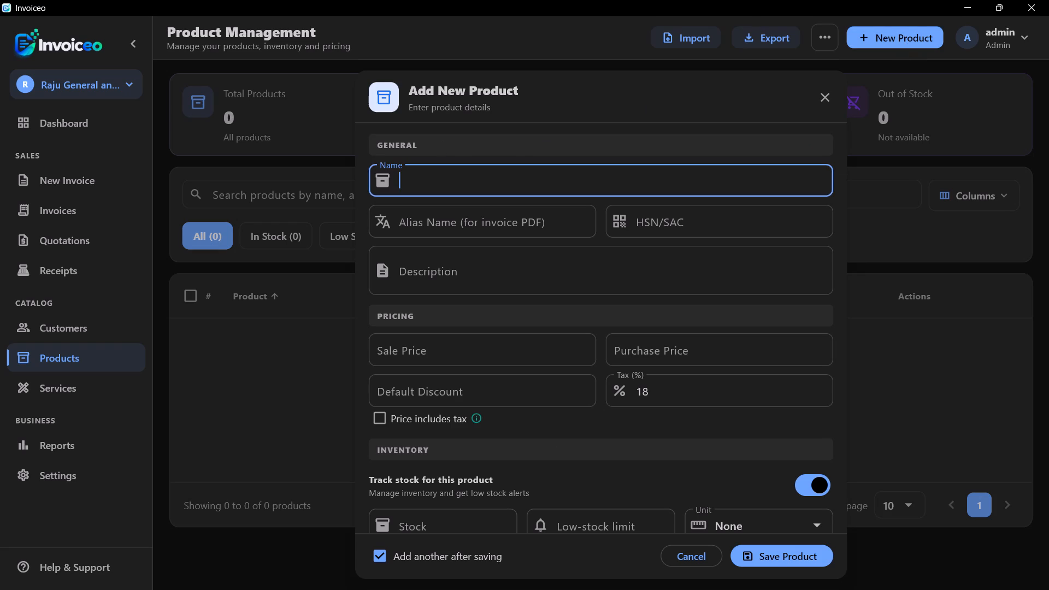
pyautogui.hotkey('shift', 'r')
pyautogui.write('ice')
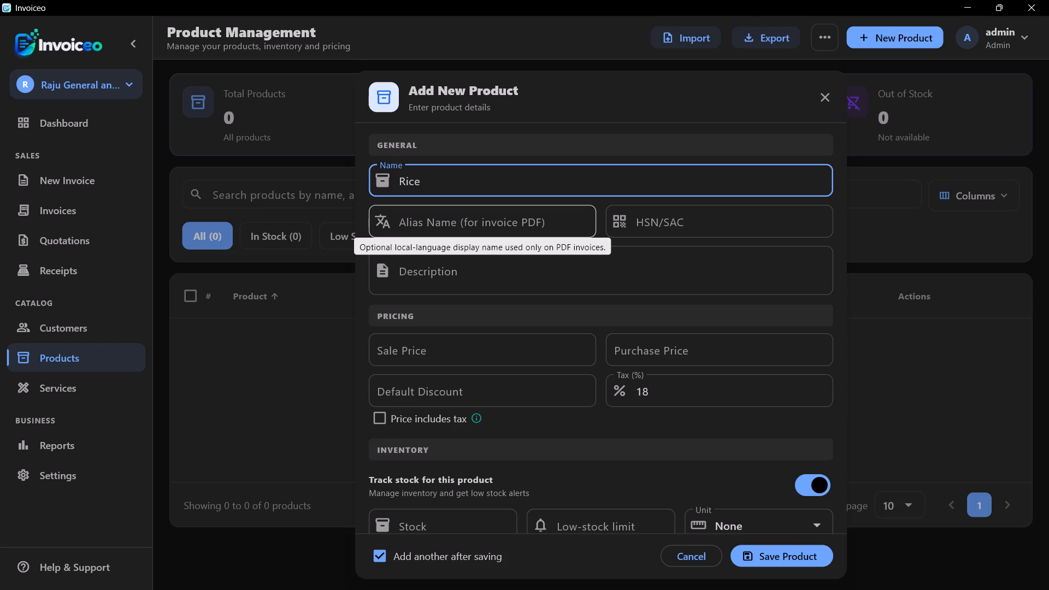
pyautogui.click(456, 225)
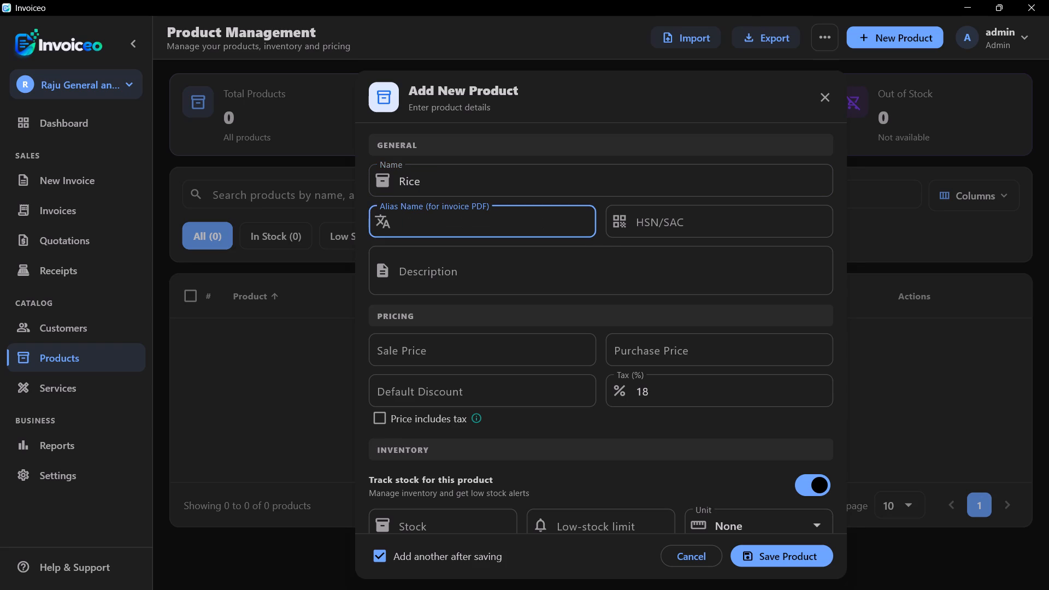
pyautogui.write('silver')
# Set Rice's sale price to Rs. 45, purchase price to Rs. 34, default discount to Rs. 5 and tax to 0%, with price including tax.
pyautogui.click(466, 353)
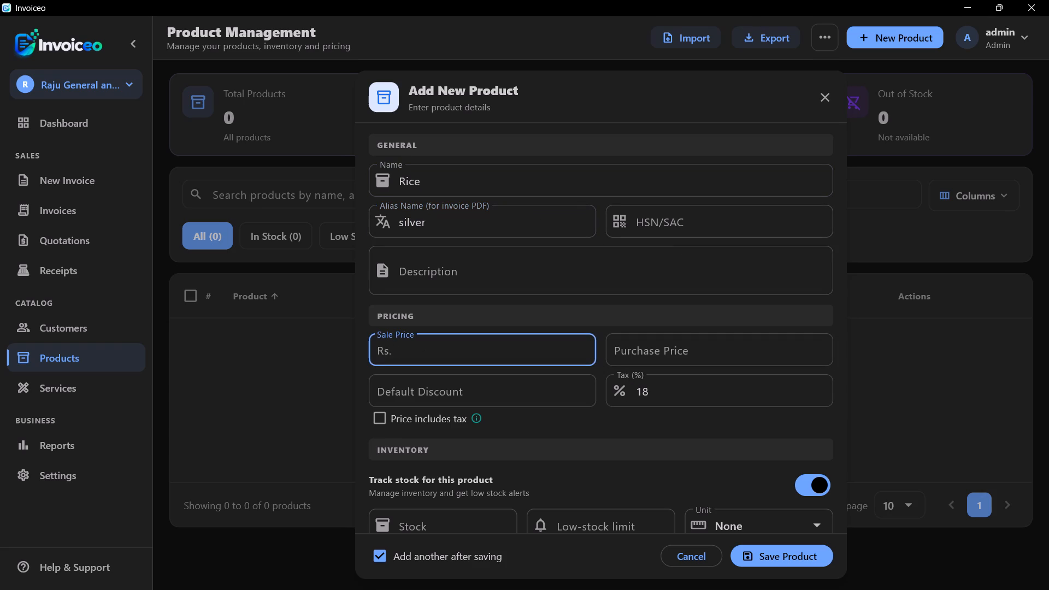
pyautogui.write('40')
pyautogui.press('BackSpace')
pyautogui.press('BackSpace')
pyautogui.write('45')
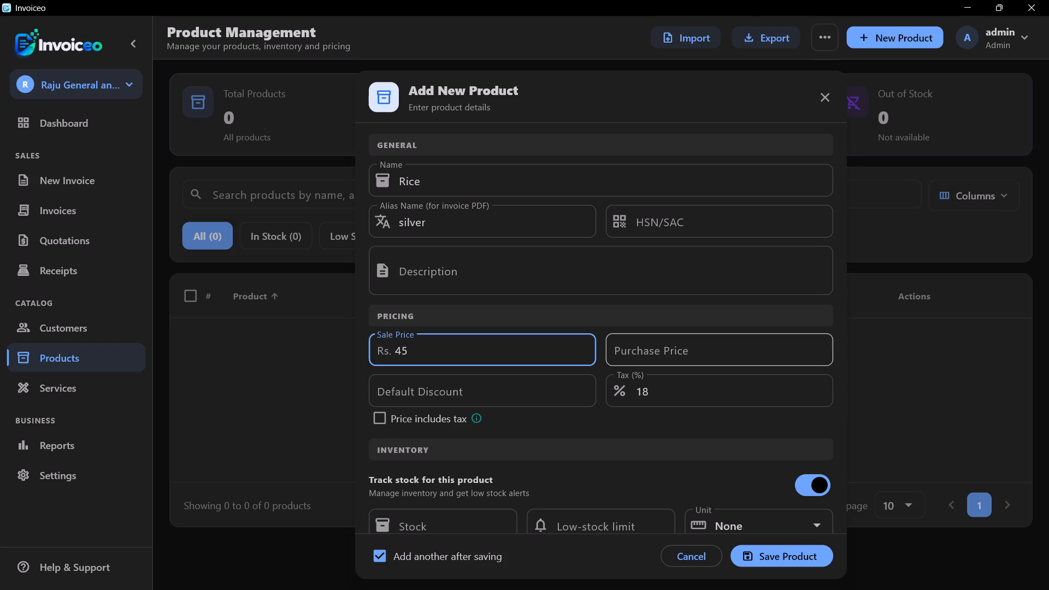
pyautogui.click(675, 360)
pyautogui.write('34')
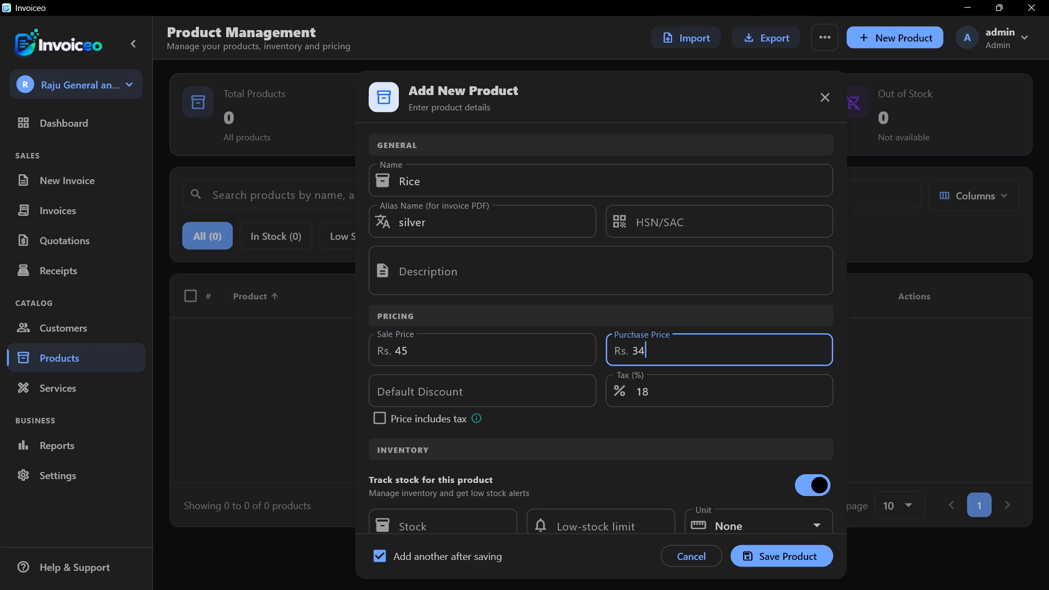
pyautogui.click(475, 393)
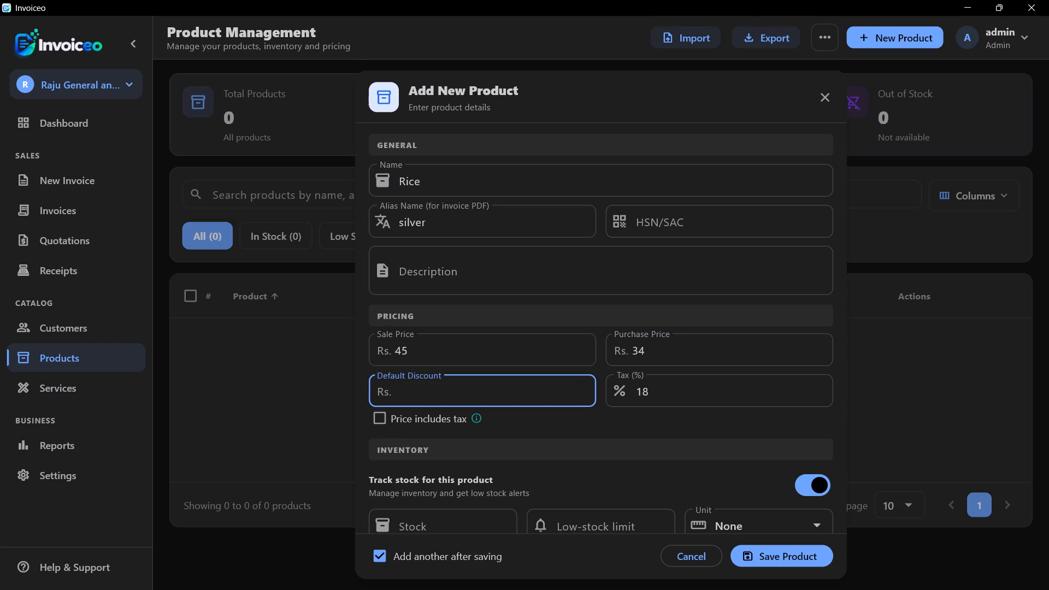
pyautogui.press('5')
pyautogui.click(686, 387)
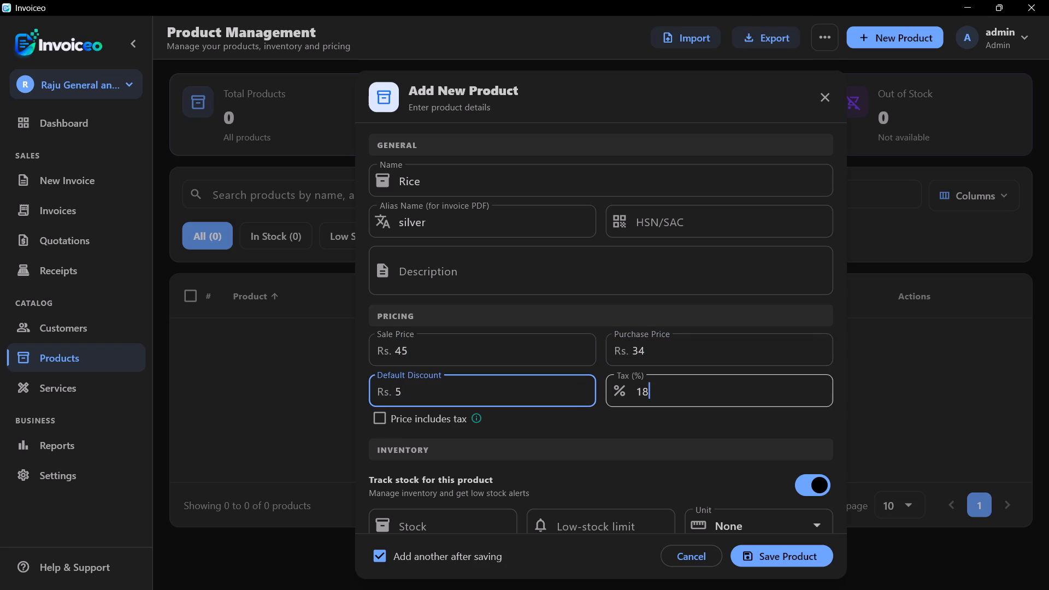
pyautogui.press('BackSpace')
pyautogui.press('BackSpace')
pyautogui.press('0')
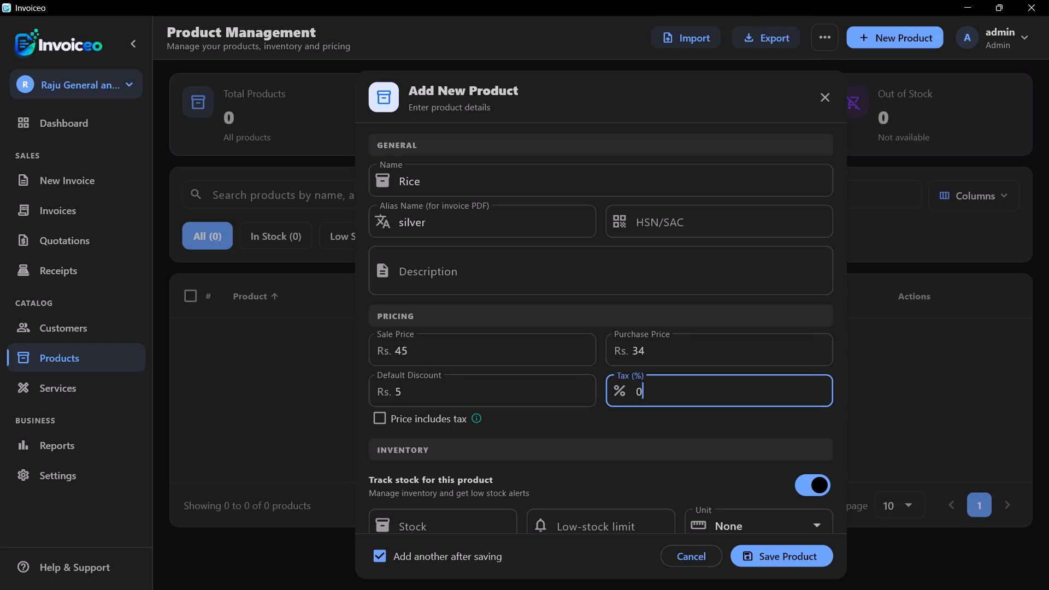
pyautogui.click(377, 422)
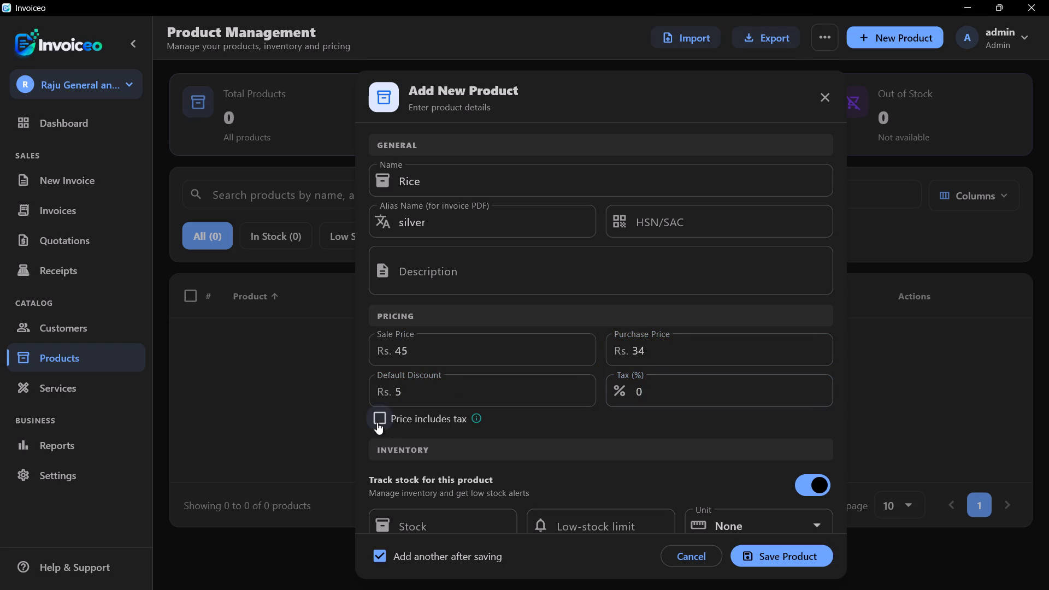
# Set Rice's stock to 30, low-stock limit to 5 and unit to KG, and save the product.
pyautogui.scroll(-1, 546, 405)
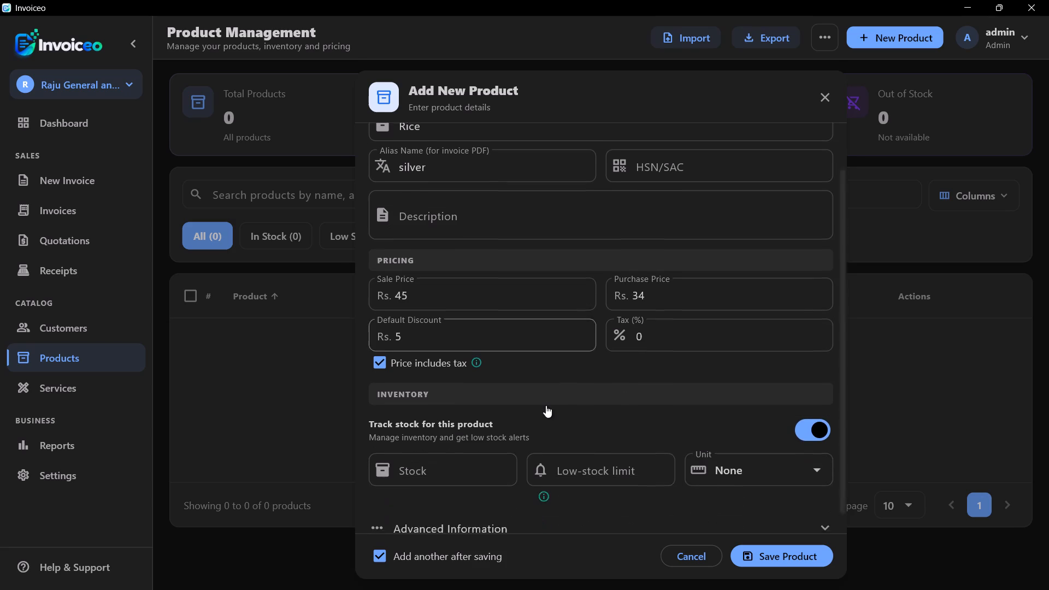
pyautogui.scroll(-1, 546, 405)
pyautogui.click(441, 448)
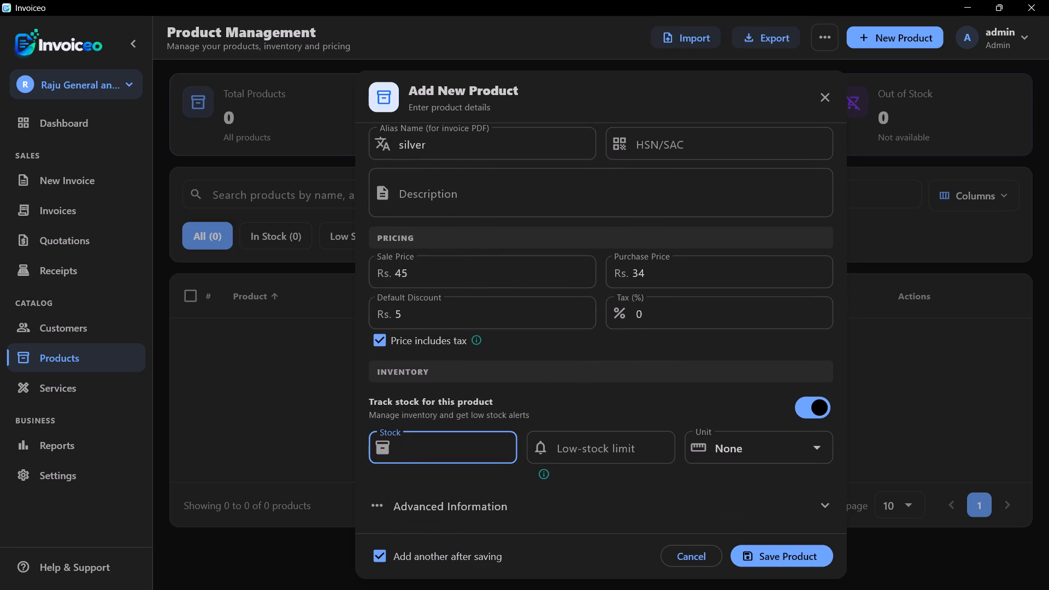
pyautogui.write('30')
pyautogui.click(596, 460)
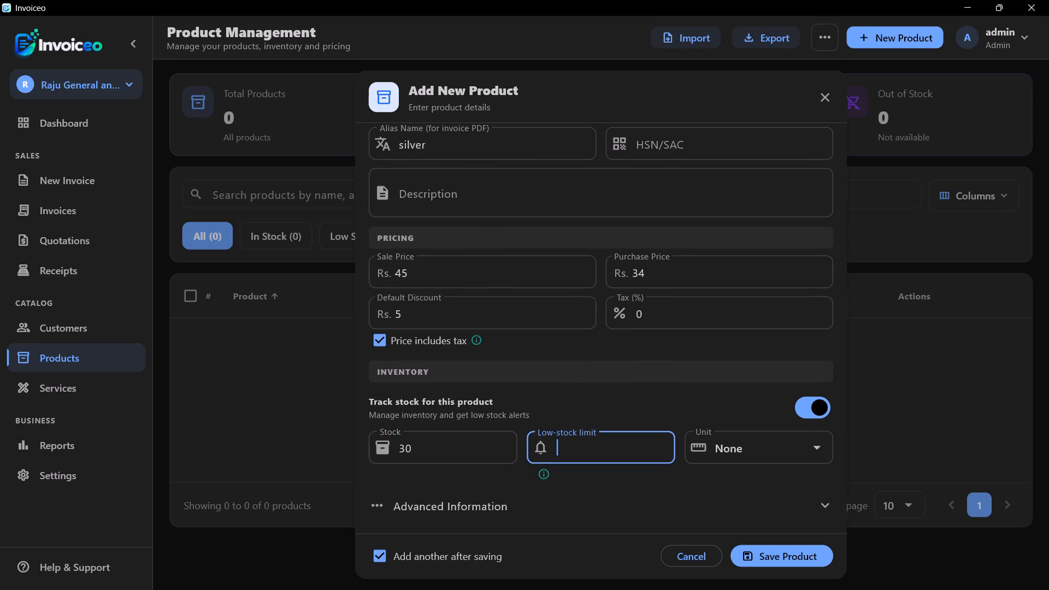
pyautogui.press('5')
pyautogui.click(789, 442)
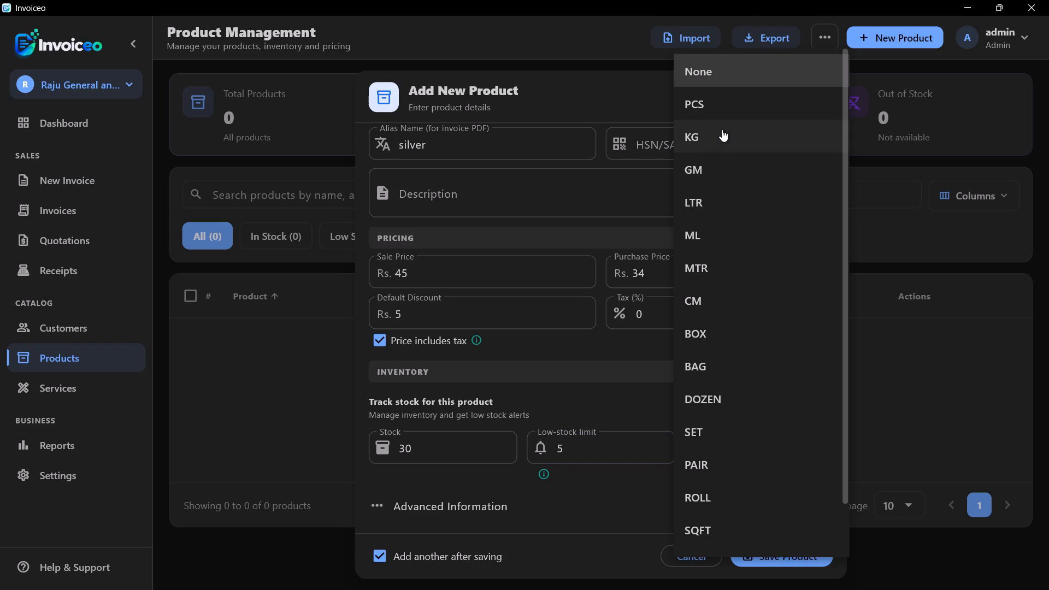
pyautogui.click(722, 129)
pyautogui.click(773, 553)
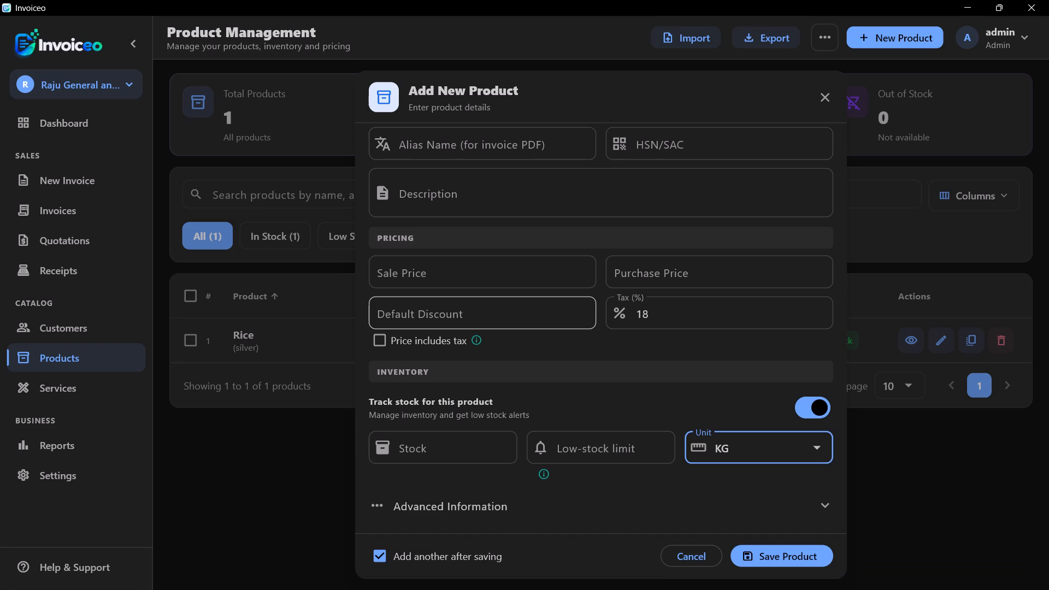
# Enter supper as the alias name of the next new product.
pyautogui.scroll(1, 569, 323)
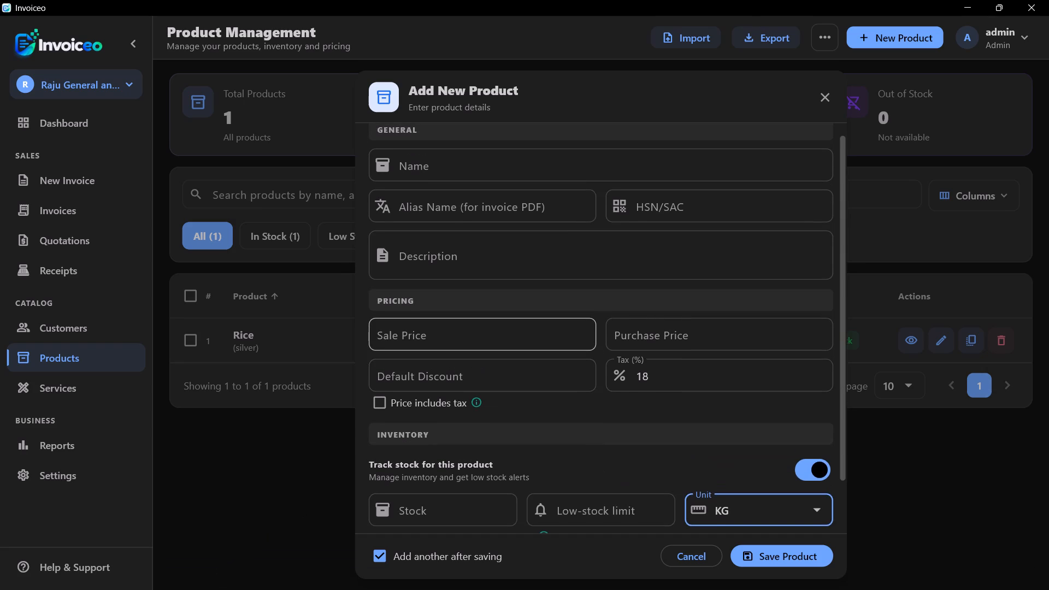
pyautogui.scroll(6, 569, 323)
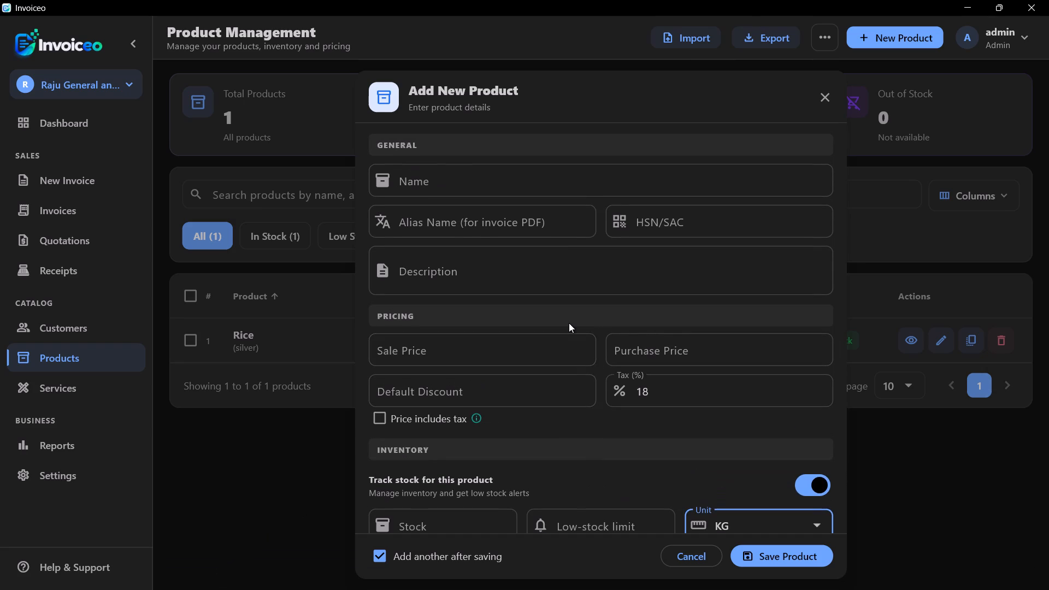
pyautogui.scroll(1, 569, 323)
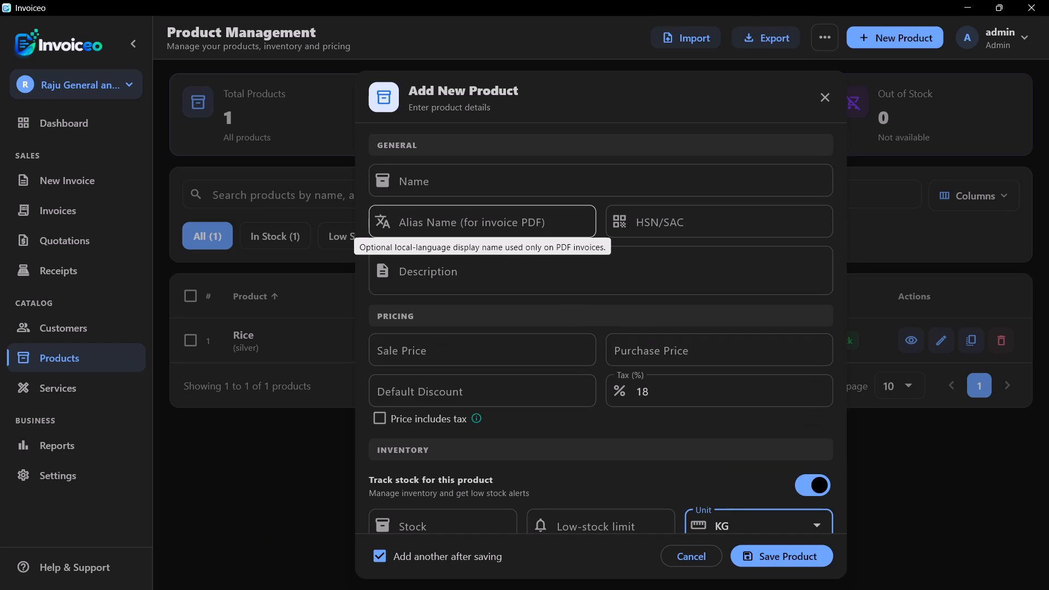
pyautogui.click(493, 220)
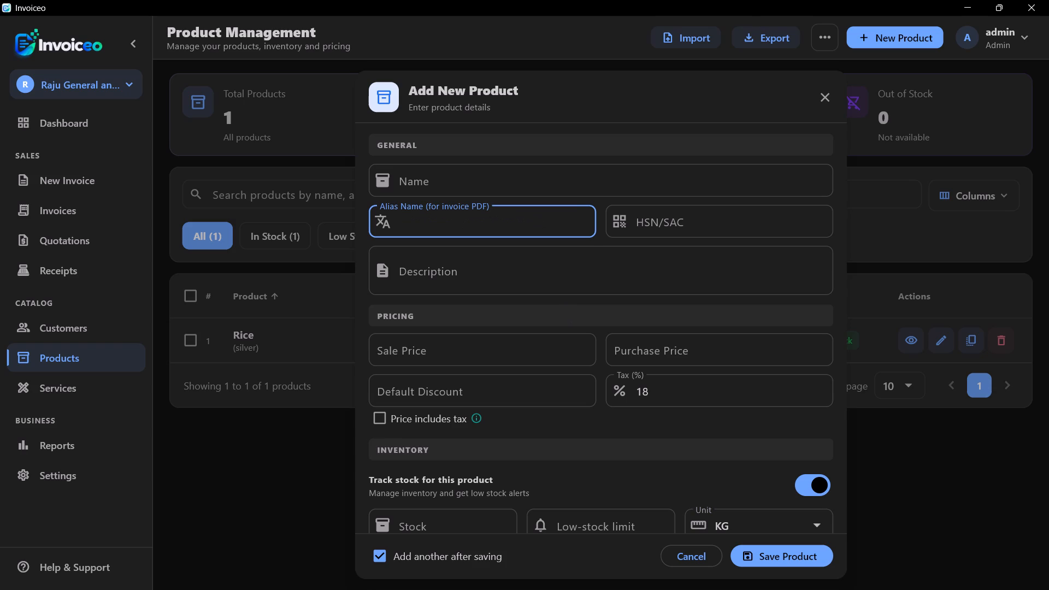
pyautogui.write('supp')
pyautogui.write('er')
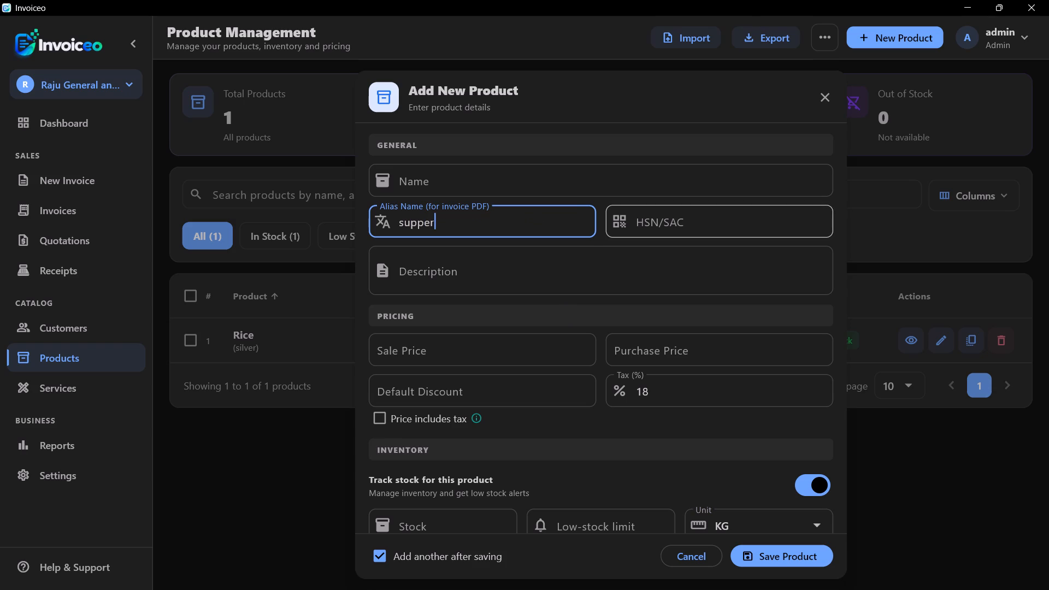
# Set the supper product's sale price to Rs. 50, purchase price to Rs. 38, default discount to Rs. 6 and tax to 0%.
pyautogui.click(484, 347)
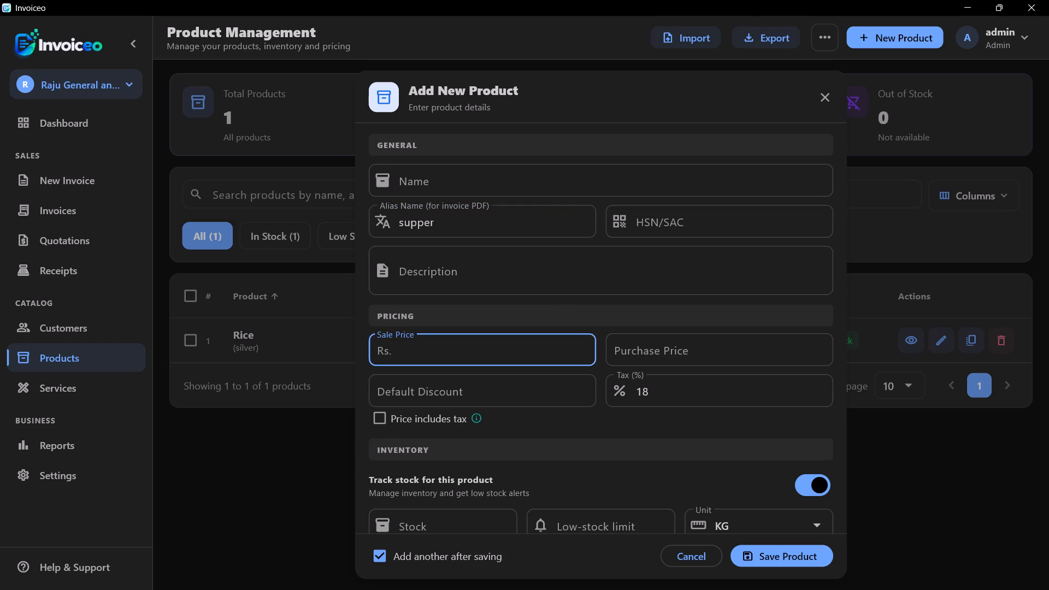
pyautogui.write('50')
pyautogui.click(696, 351)
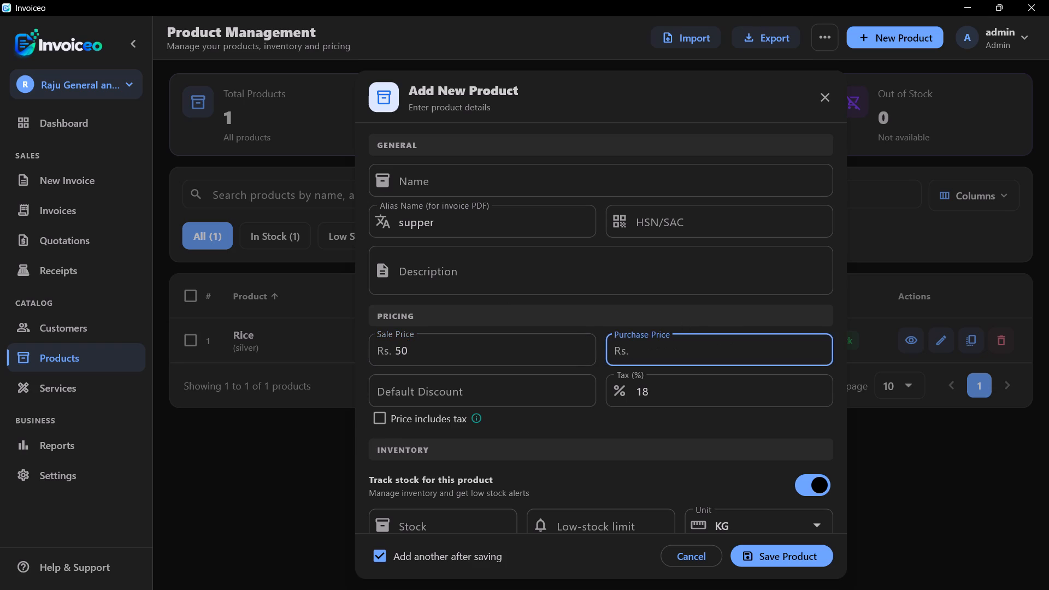
pyautogui.write('38')
pyautogui.click(457, 396)
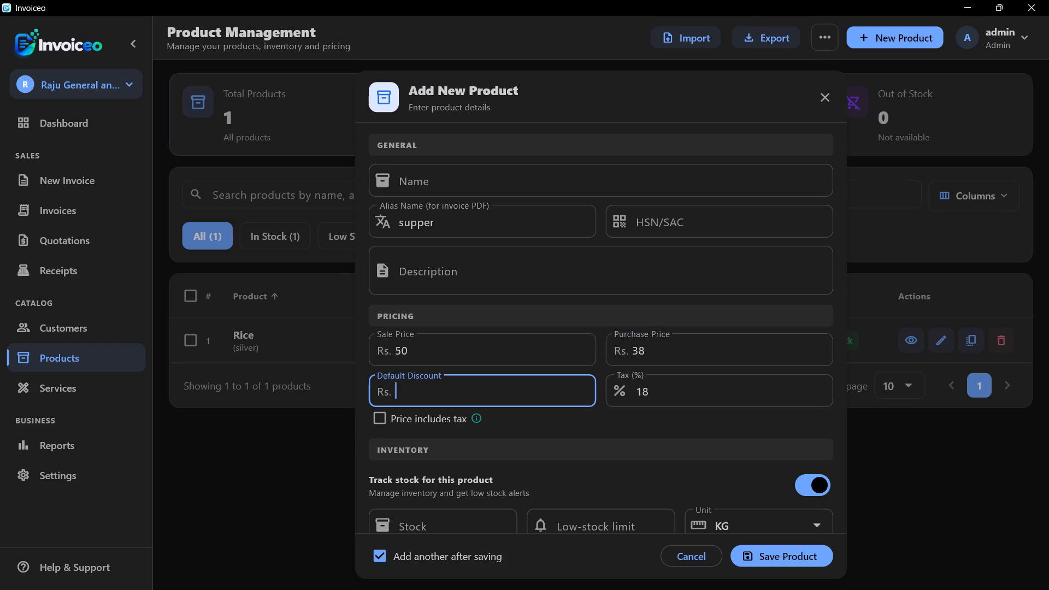
pyautogui.press('6')
pyautogui.click(660, 388)
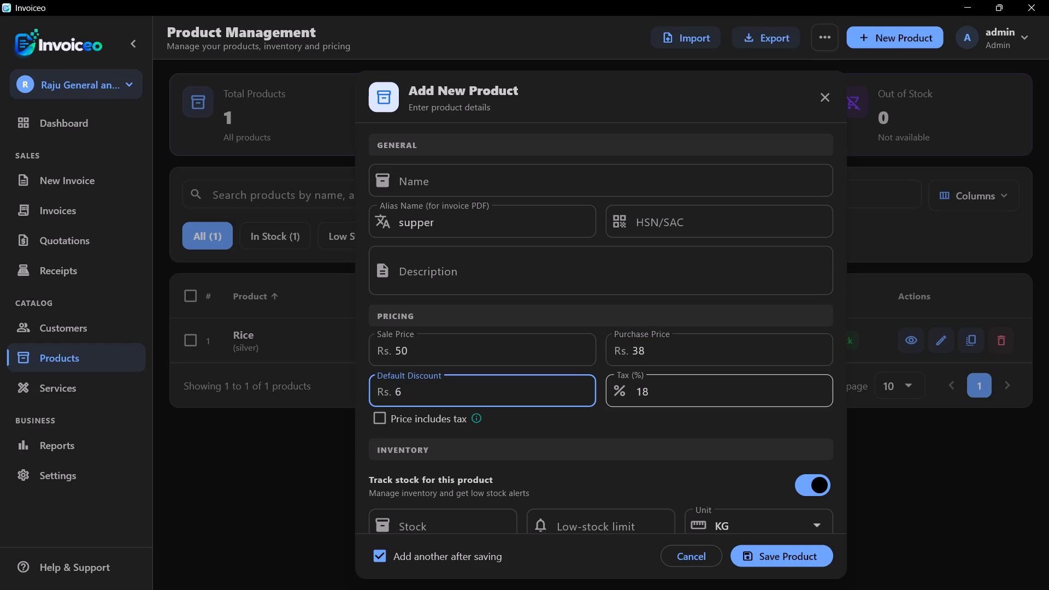
pyautogui.press('BackSpace')
pyautogui.press('BackSpace')
pyautogui.press('0')
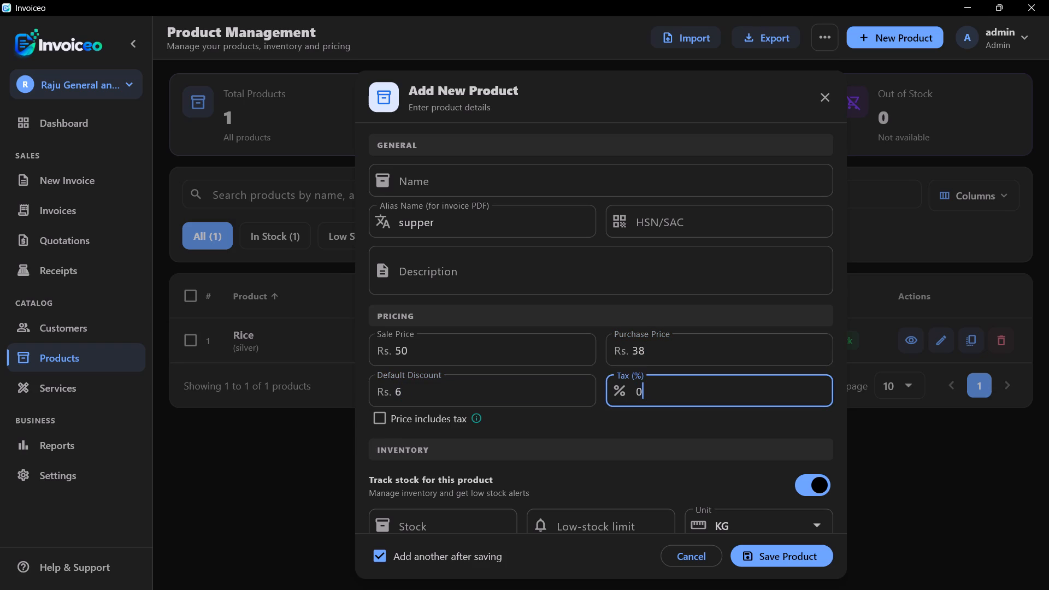
# Mark the supper product's price as including tax, set stock to 26 and low-stock limit to 5, and try to save it.
pyautogui.scroll(-2, 660, 388)
pyautogui.click(379, 340)
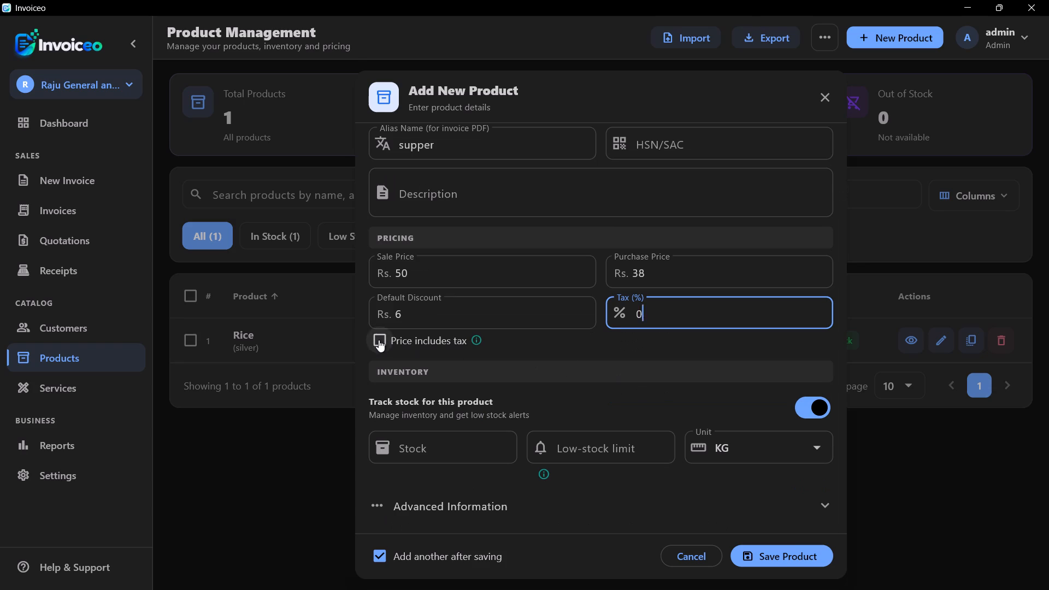
pyautogui.click(457, 442)
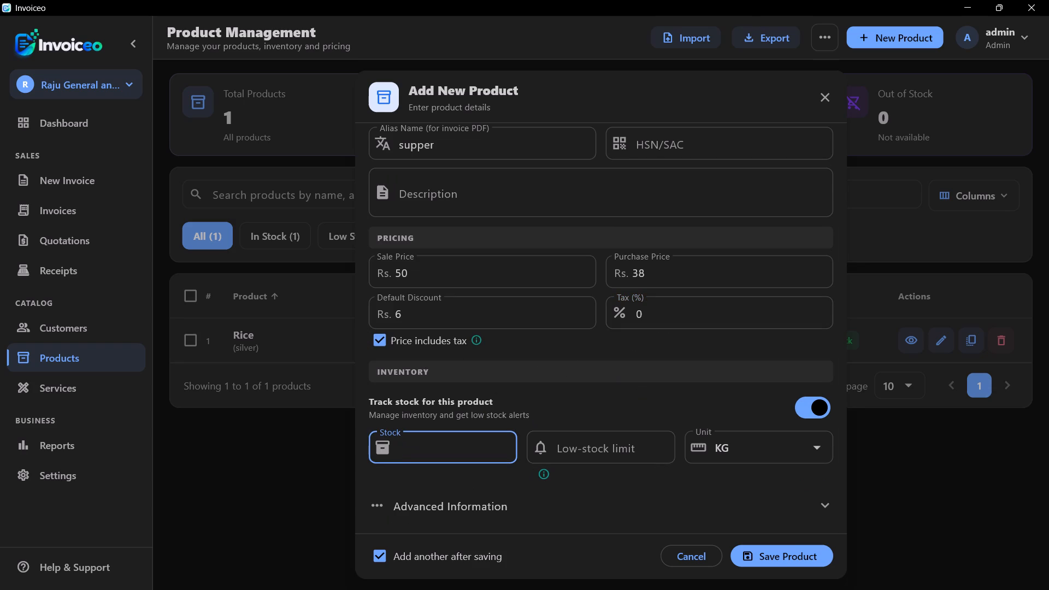
pyautogui.write('30')
pyautogui.press('BackSpace')
pyautogui.press('BackSpace')
pyautogui.write('26')
pyautogui.click(628, 449)
pyautogui.press('5')
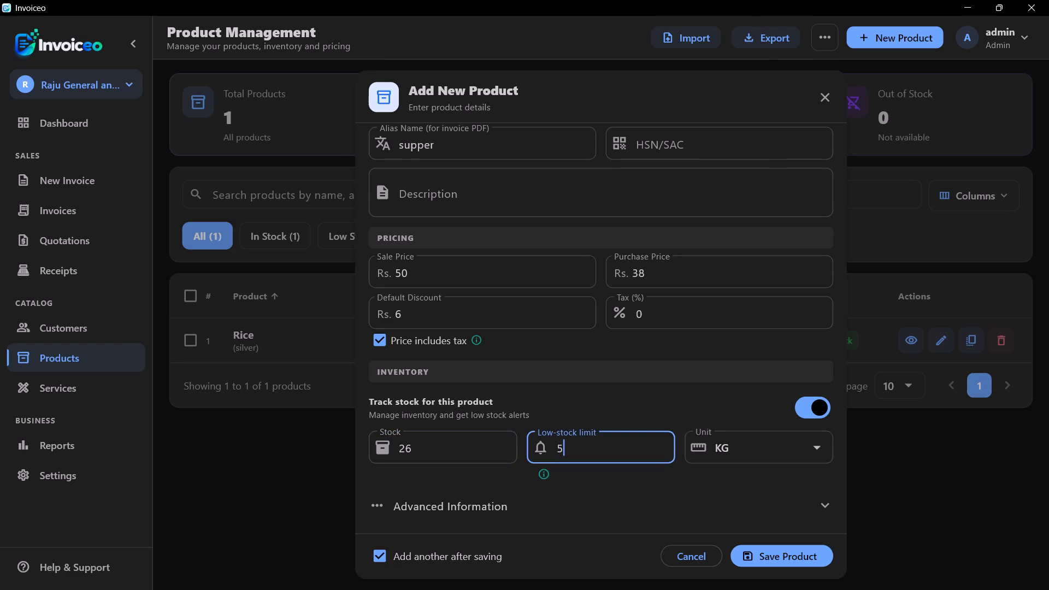
pyautogui.click(745, 552)
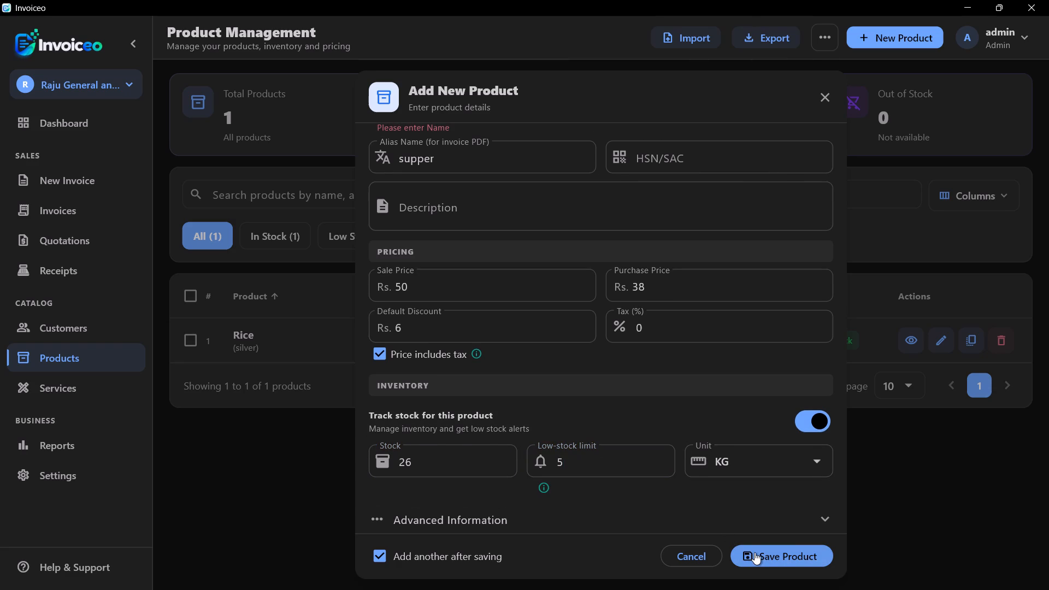
# Name the product Rice, extend its alias to supper gold, save it and close the new-product form.
pyautogui.scroll(5, 526, 283)
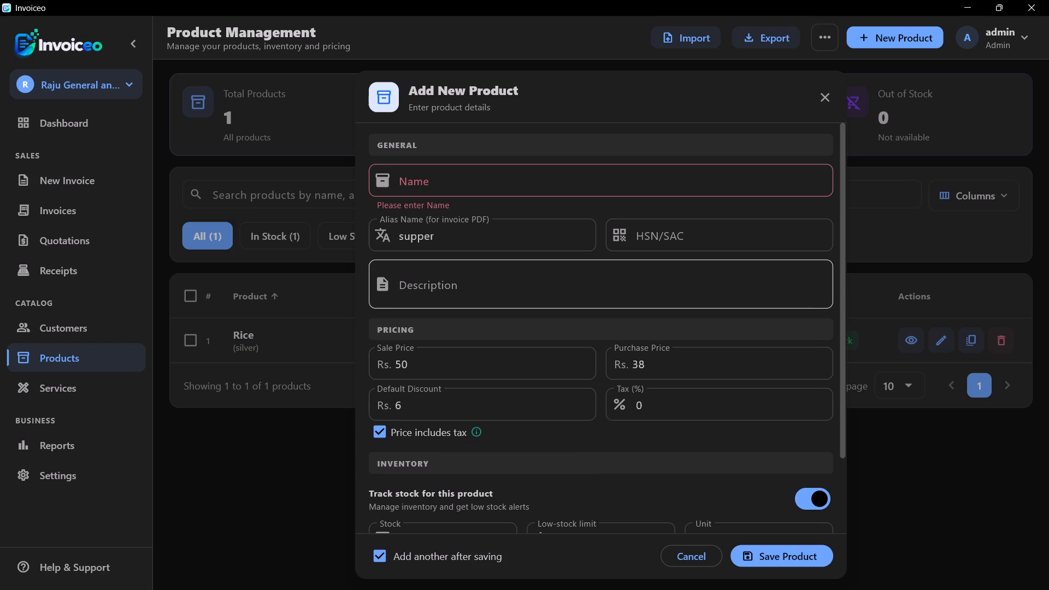
pyautogui.click(441, 189)
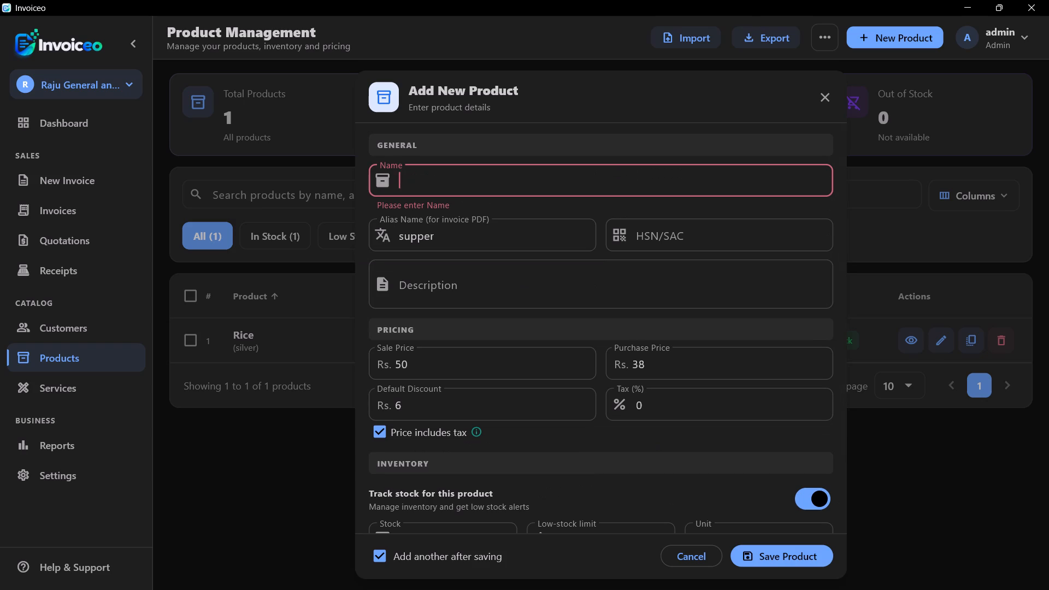
pyautogui.write('Rice')
pyautogui.click(463, 241)
pyautogui.press('space')
pyautogui.write('gold')
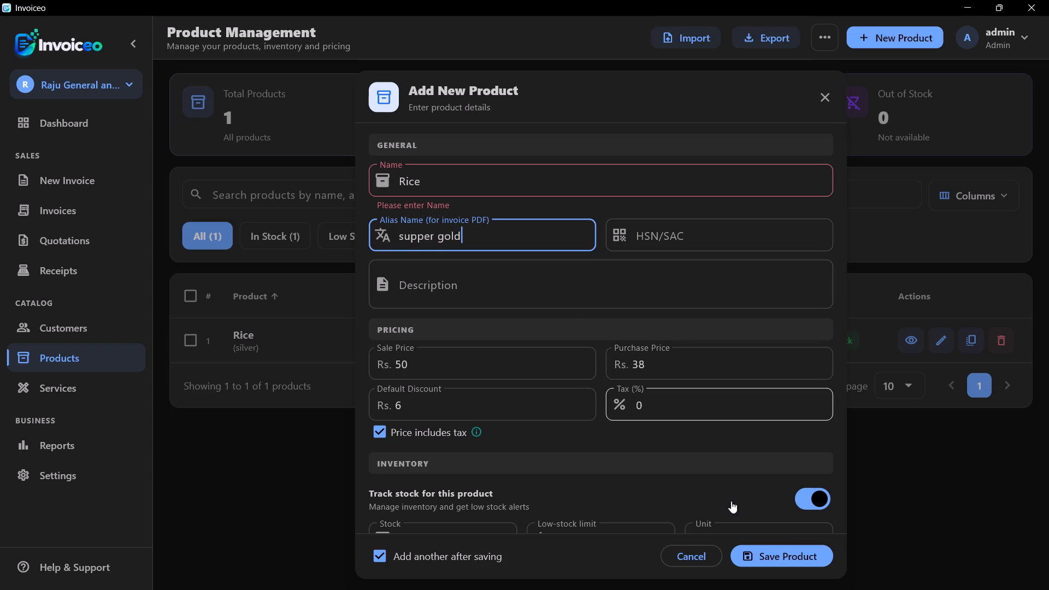
pyautogui.click(781, 553)
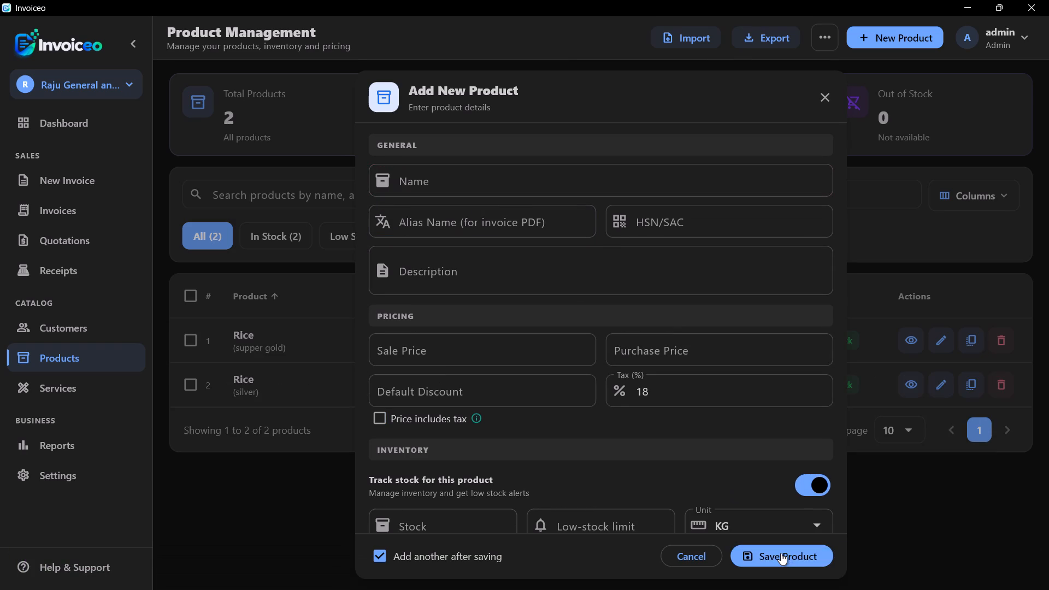
pyautogui.click(818, 104)
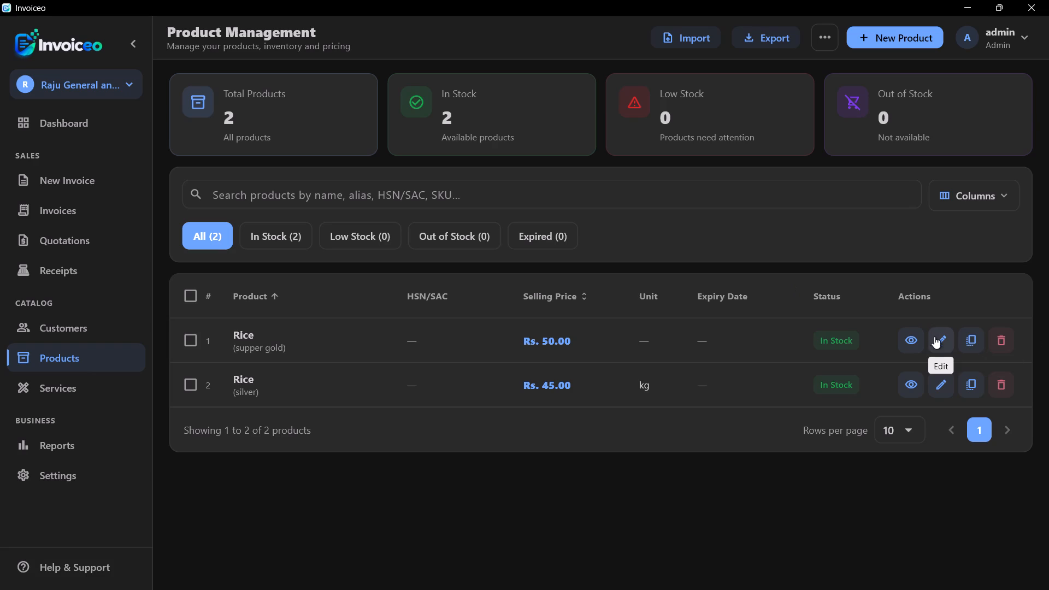
# Show the Default Discount column and hide the Expiry Date column in the product table.
pyautogui.click(988, 200)
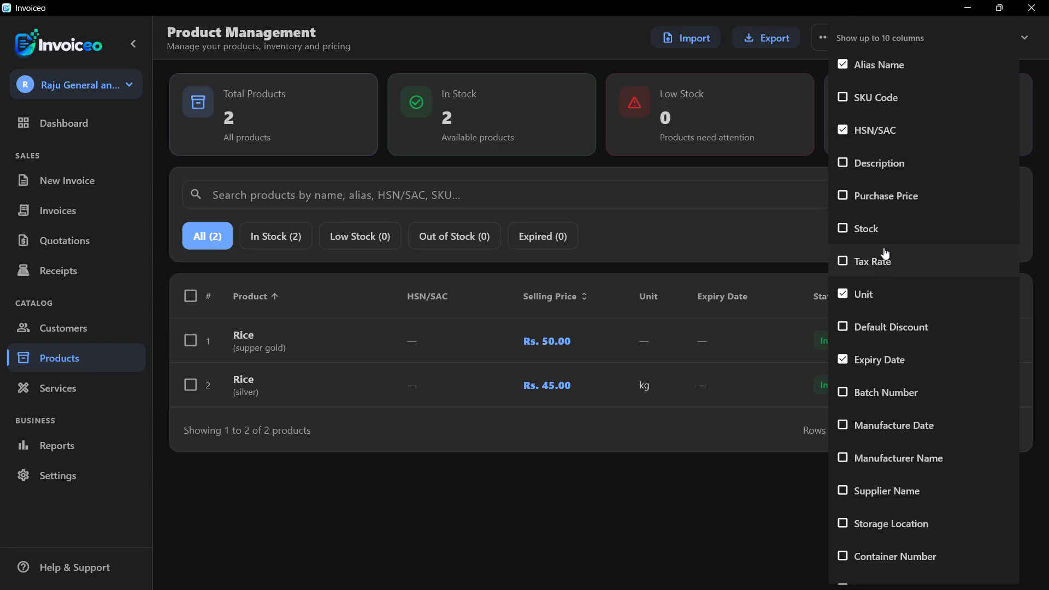
pyautogui.click(842, 319)
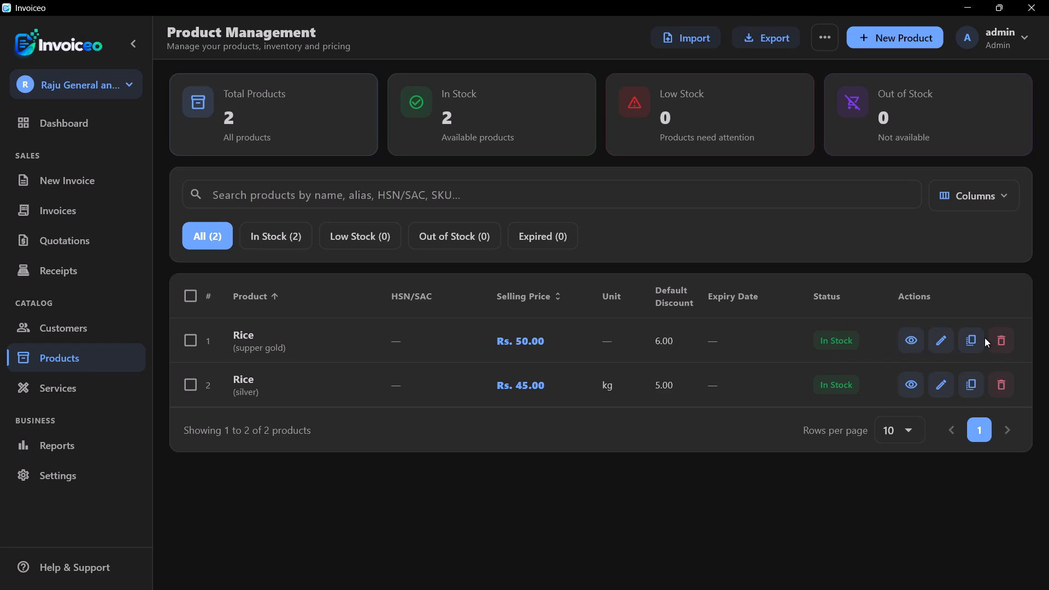
pyautogui.click(984, 203)
pyautogui.click(887, 357)
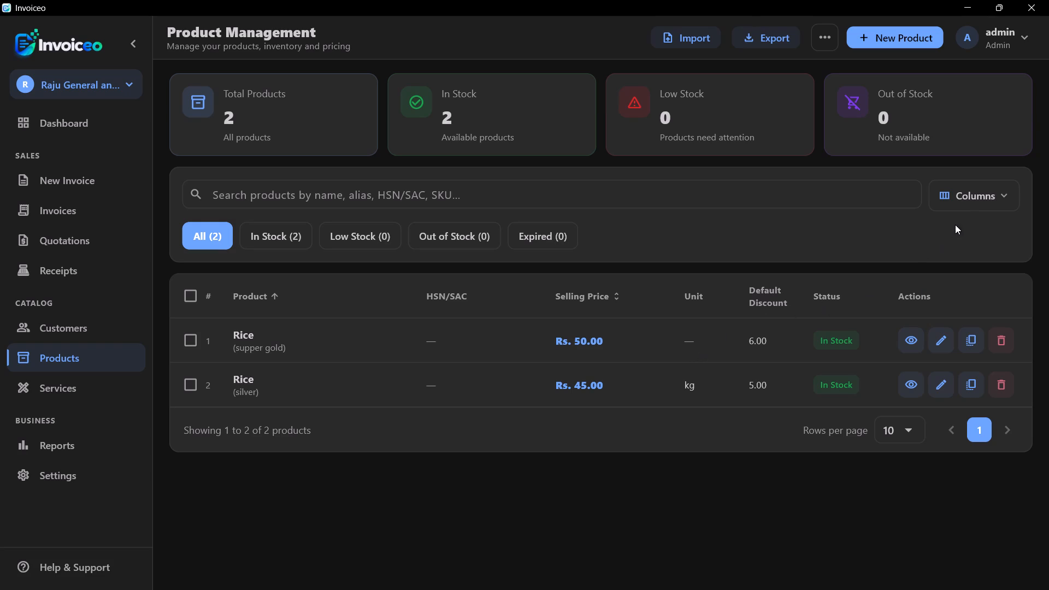
pyautogui.click(699, 295)
# Edit the supper gold Rice product, set its unit to KG and save the changes.
pyautogui.click(937, 336)
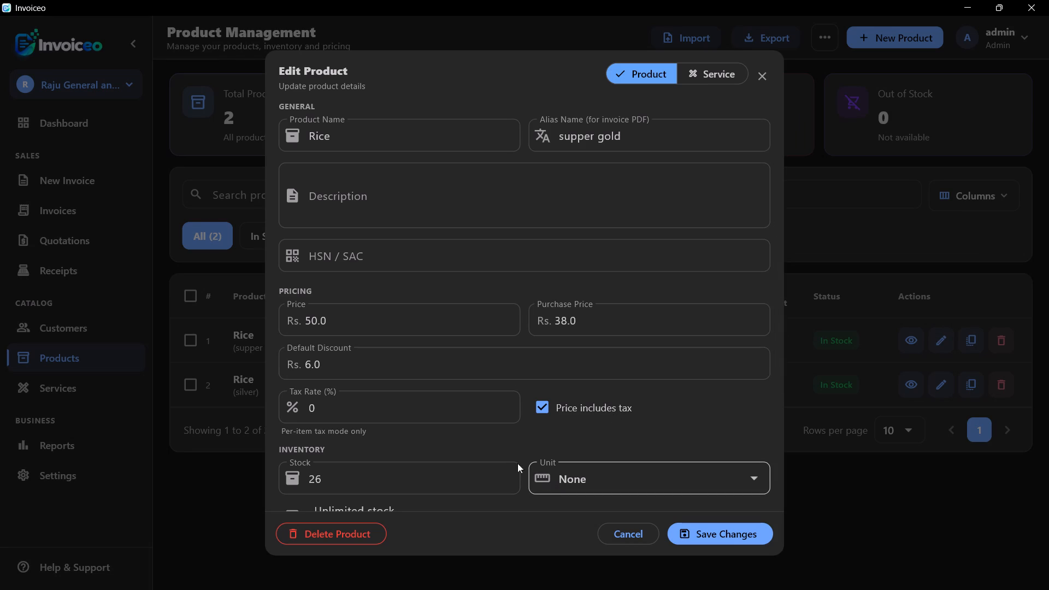
pyautogui.scroll(-2, 509, 453)
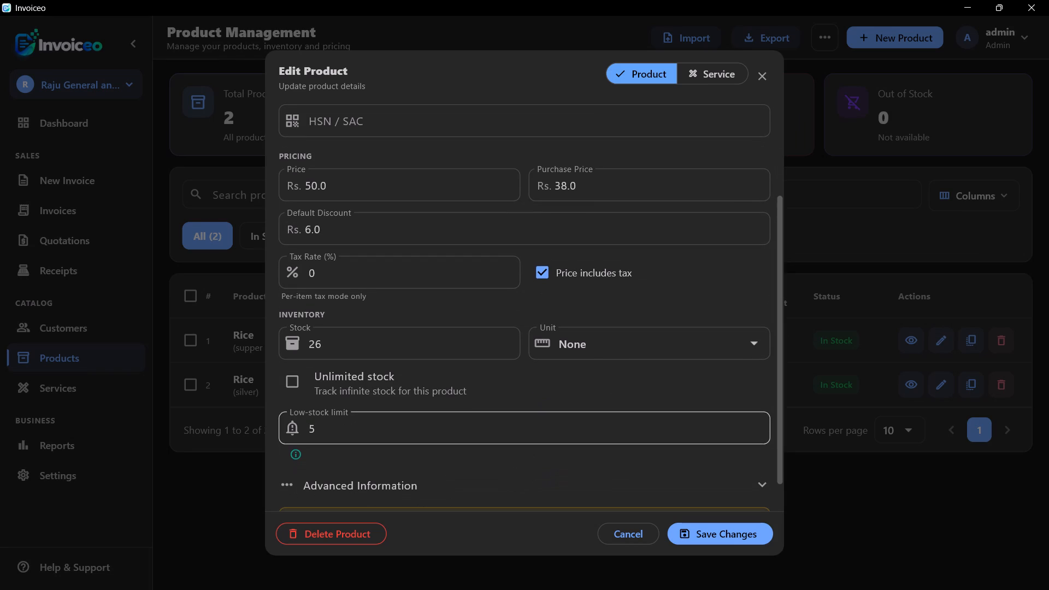
pyautogui.click(616, 339)
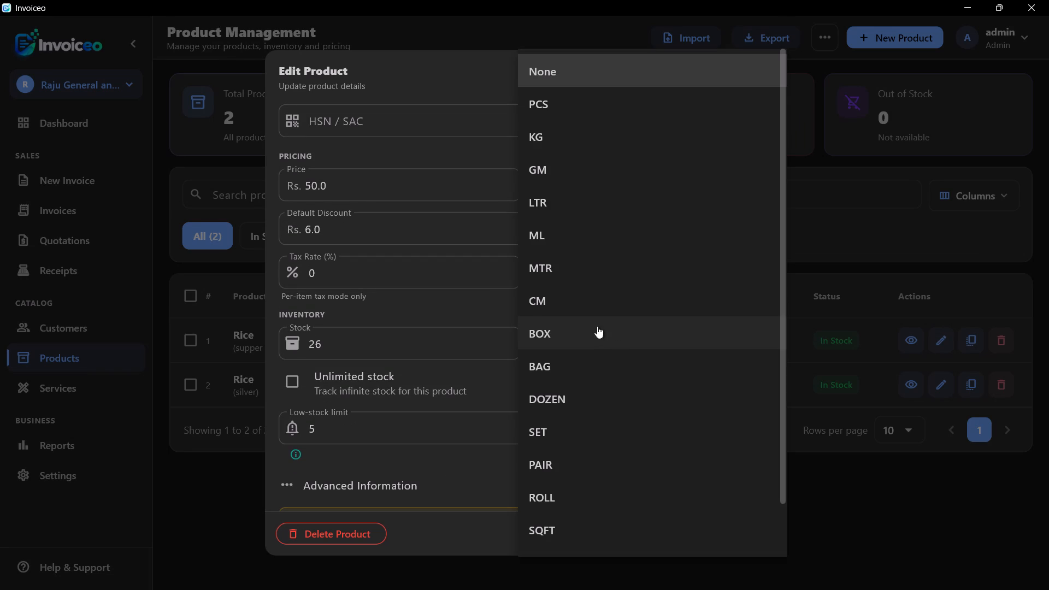
pyautogui.click(552, 134)
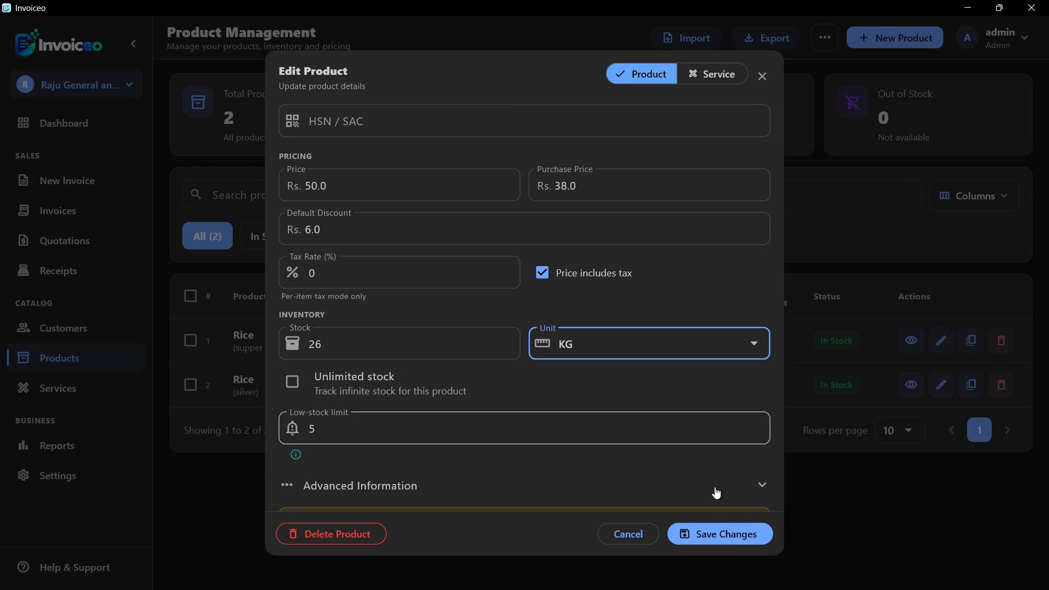
pyautogui.click(716, 533)
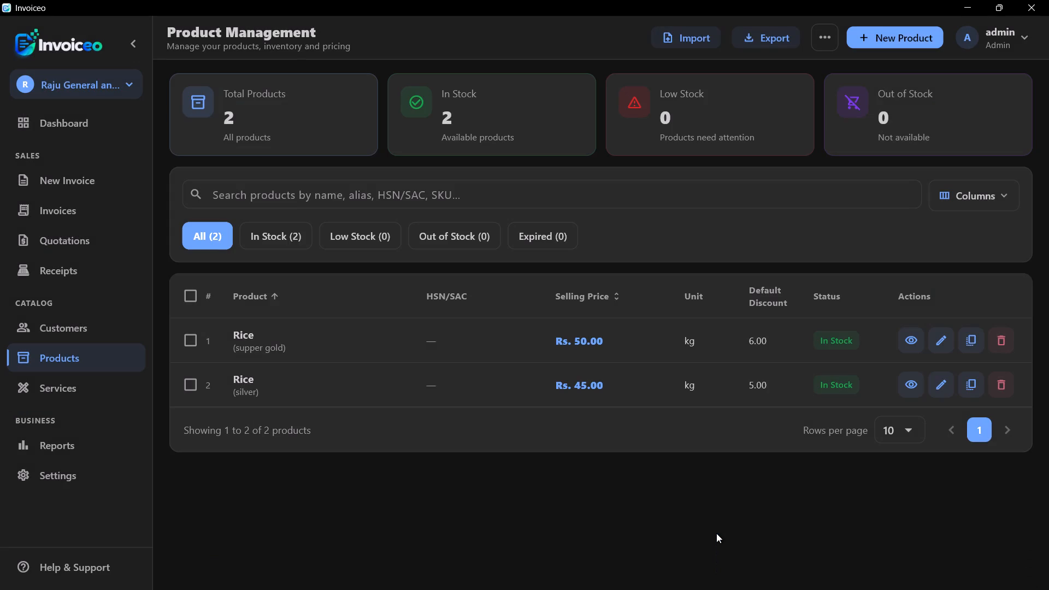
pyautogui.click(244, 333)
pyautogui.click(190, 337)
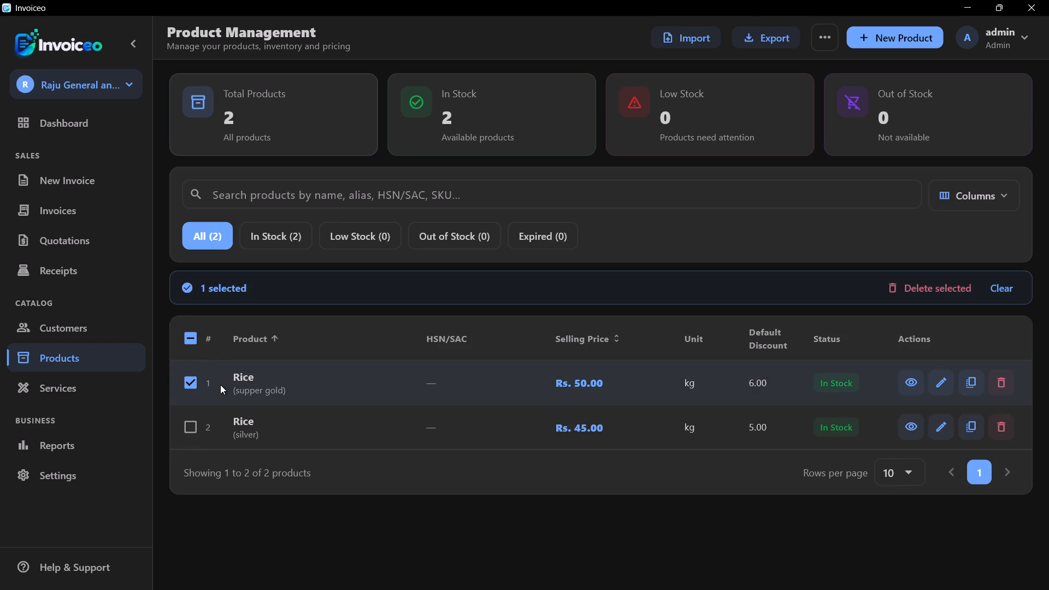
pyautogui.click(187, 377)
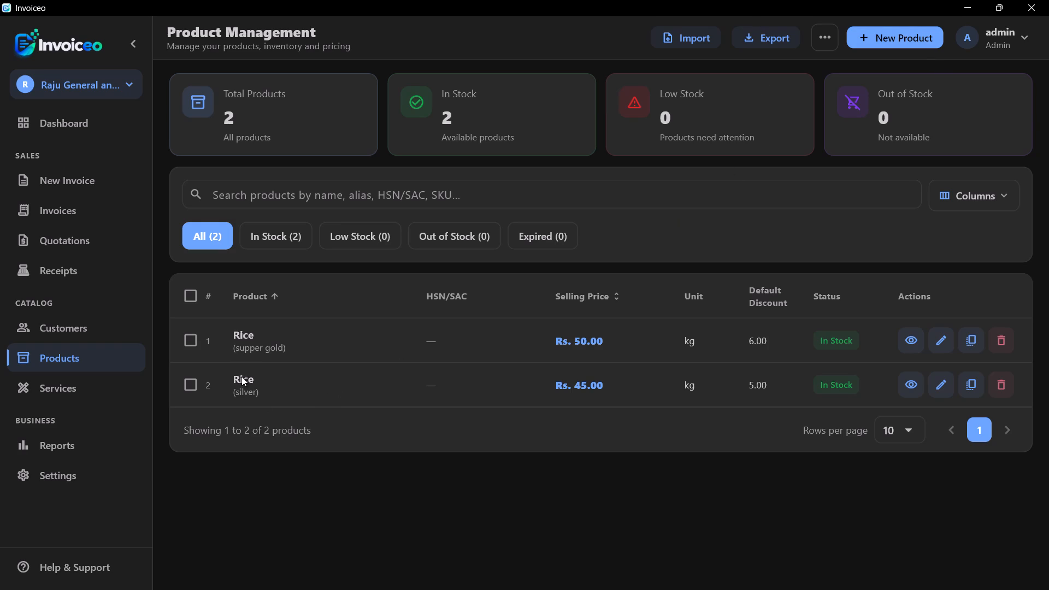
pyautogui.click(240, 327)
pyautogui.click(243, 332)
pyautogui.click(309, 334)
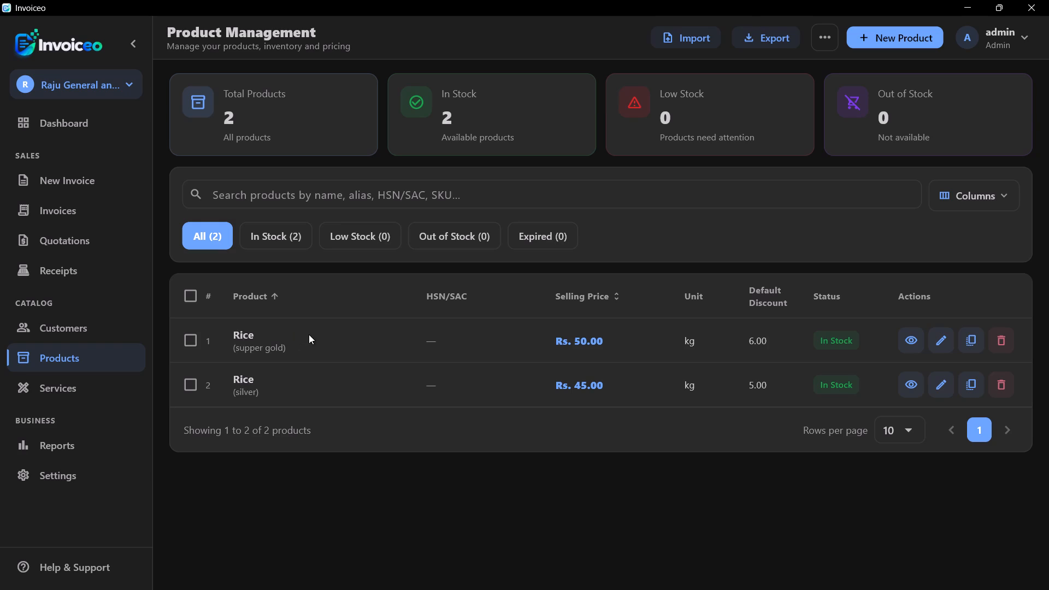
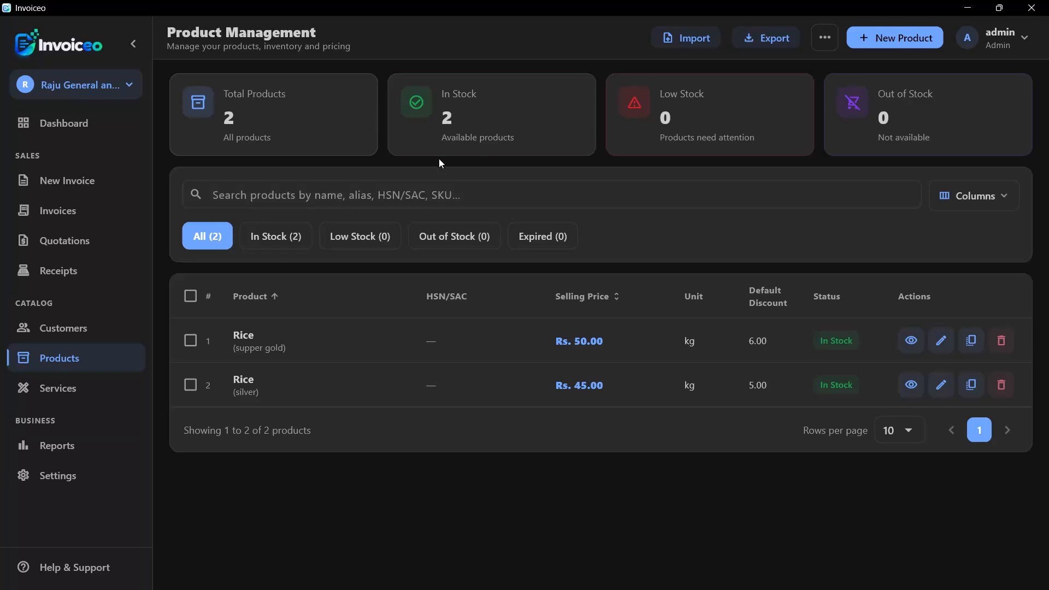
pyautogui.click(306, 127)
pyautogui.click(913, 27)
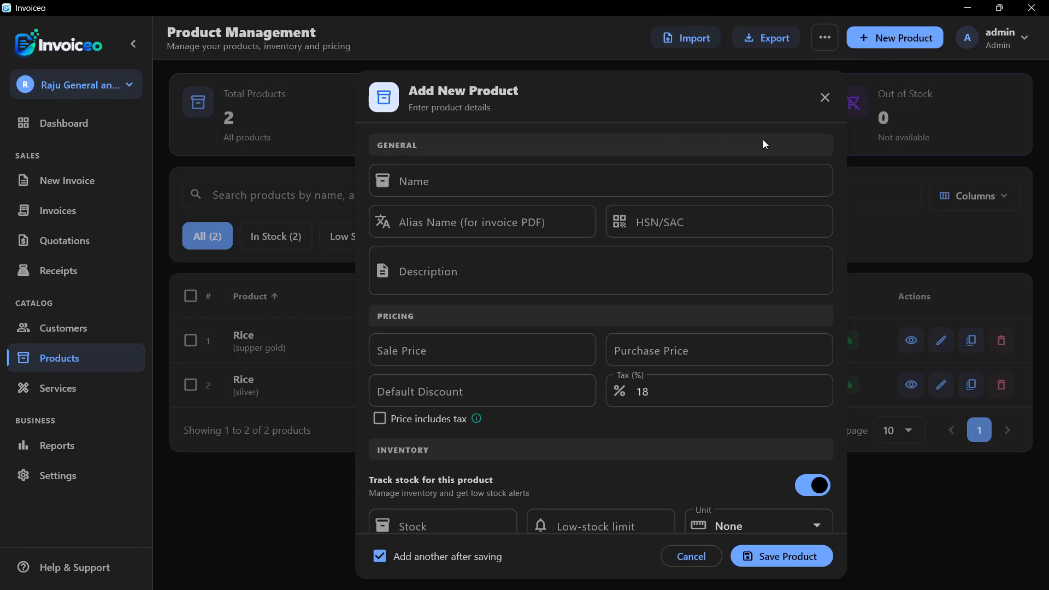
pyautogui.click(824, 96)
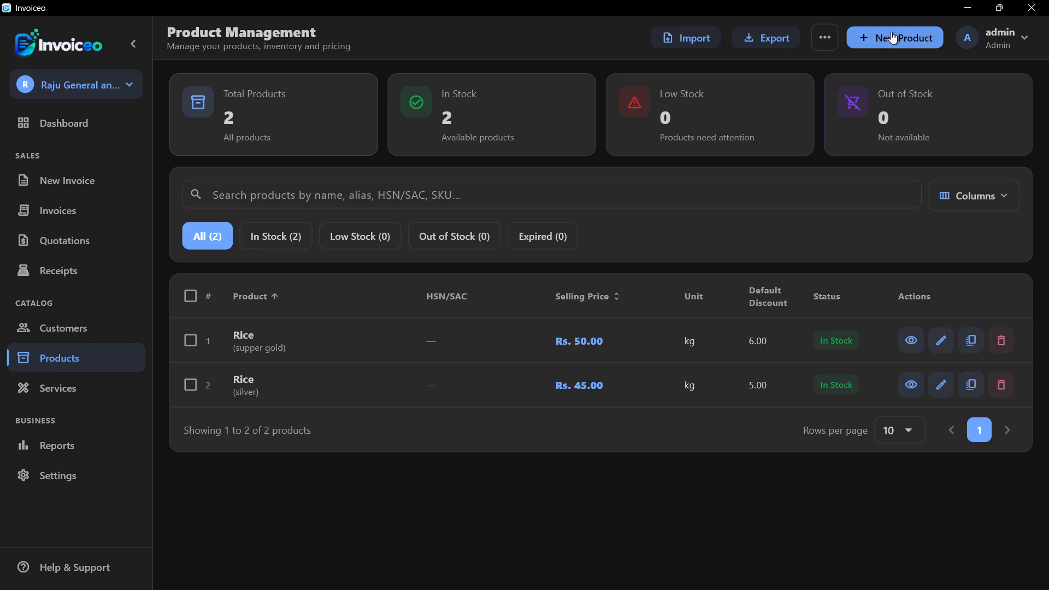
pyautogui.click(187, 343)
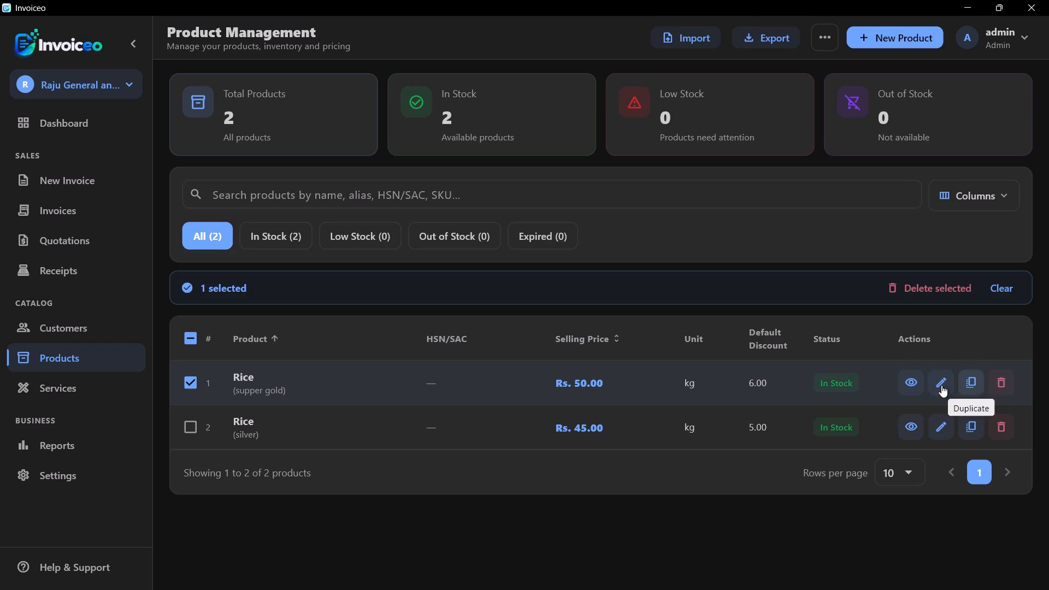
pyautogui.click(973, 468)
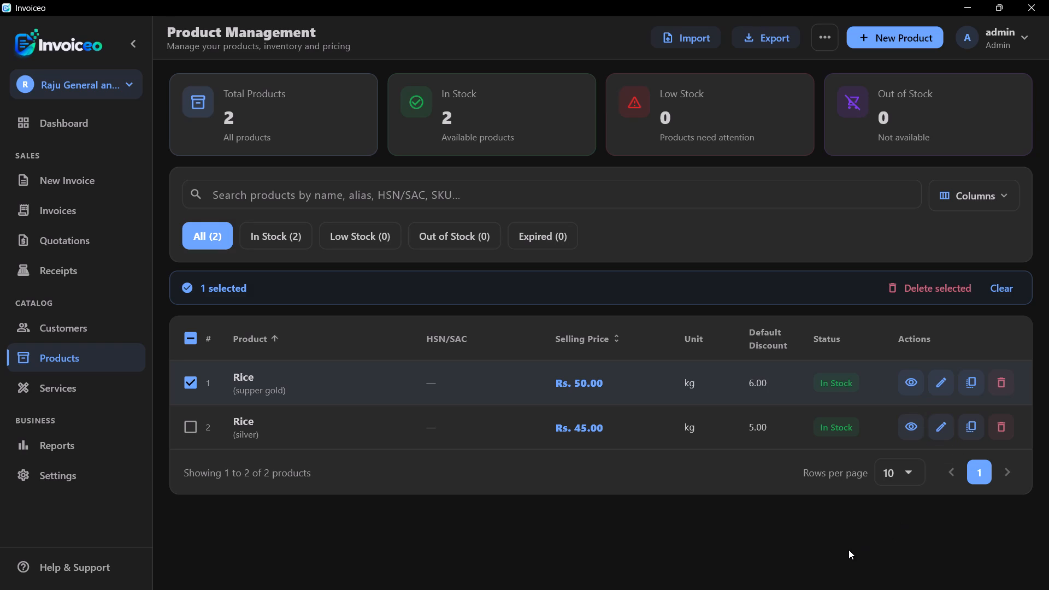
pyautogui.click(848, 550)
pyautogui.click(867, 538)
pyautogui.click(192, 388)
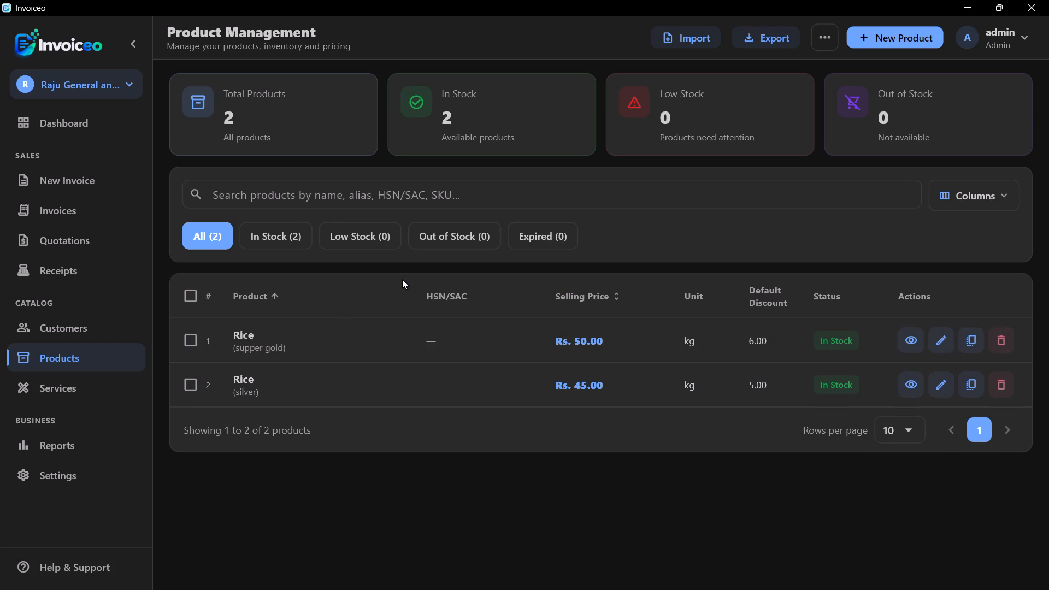
# Sort the product table by product name in descending order.
pyautogui.click(259, 295)
pyautogui.click(259, 295)
pyautogui.click(259, 295)
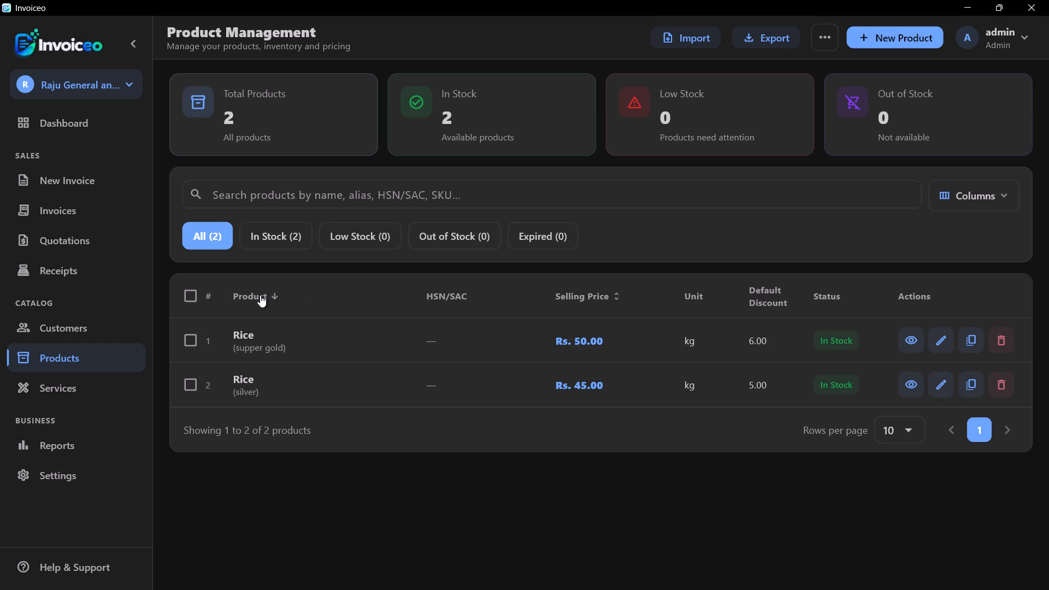
pyautogui.click(260, 295)
pyautogui.click(260, 295)
# Start a new product named Rice with the invoice alias pragati.
pyautogui.click(918, 43)
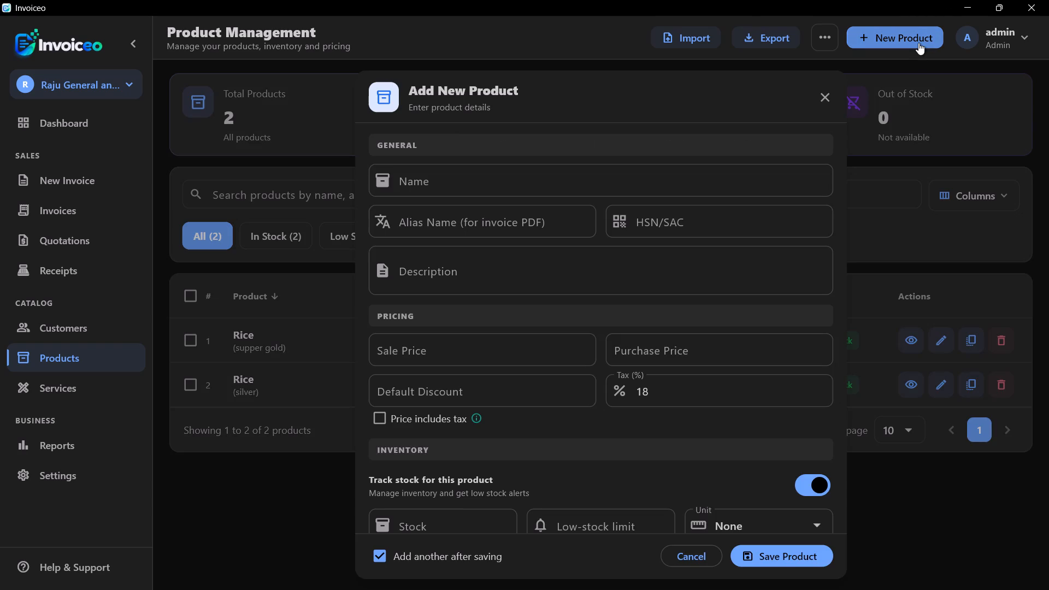
pyautogui.click(420, 191)
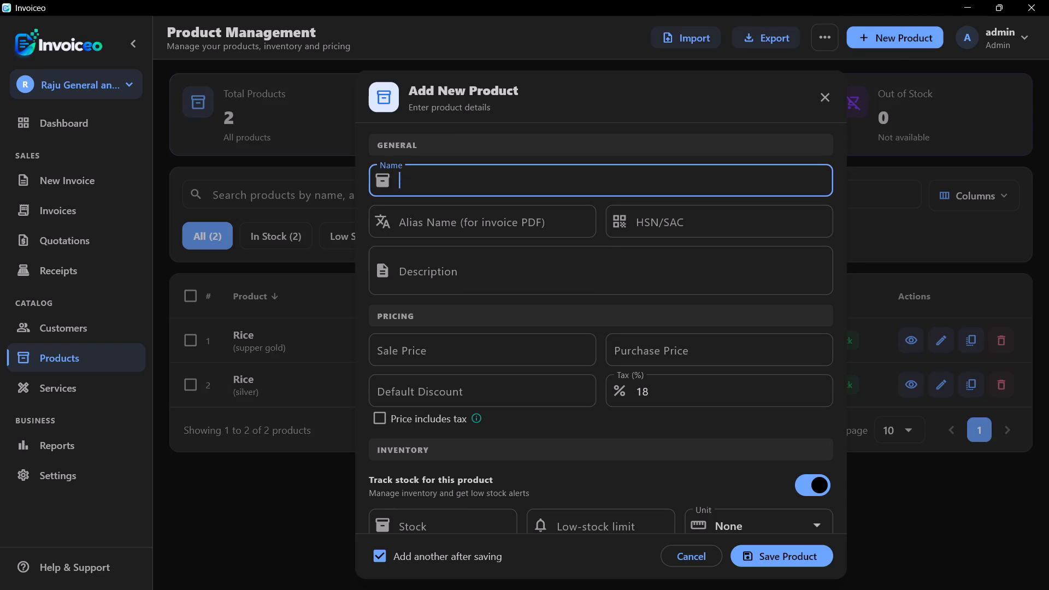
pyautogui.write('Rice')
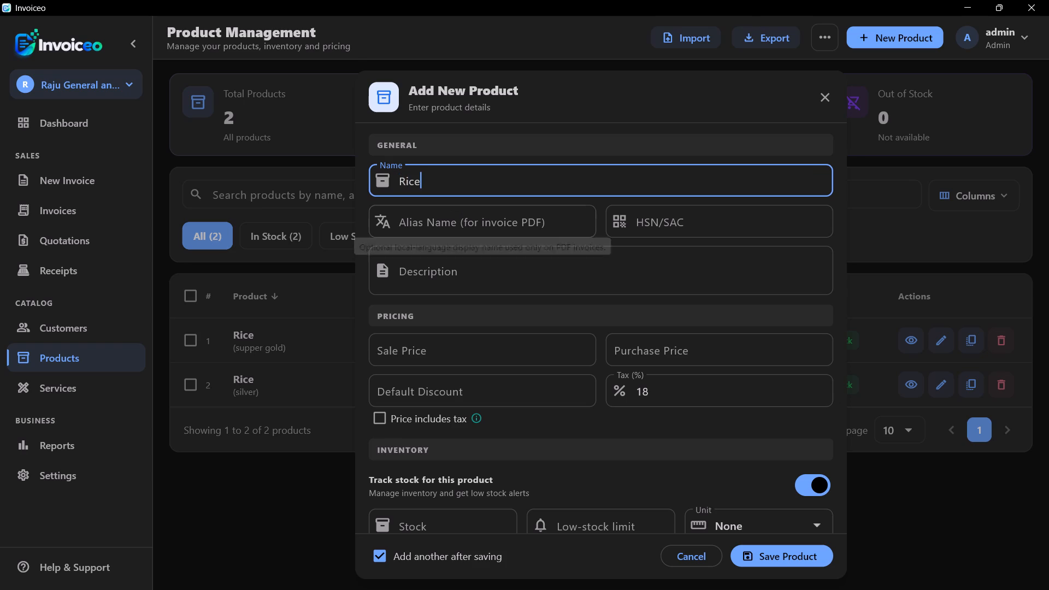
pyautogui.click(472, 226)
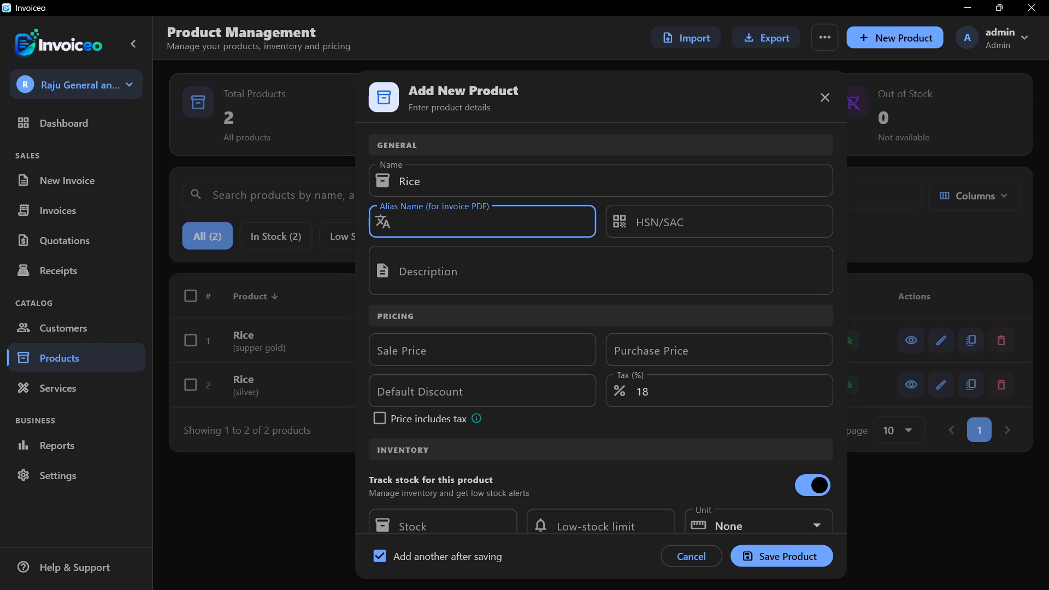
pyautogui.press('p')
pyautogui.write('ragati')
# Set the pragati rice's sale price to Rs. 65, purchase price to 54, default discount to 6 and tax to 0%, with price including tax.
pyautogui.click(437, 351)
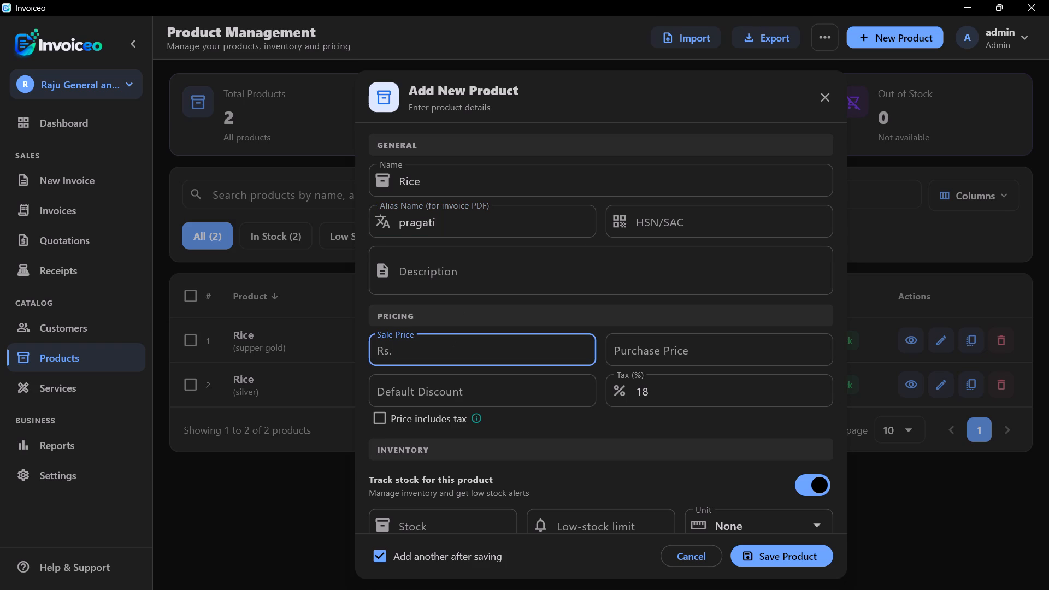
pyautogui.write('65')
pyautogui.click(677, 358)
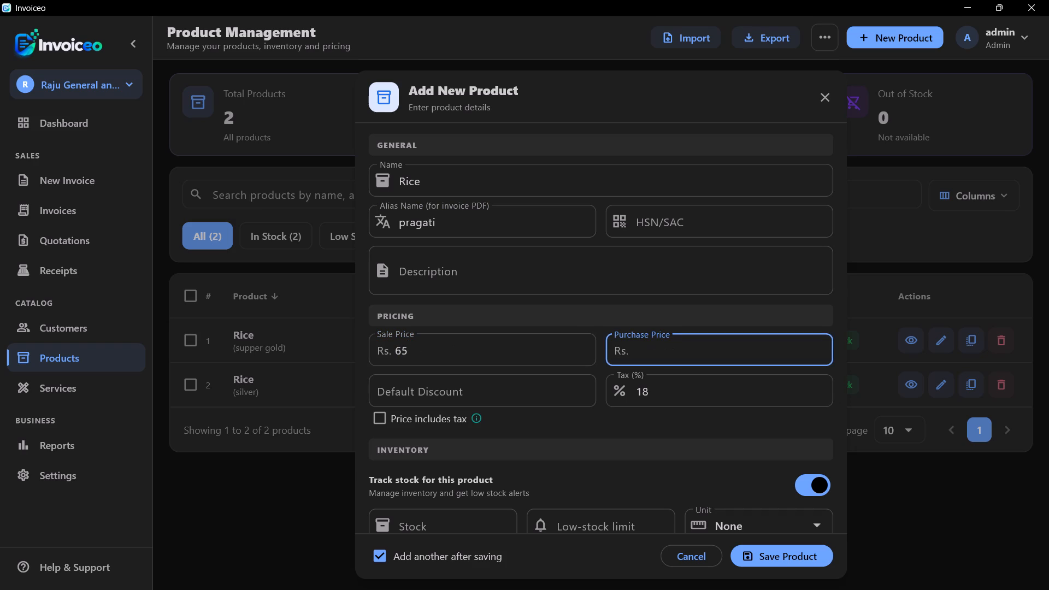
pyautogui.write('54')
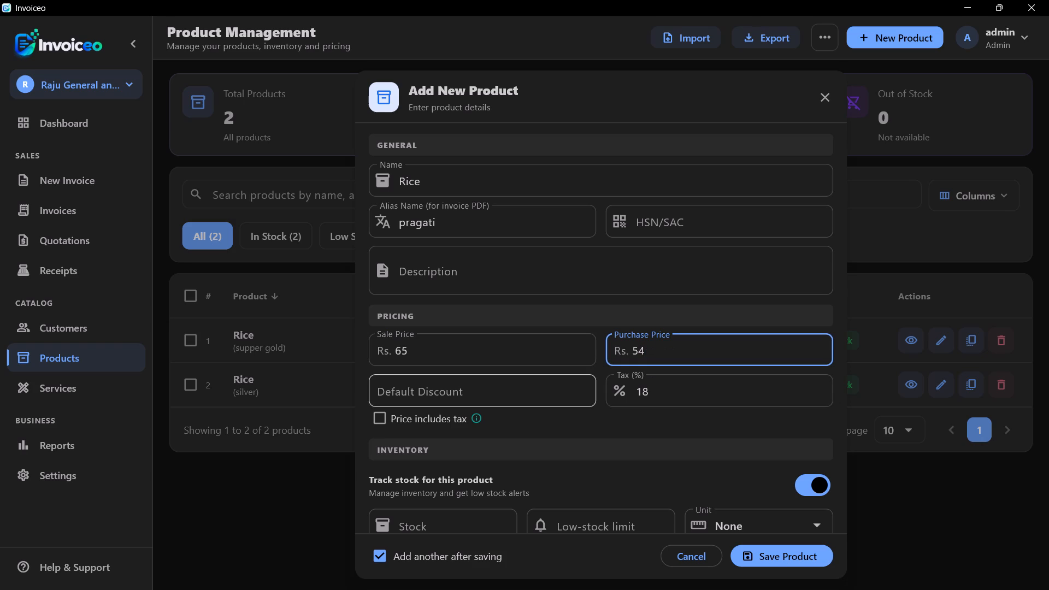
pyautogui.click(486, 395)
pyautogui.press('6')
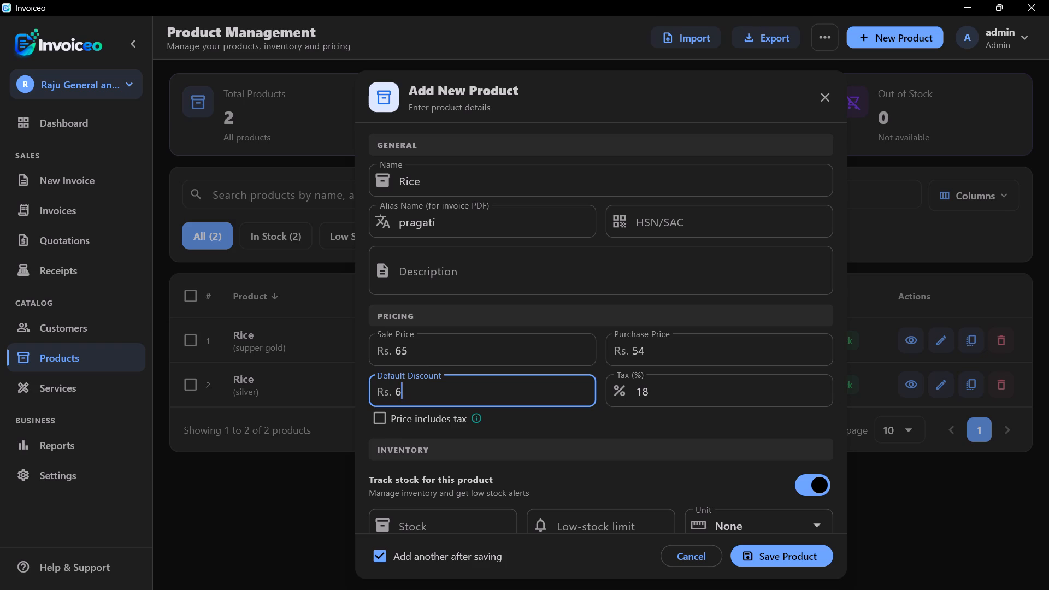
pyautogui.click(680, 393)
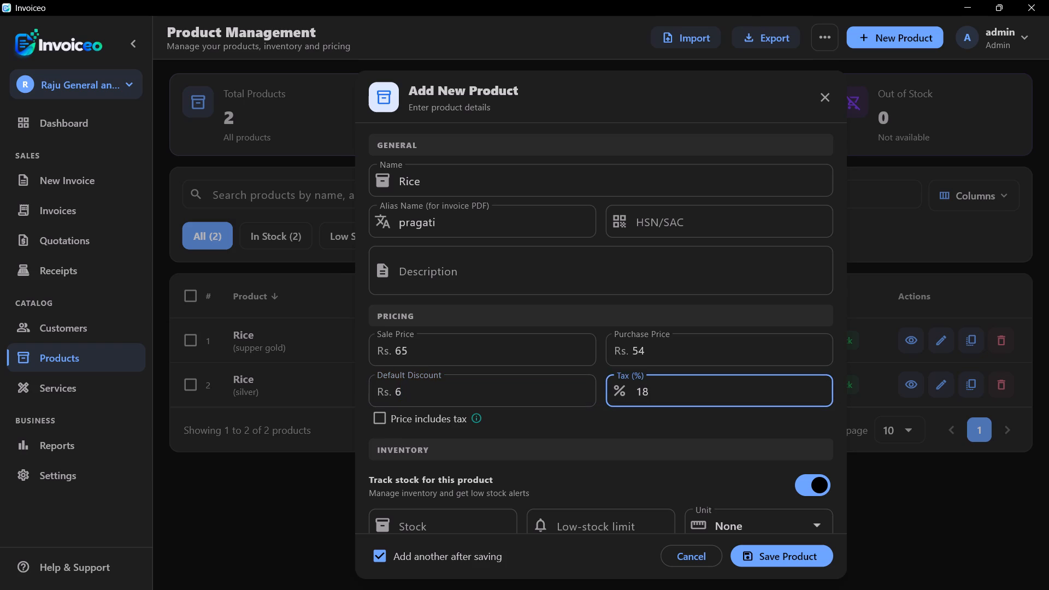
pyautogui.press('BackSpace')
pyautogui.press('BackSpace')
pyautogui.press('0')
pyautogui.scroll(-3, 680, 393)
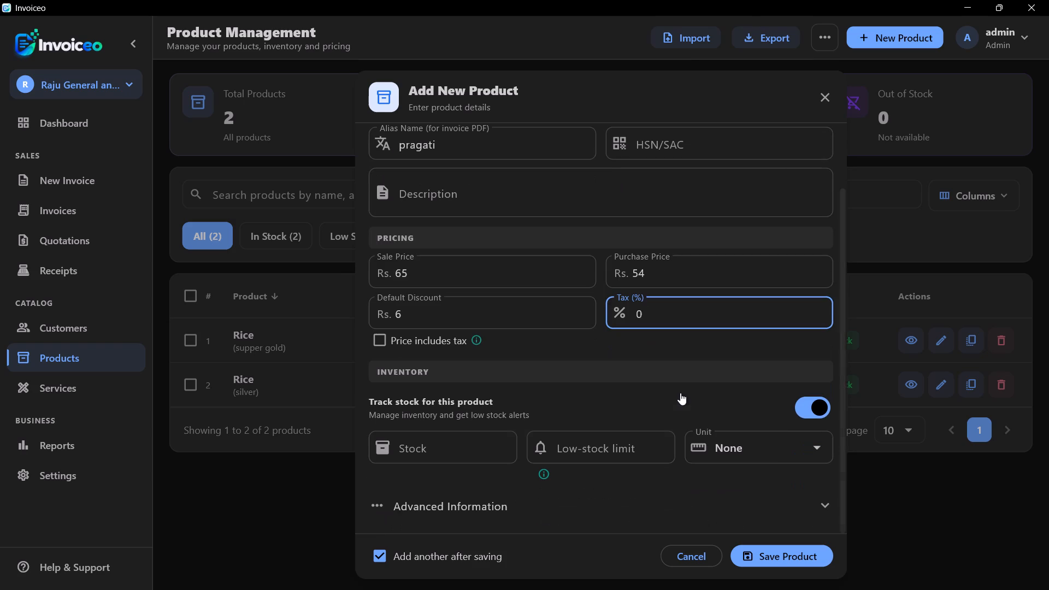
pyautogui.scroll(-2, 680, 393)
pyautogui.click(385, 340)
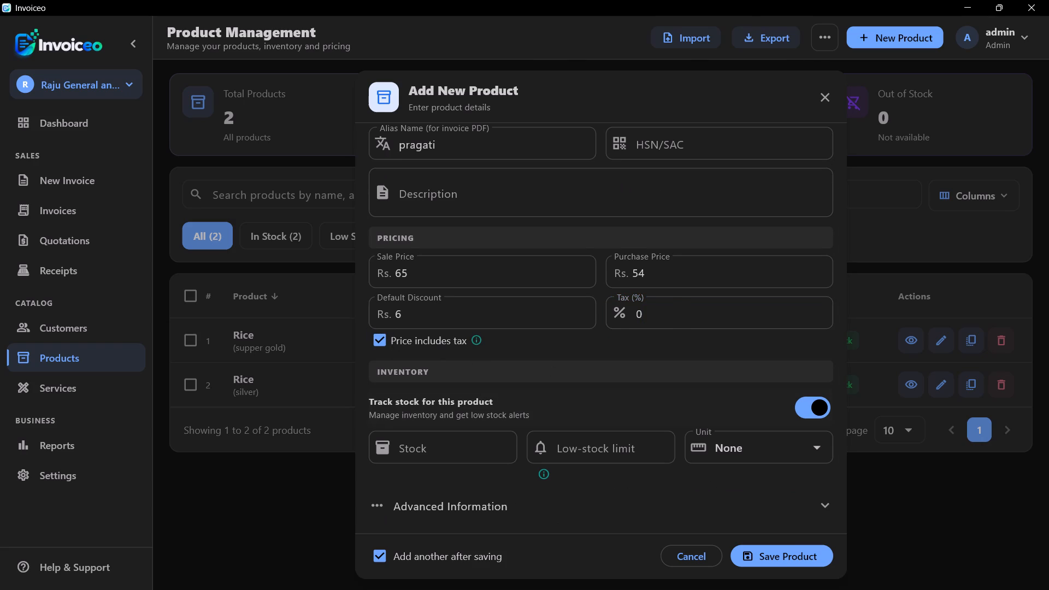
# Give the pragati rice a stock of 26, low-stock limit of 5 and unit KG, and save the product.
pyautogui.click(508, 448)
pyautogui.write('26')
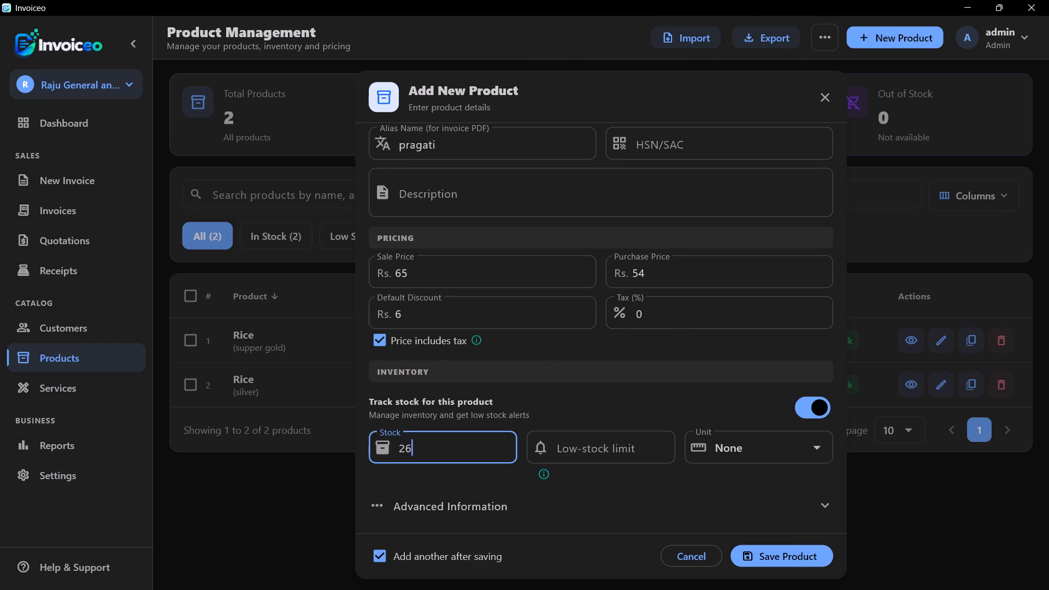
pyautogui.click(587, 442)
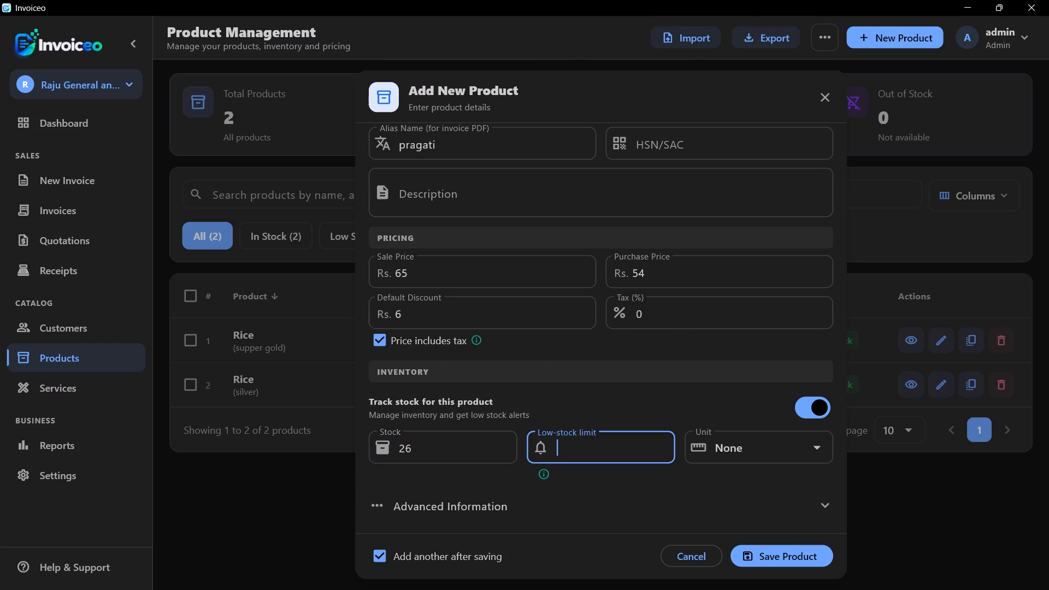
pyautogui.press('5')
pyautogui.click(744, 451)
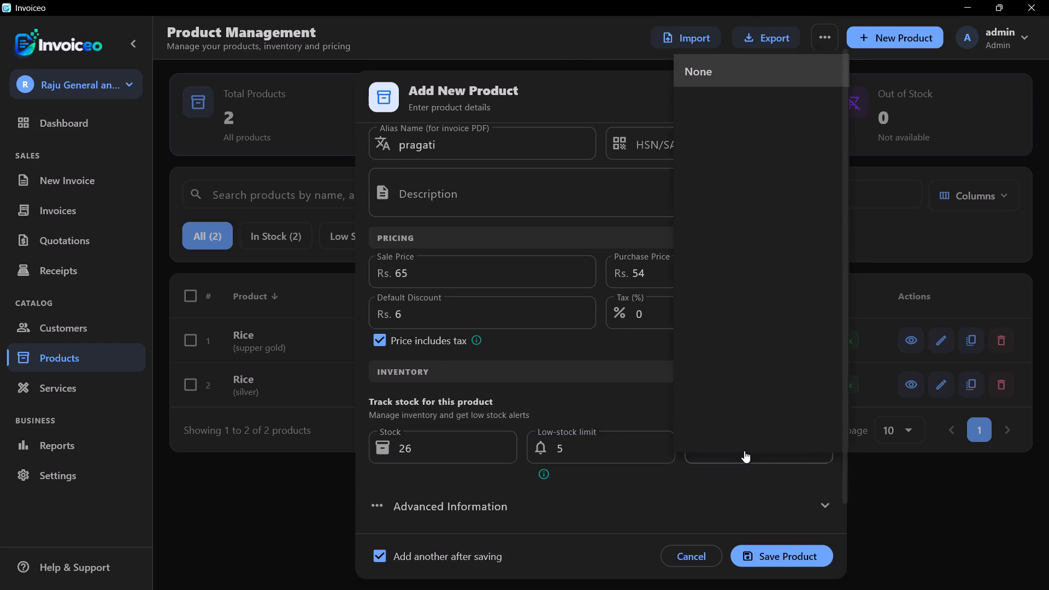
pyautogui.click(689, 140)
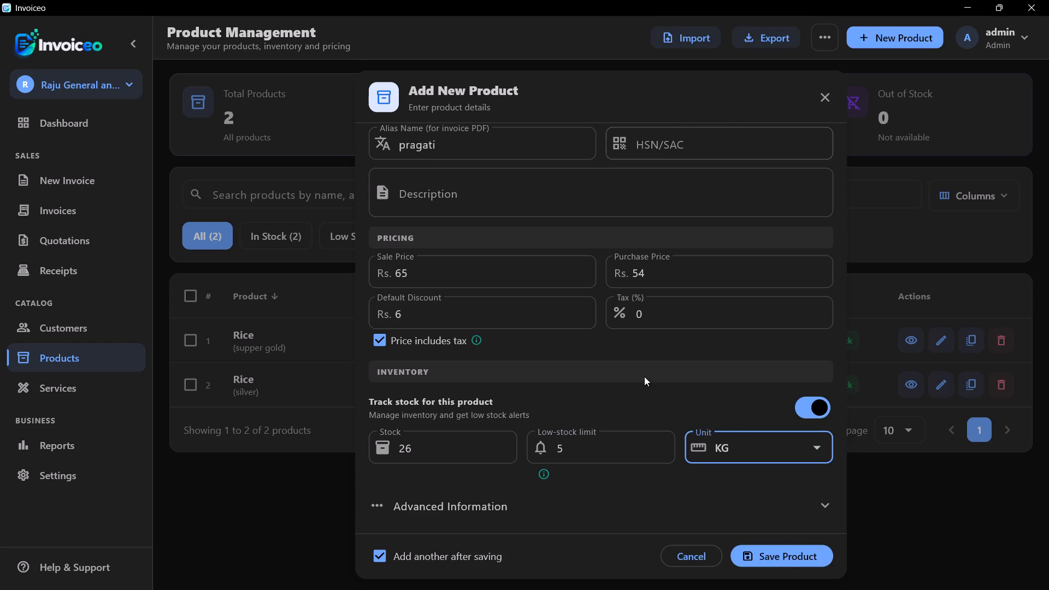
pyautogui.click(799, 564)
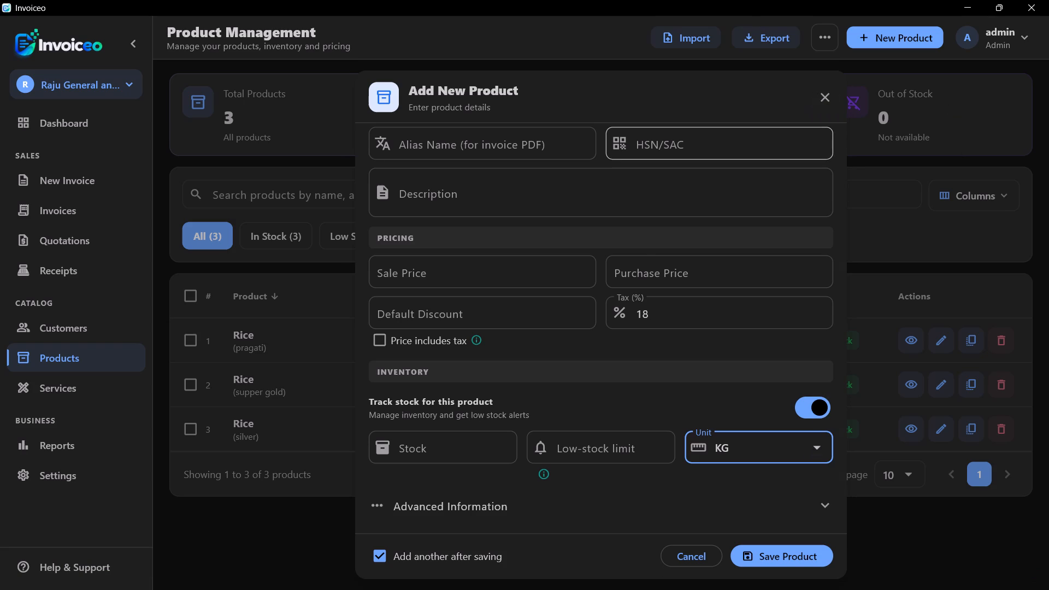
# Name the next new product Rice and give it the invoice alias taj mahal.
pyautogui.scroll(5, 781, 144)
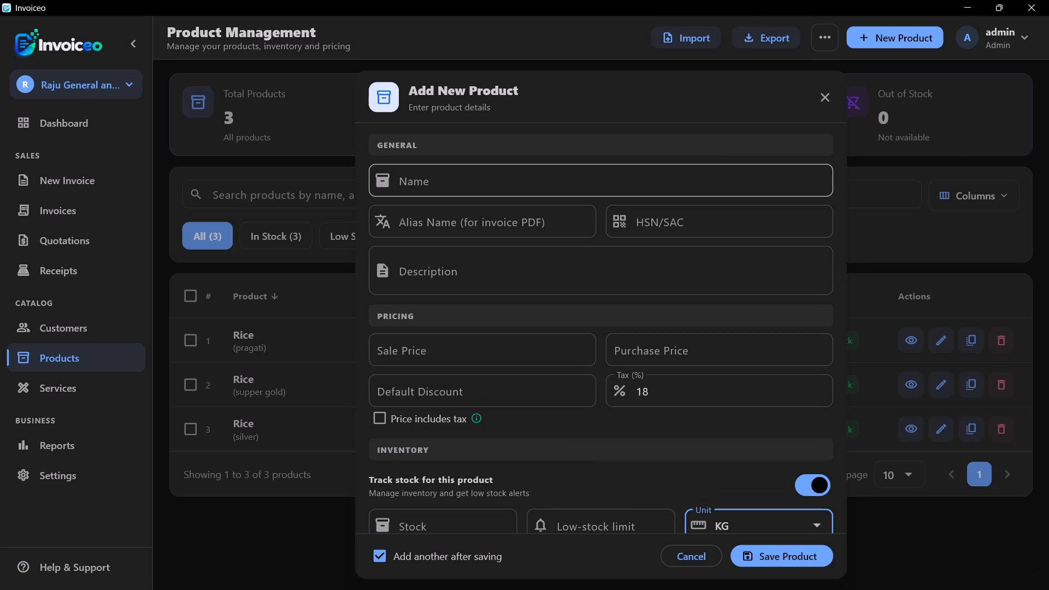
pyautogui.click(603, 179)
pyautogui.hotkey('shift', 'r')
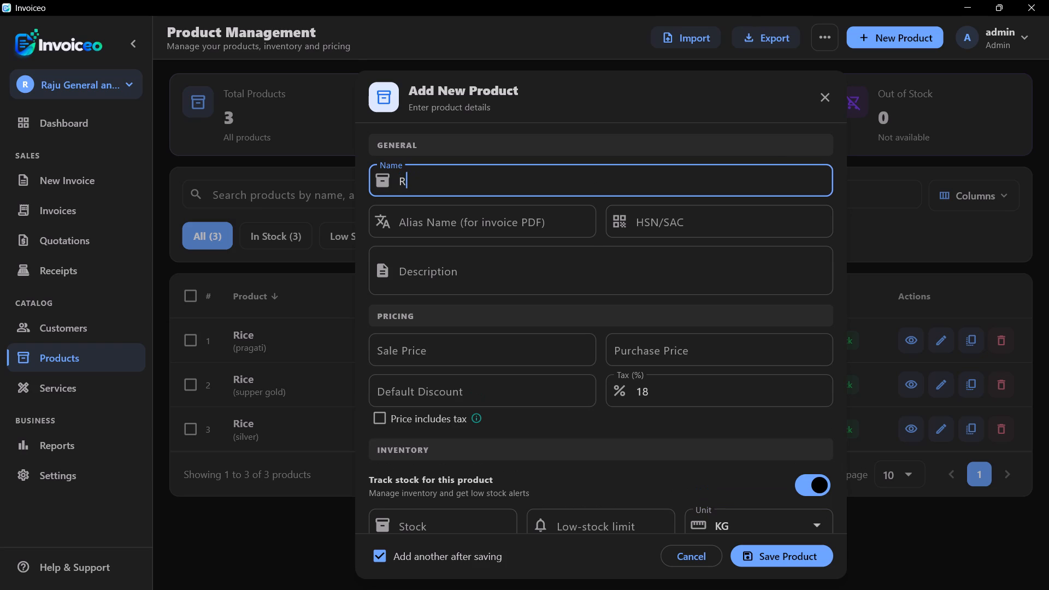
pyautogui.write('ice')
pyautogui.click(552, 223)
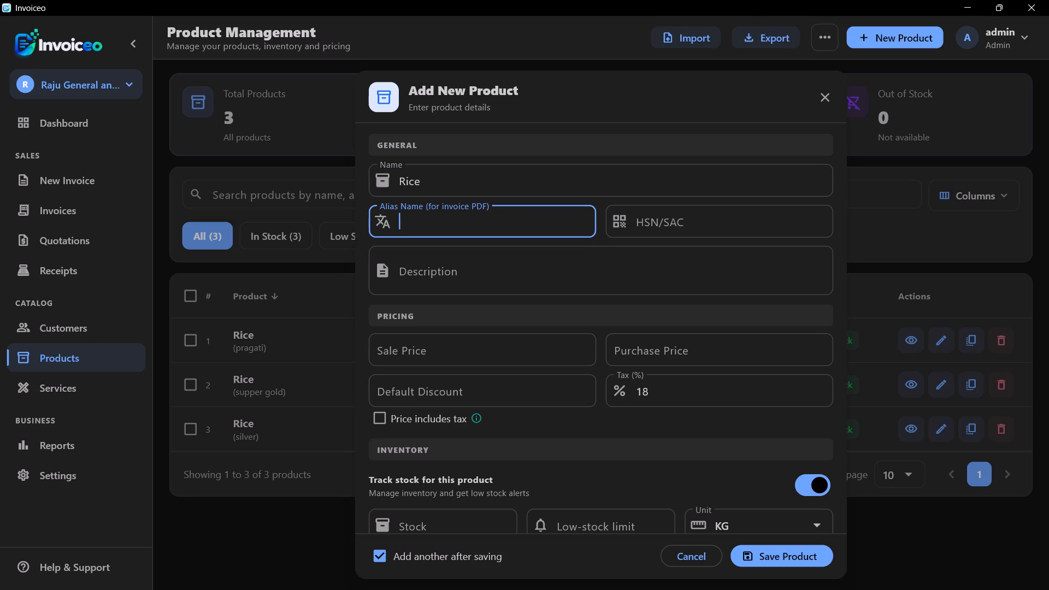
pyautogui.write('taj')
pyautogui.press('space')
pyautogui.write('mahal')
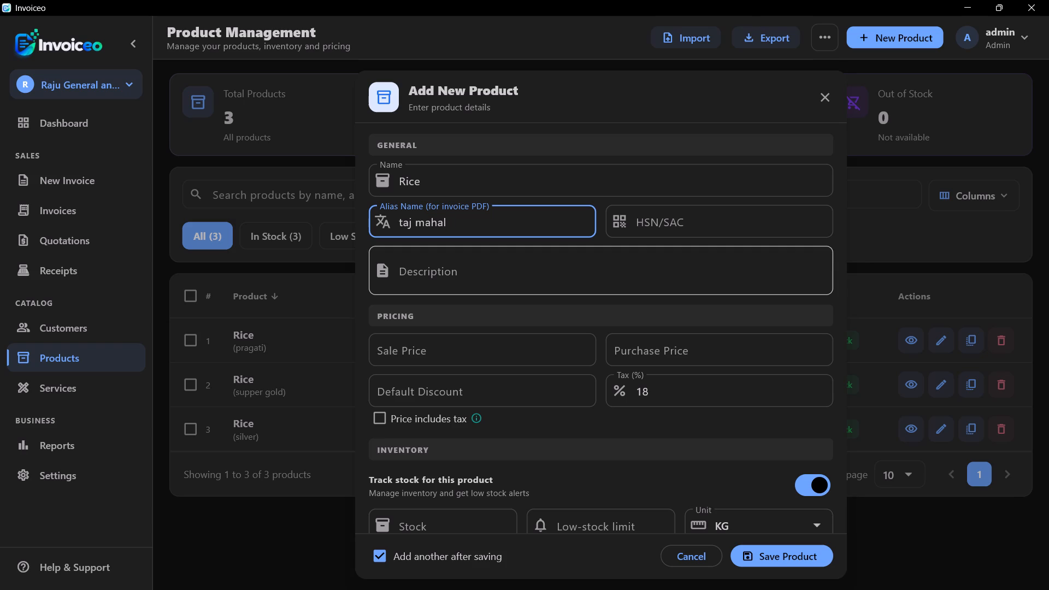
# Set the taj mahal rice's sale price to Rs. 48, purchase price to 39, default discount to 4 and tax to 0%, with price including tax.
pyautogui.click(438, 354)
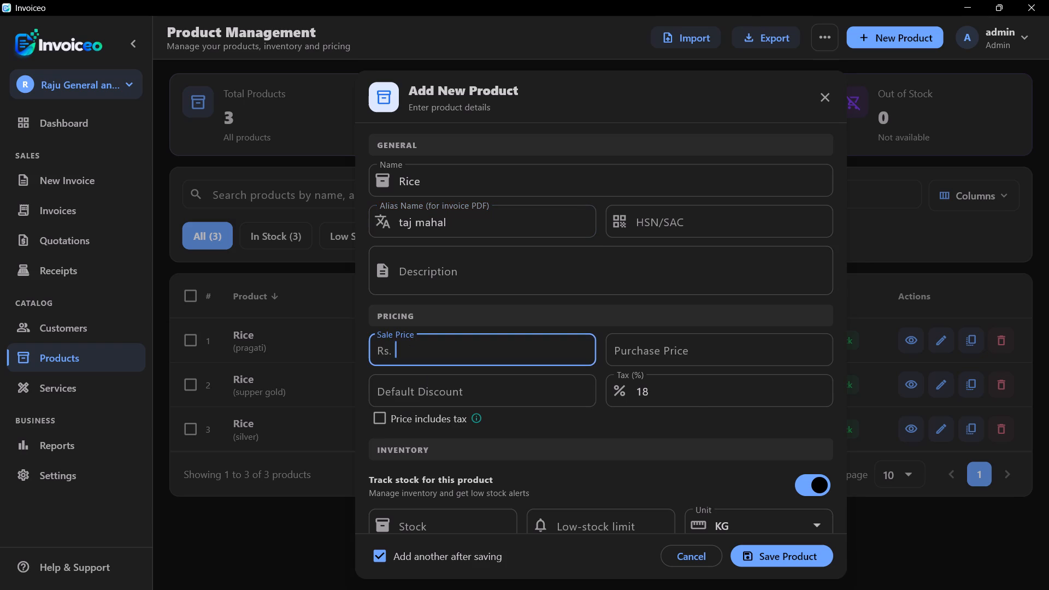
pyautogui.write('48')
pyautogui.click(635, 345)
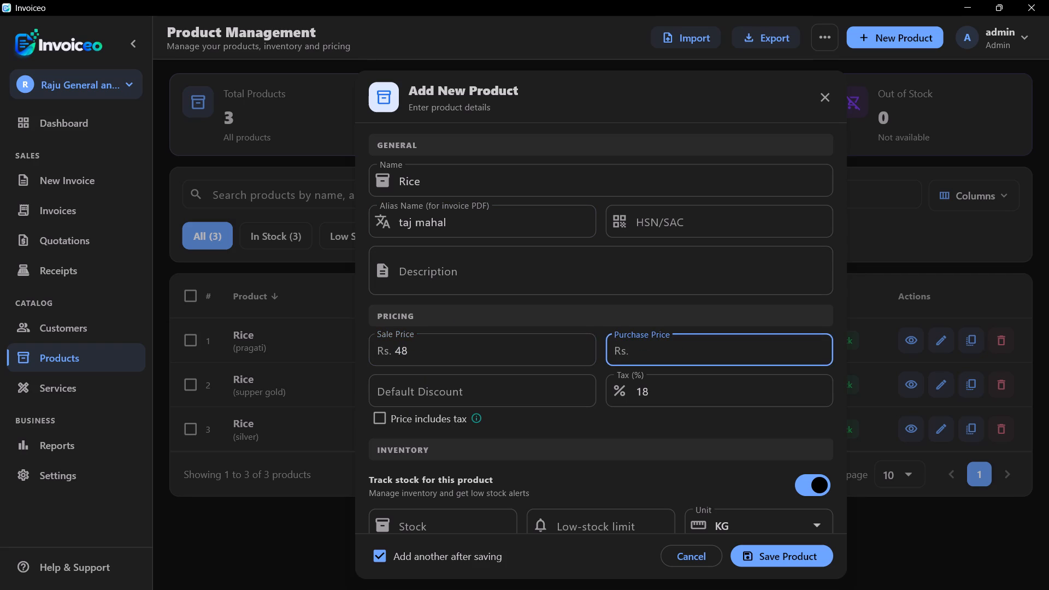
pyautogui.write('39')
pyautogui.click(496, 377)
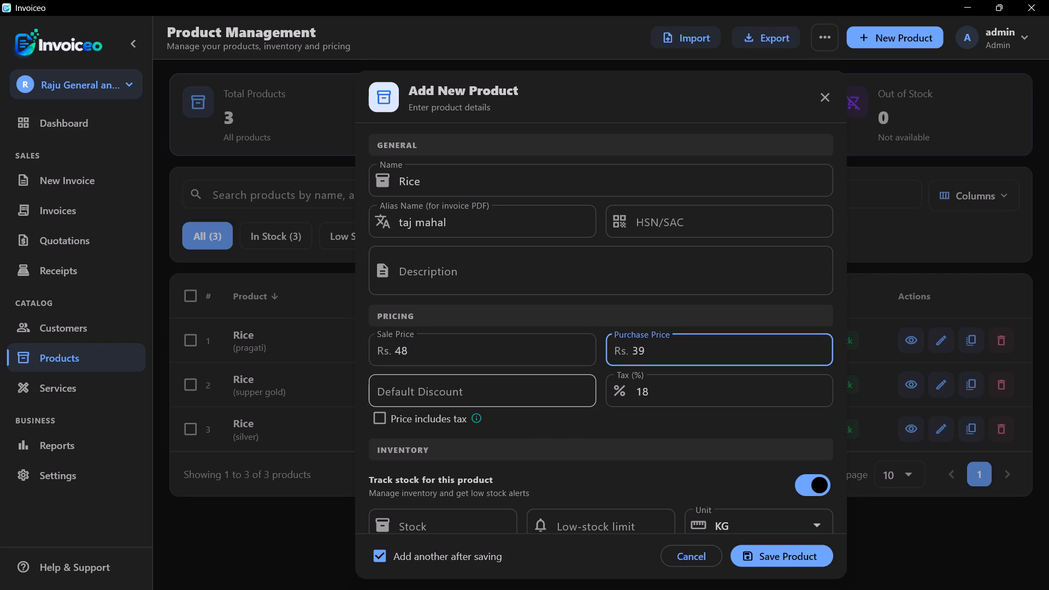
pyautogui.press('4')
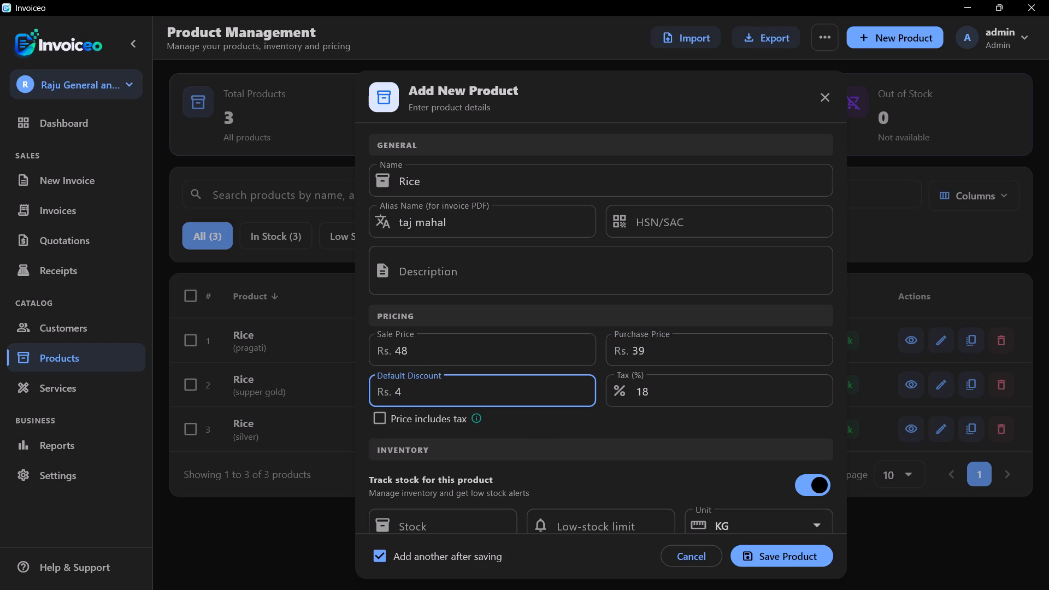
pyautogui.click(665, 397)
pyautogui.press('BackSpace')
pyautogui.press('BackSpace')
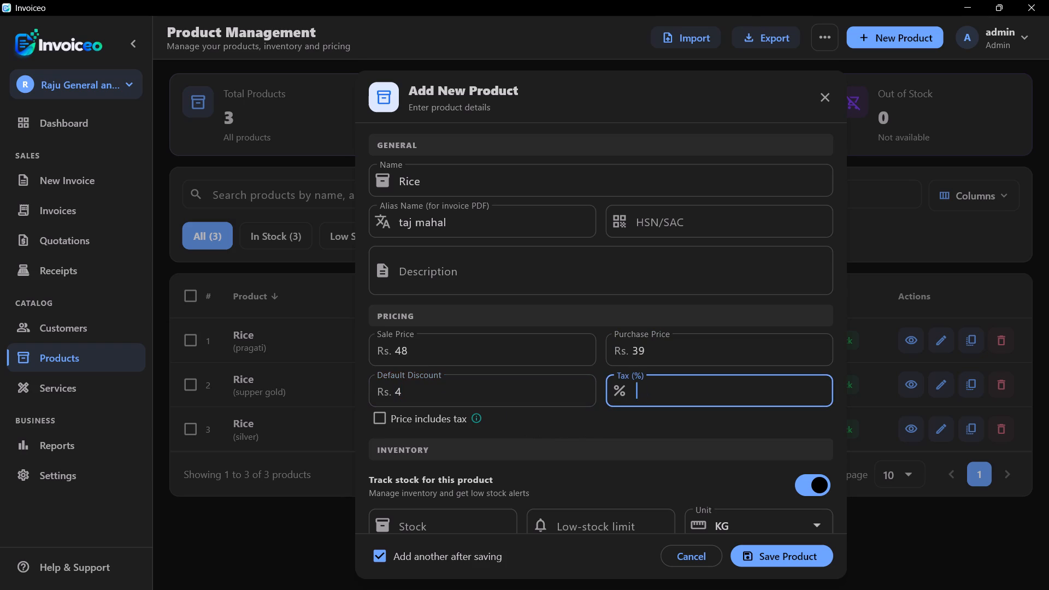
pyautogui.press('0')
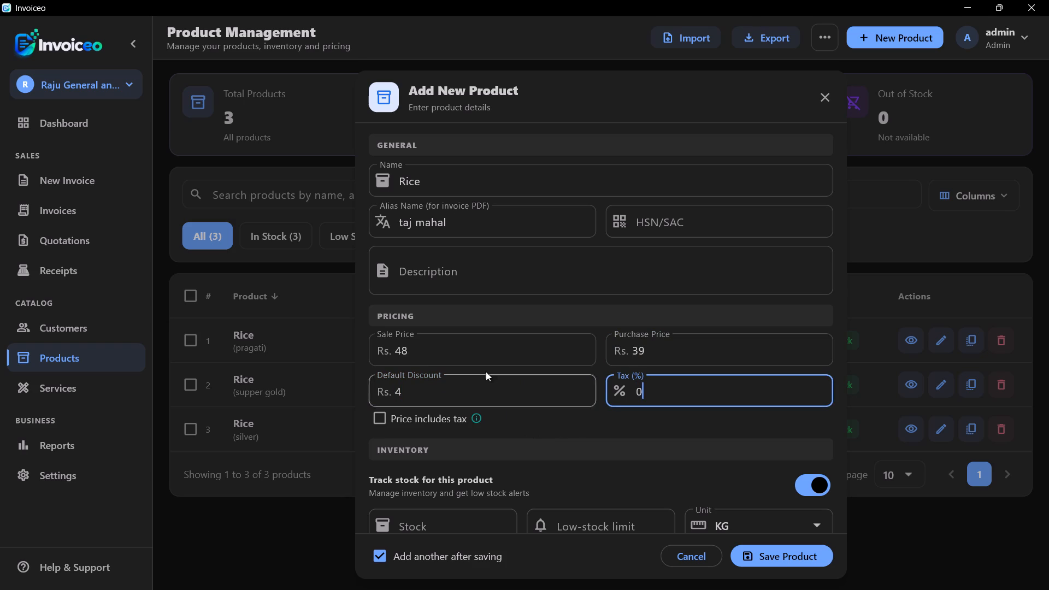
pyautogui.click(378, 421)
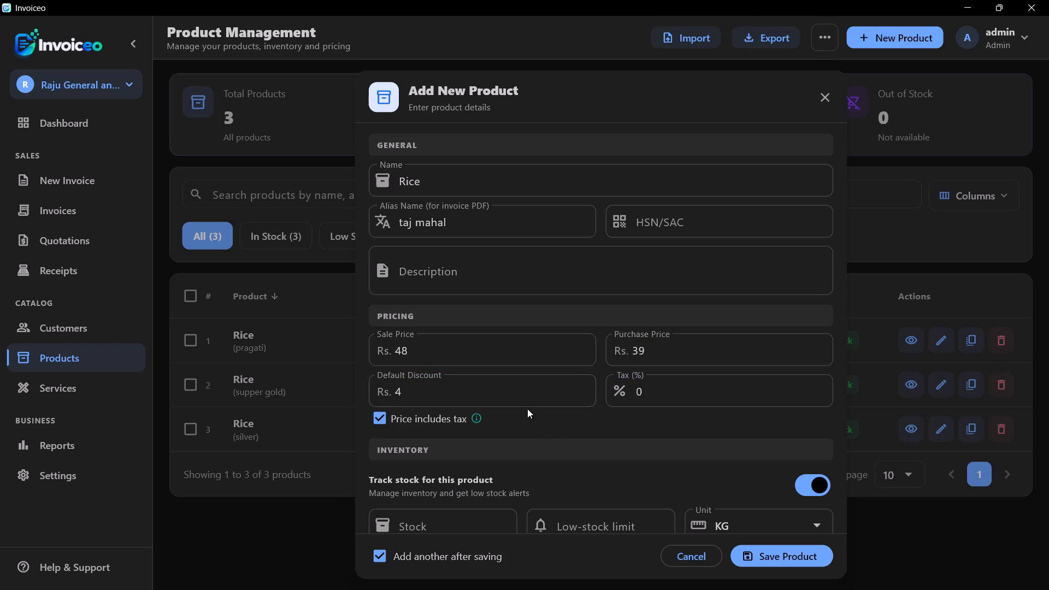
# Give the taj mahal rice a stock of 26, low-stock limit of 5 and unit KG, and save the product.
pyautogui.scroll(-5, 550, 407)
pyautogui.click(467, 450)
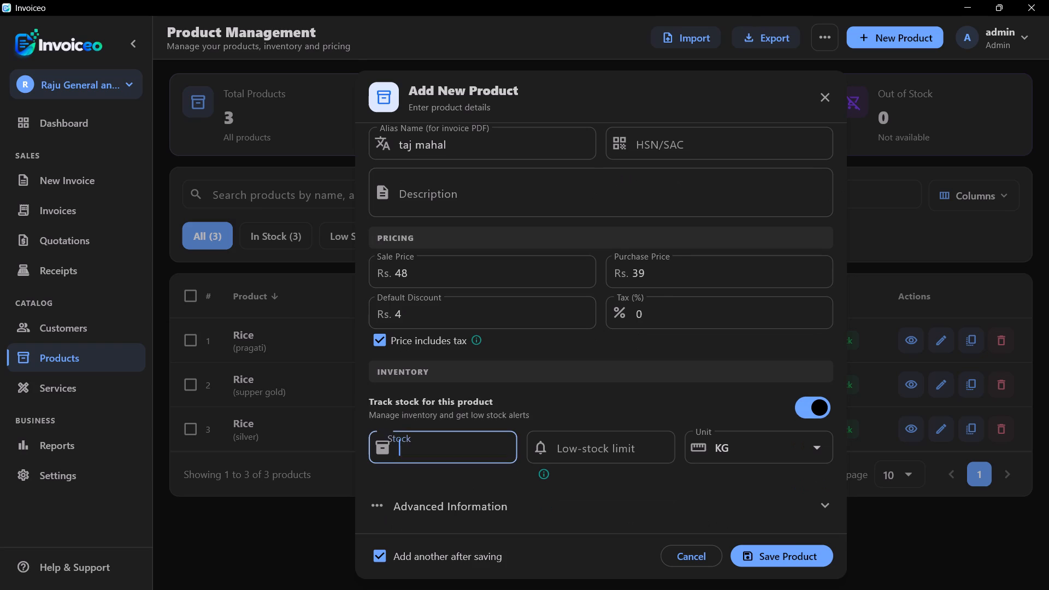
pyautogui.write('265')
pyautogui.press('BackSpace')
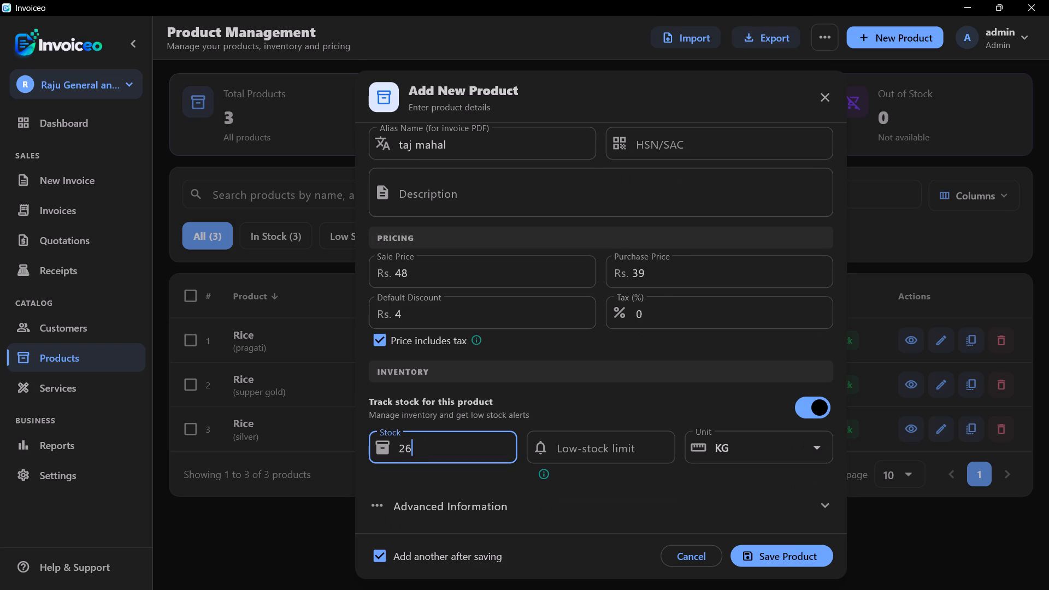
pyautogui.click(621, 459)
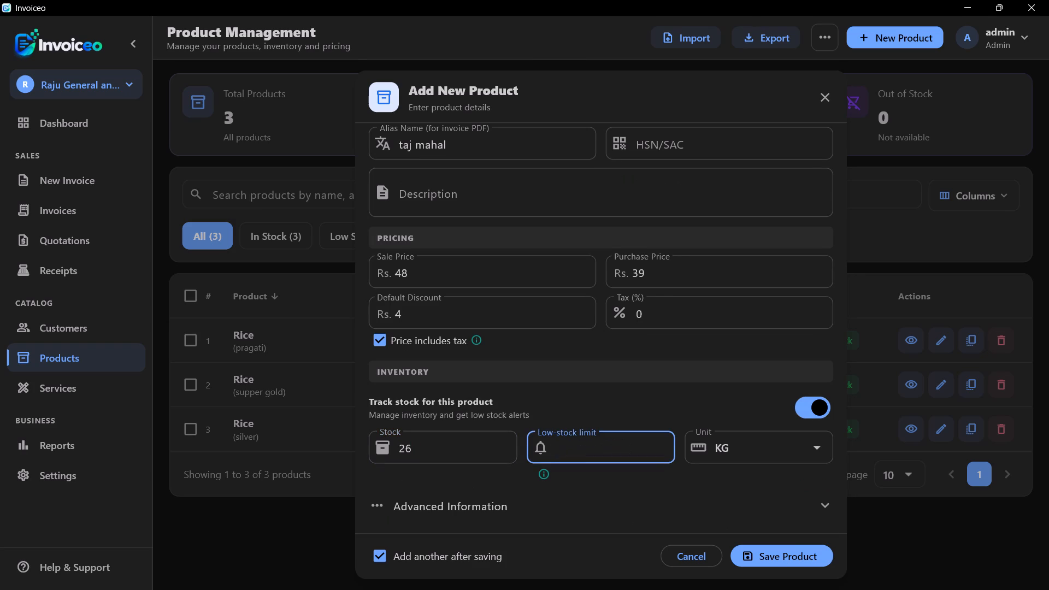
pyautogui.press('5')
pyautogui.click(721, 449)
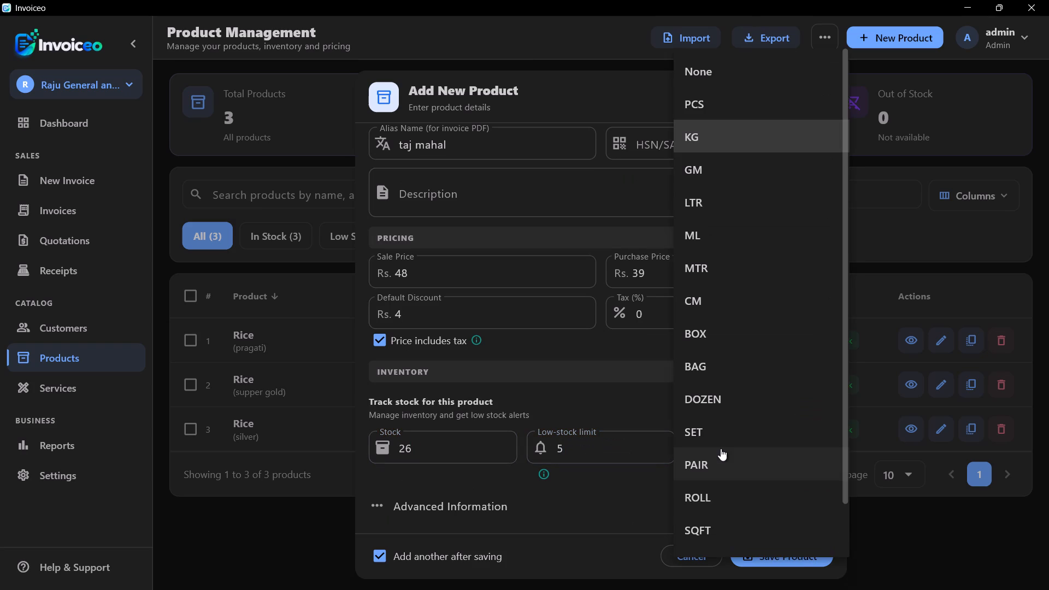
pyautogui.click(679, 127)
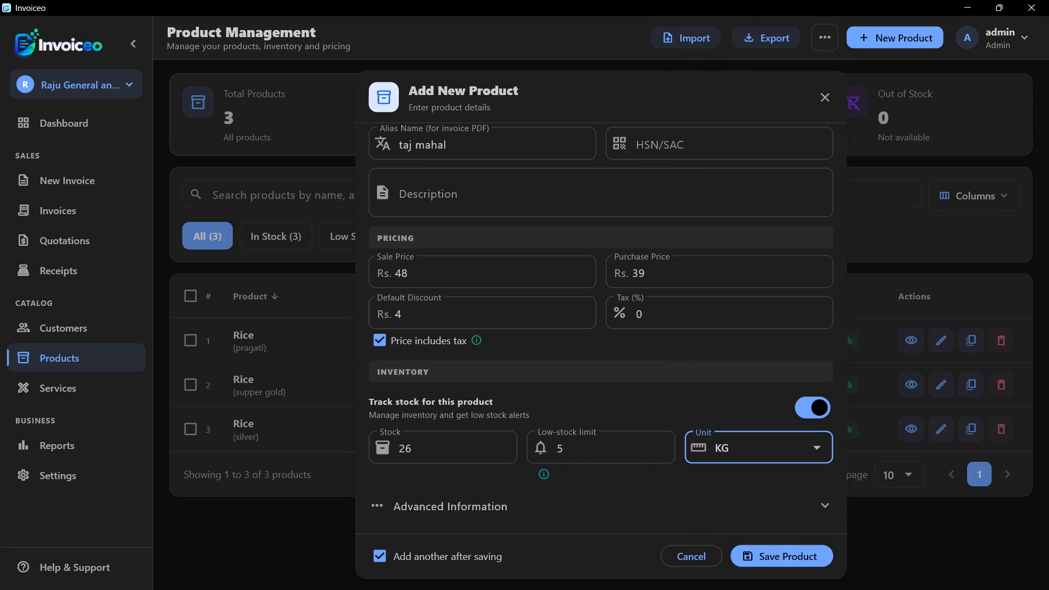
pyautogui.click(750, 554)
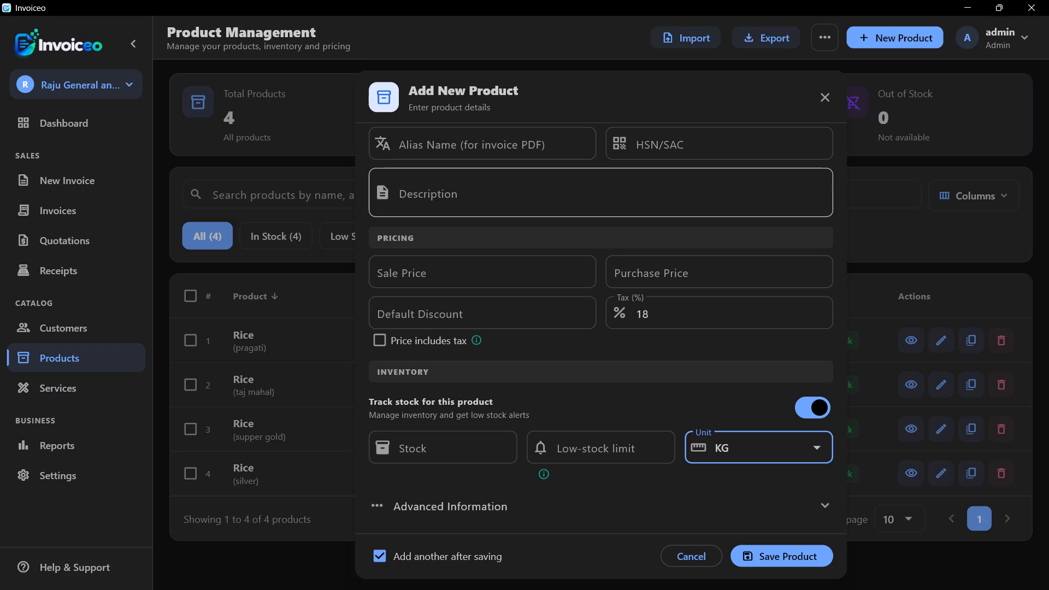
# Name the next new product sugar, leaving its invoice alias empty.
pyautogui.scroll(4, 534, 185)
pyautogui.click(518, 182)
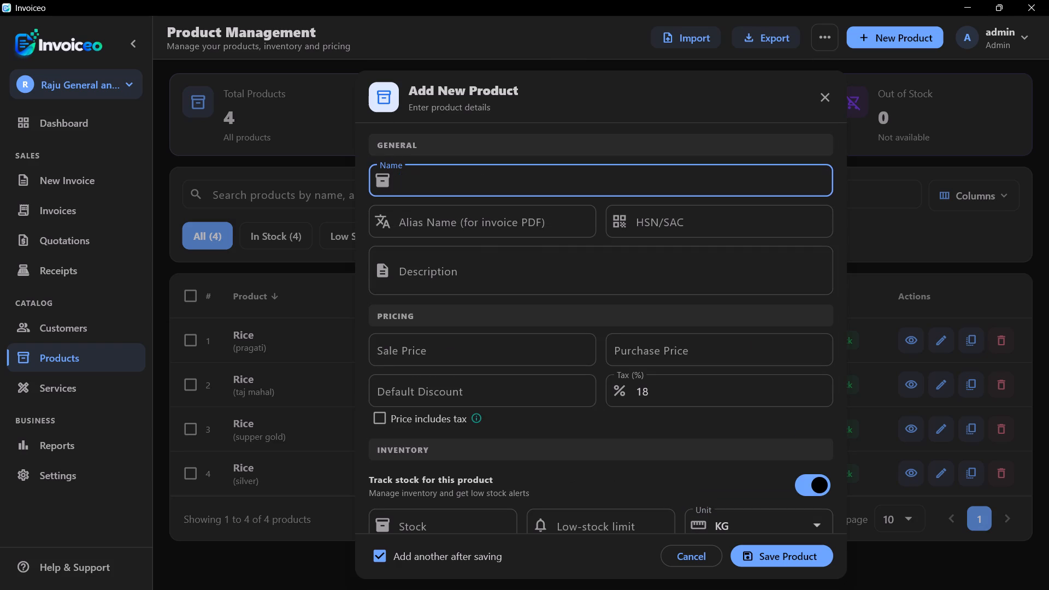
pyautogui.press('s')
pyautogui.write('ugar')
pyautogui.click(499, 221)
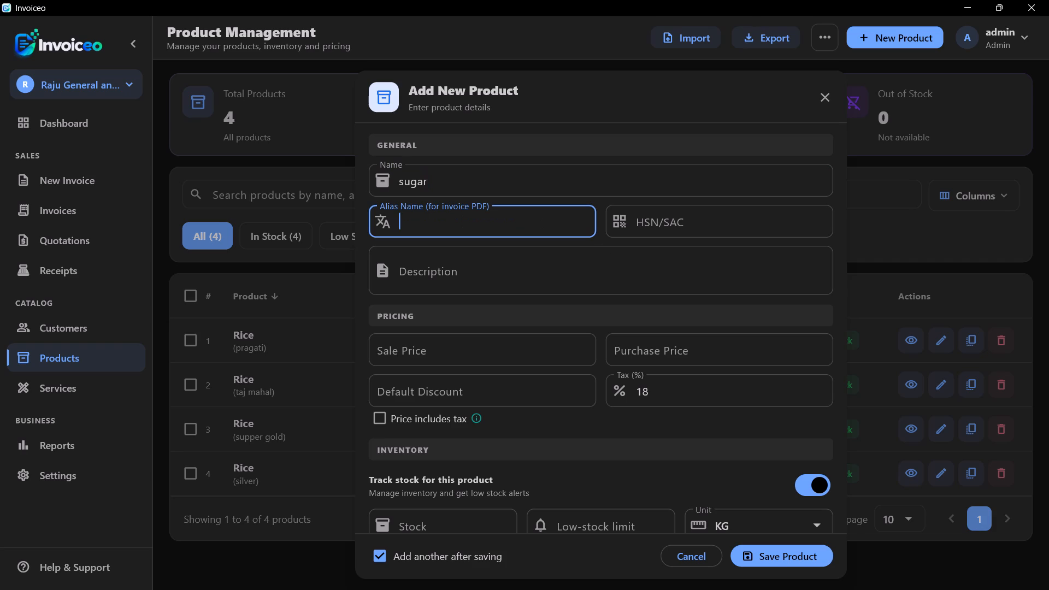
# Set the sugar's sale price to Rs. 68, purchase price to 59, default discount to 3 and tax to 0%, with price including tax.
pyautogui.click(453, 356)
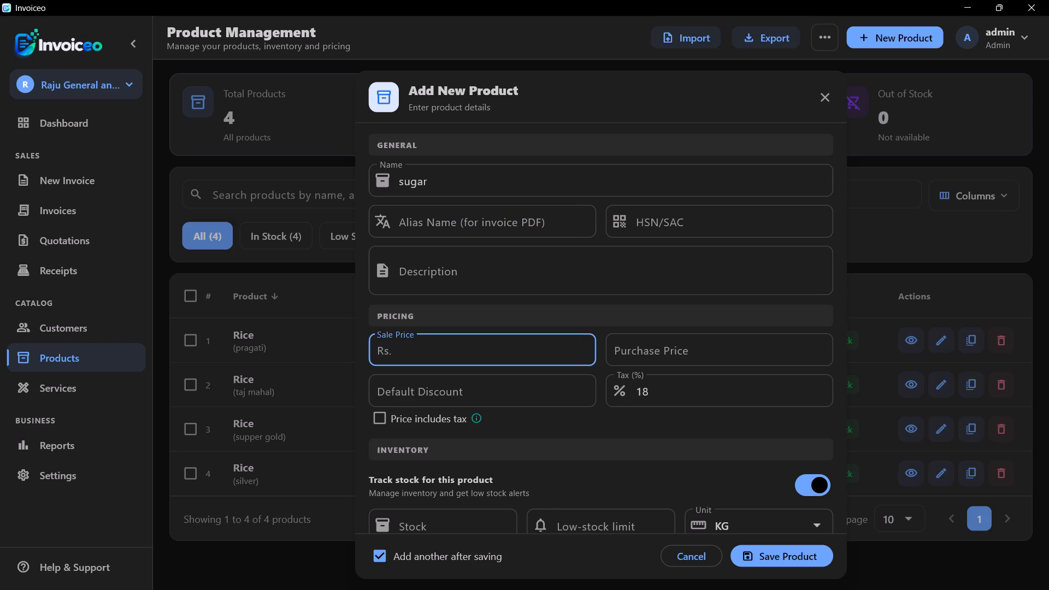
pyautogui.write('68')
pyautogui.click(681, 355)
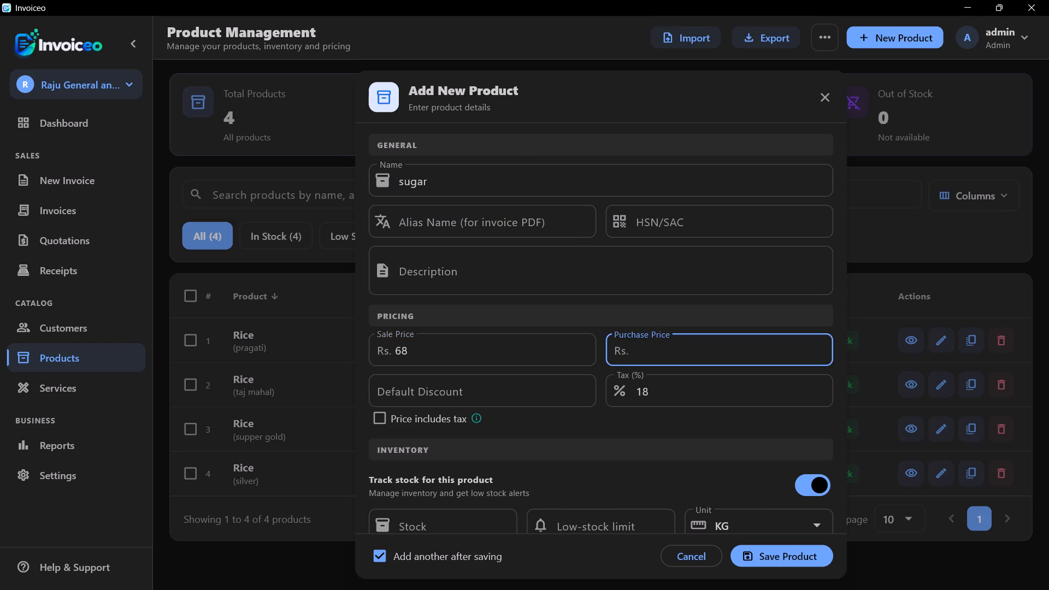
pyautogui.write('59')
pyautogui.click(522, 398)
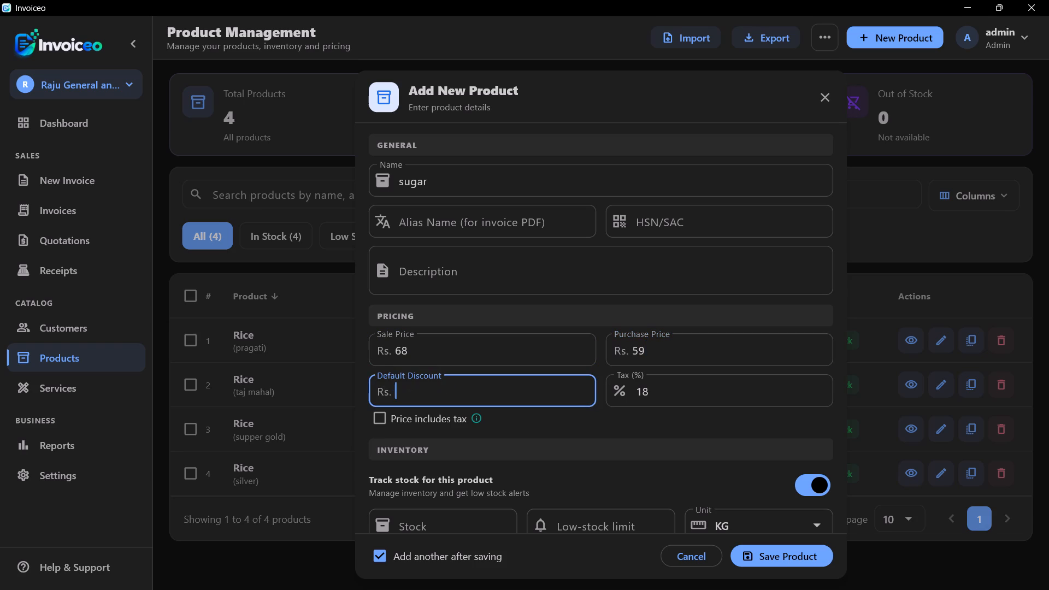
pyautogui.press('3')
pyautogui.click(721, 394)
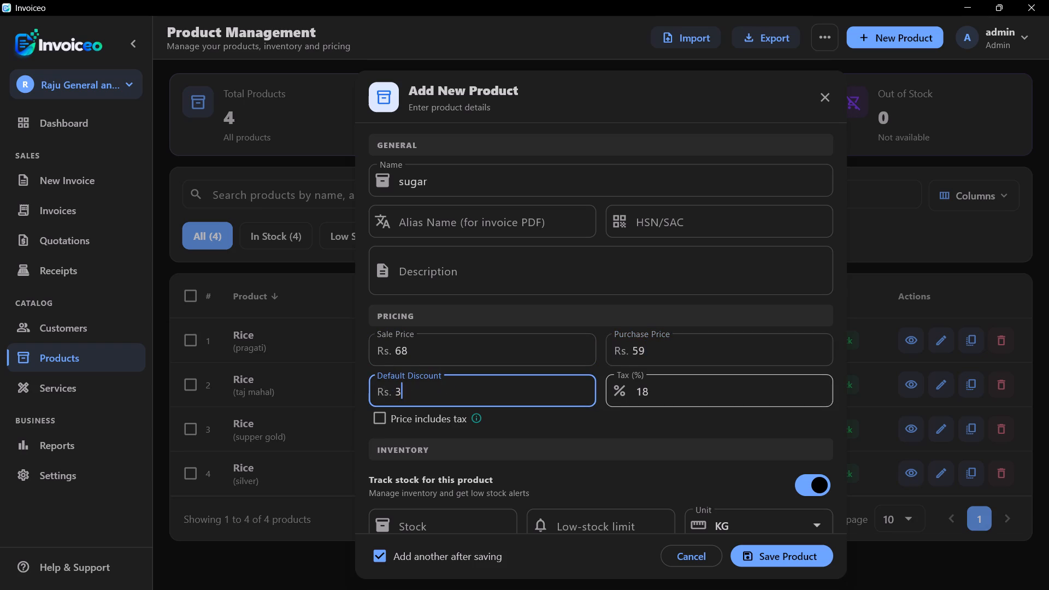
pyautogui.press('BackSpace')
pyautogui.press('BackSpace')
pyautogui.press('0')
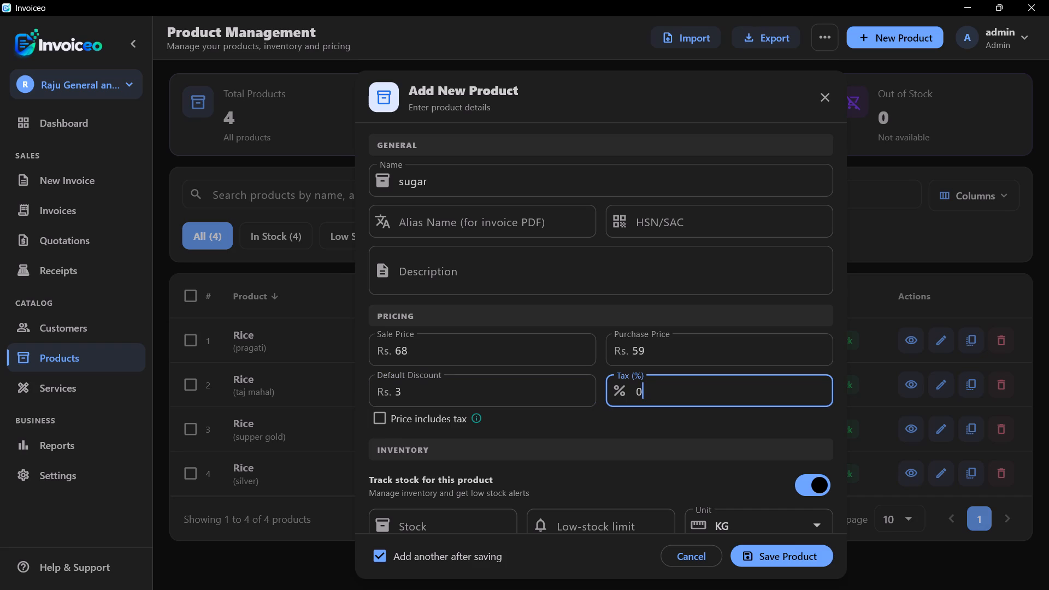
pyautogui.click(379, 424)
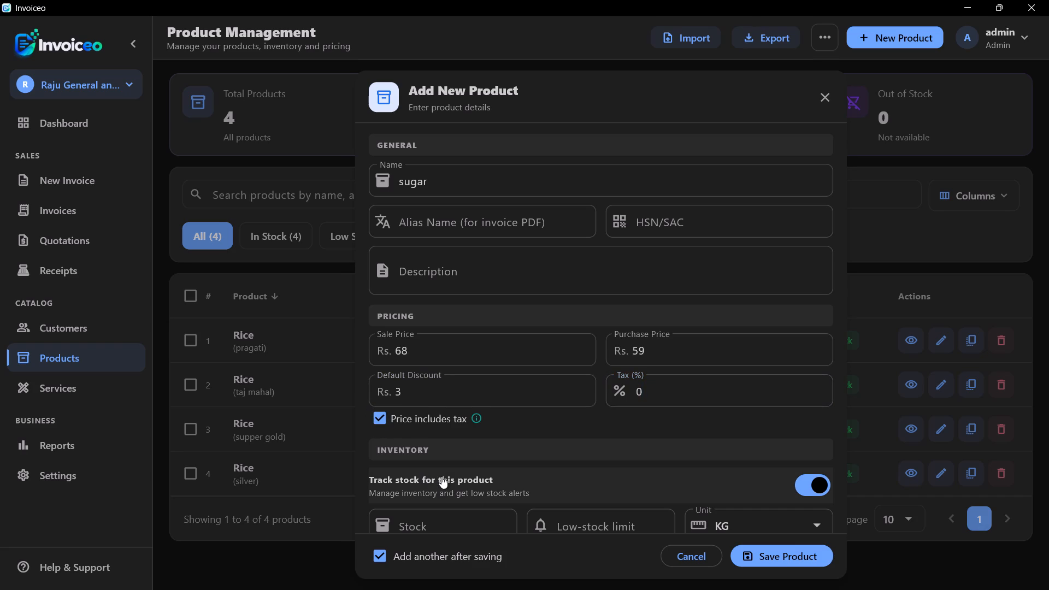
# Give the sugar a stock of 50 and a low-stock limit of 5, and save the product.
pyautogui.scroll(-1, 441, 476)
pyautogui.click(441, 459)
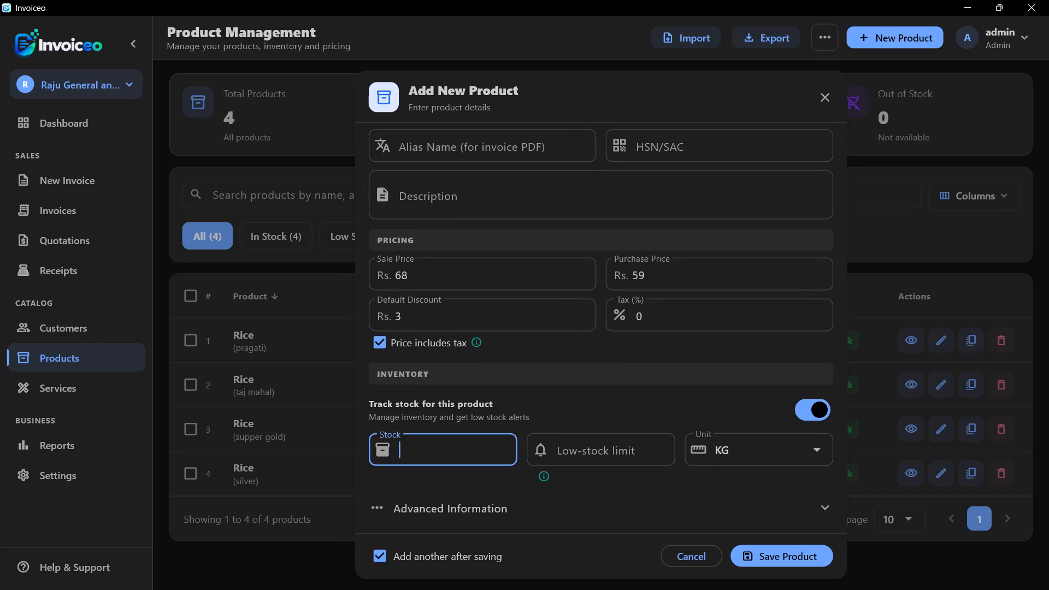
pyautogui.write('50')
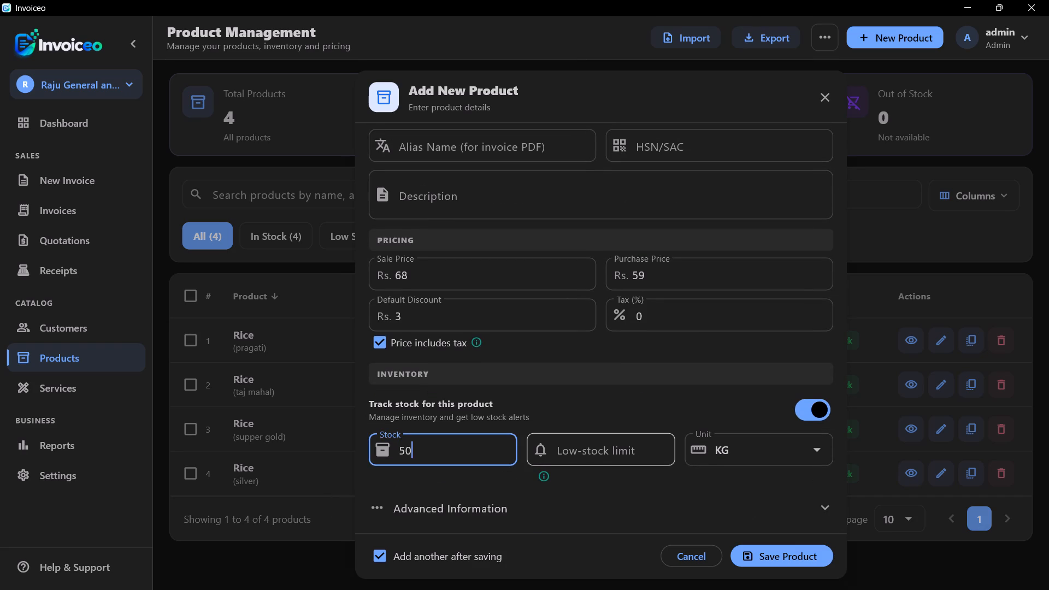
pyautogui.click(591, 435)
pyautogui.press('5')
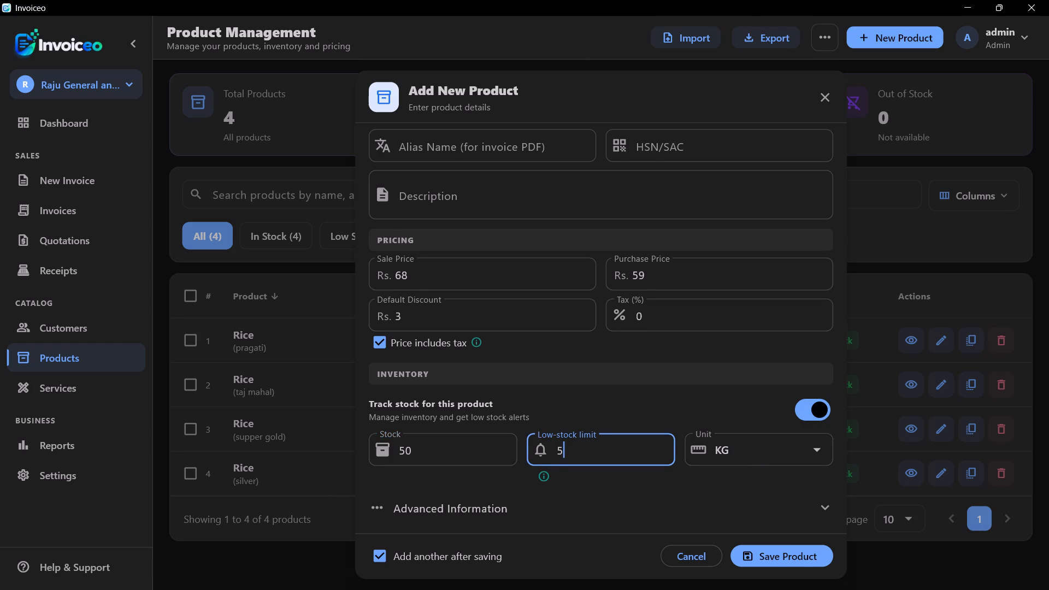
pyautogui.scroll(-4, 662, 443)
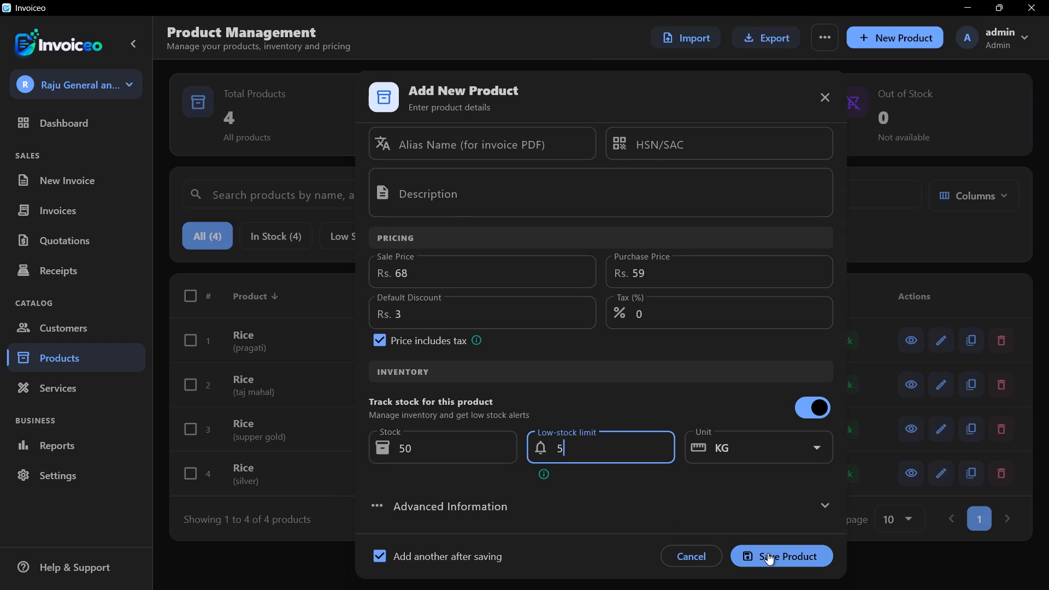
pyautogui.click(768, 553)
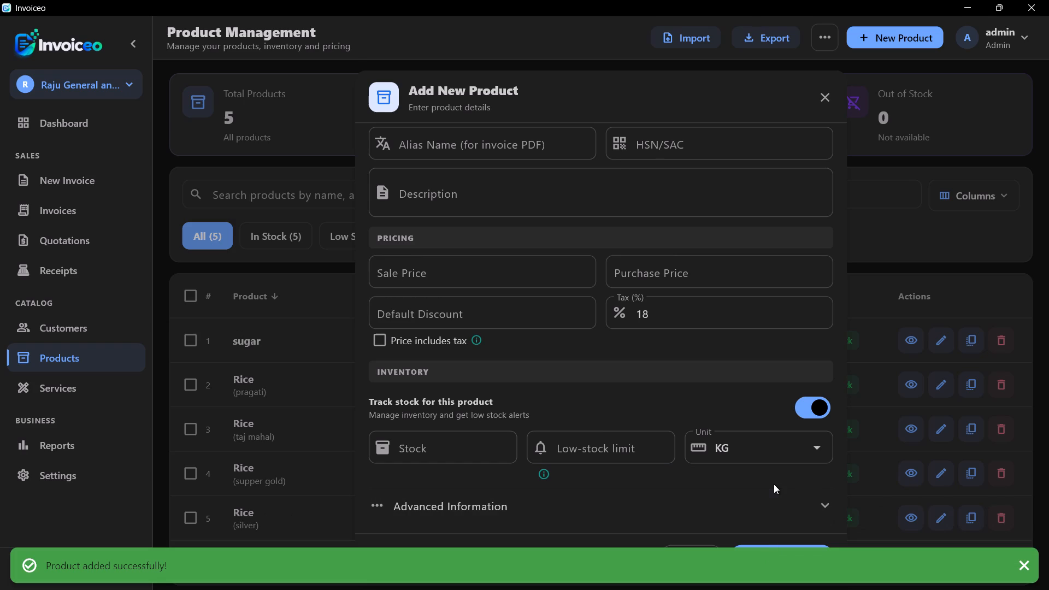
# Open the name of the next new product for entry.
pyautogui.scroll(4, 493, 260)
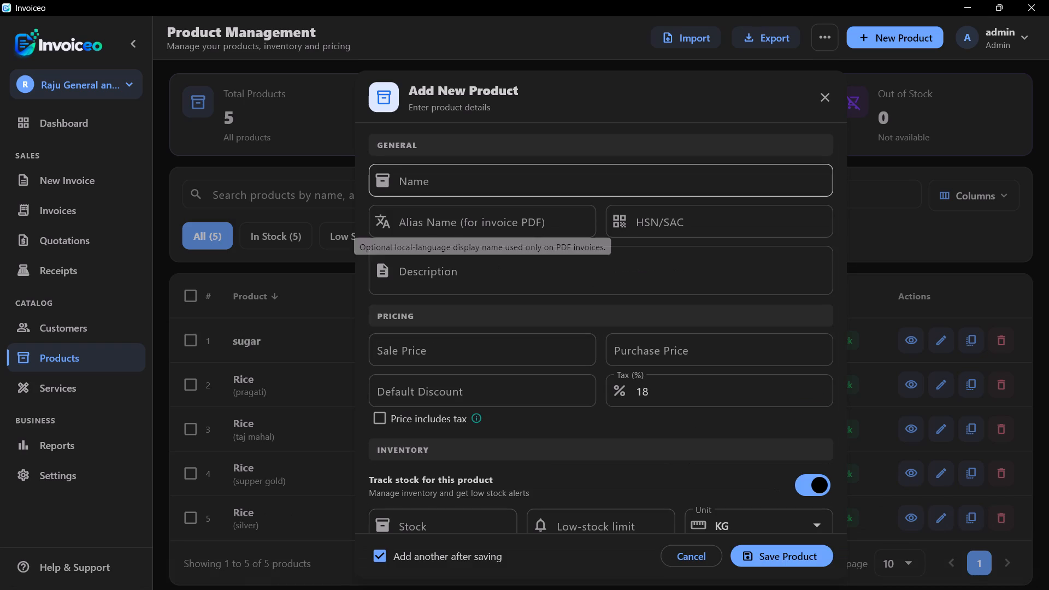
pyautogui.click(469, 172)
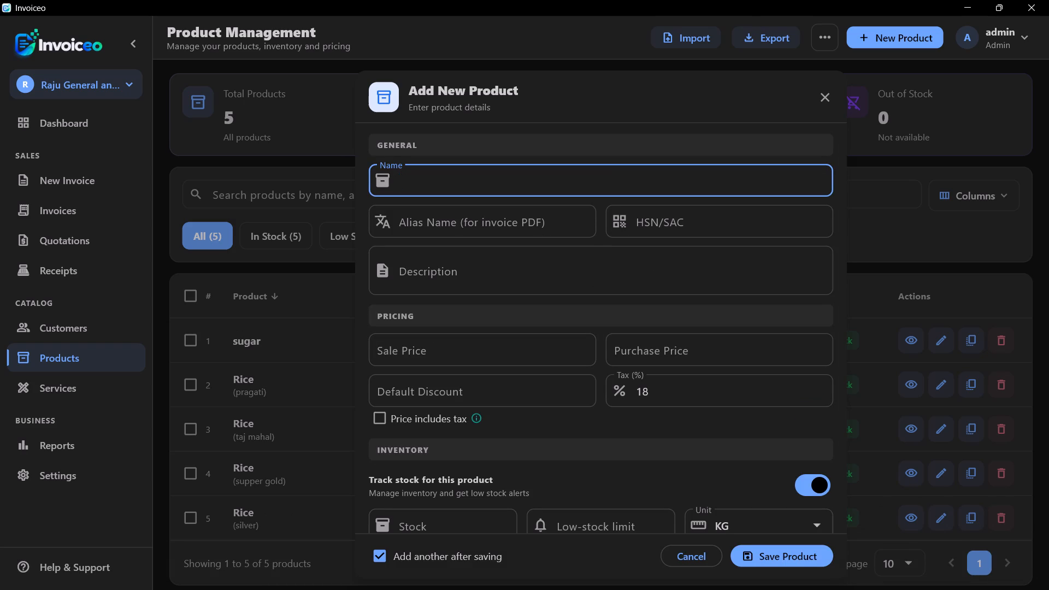
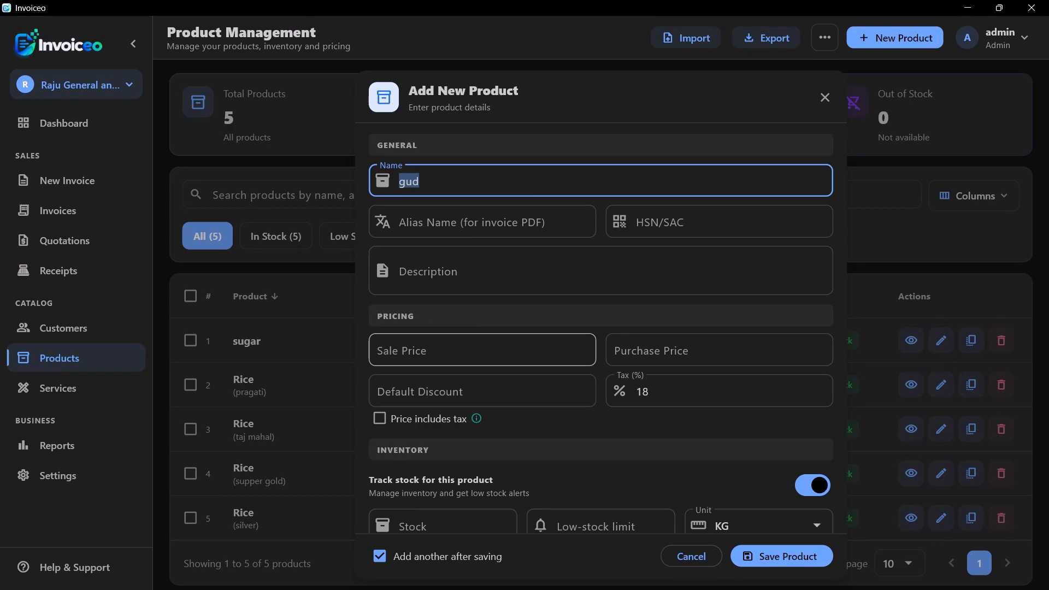
# Set the gud's purchase price to Rs. 70, sale price to 90 and default discount to 10, with price including tax.
pyautogui.click(679, 347)
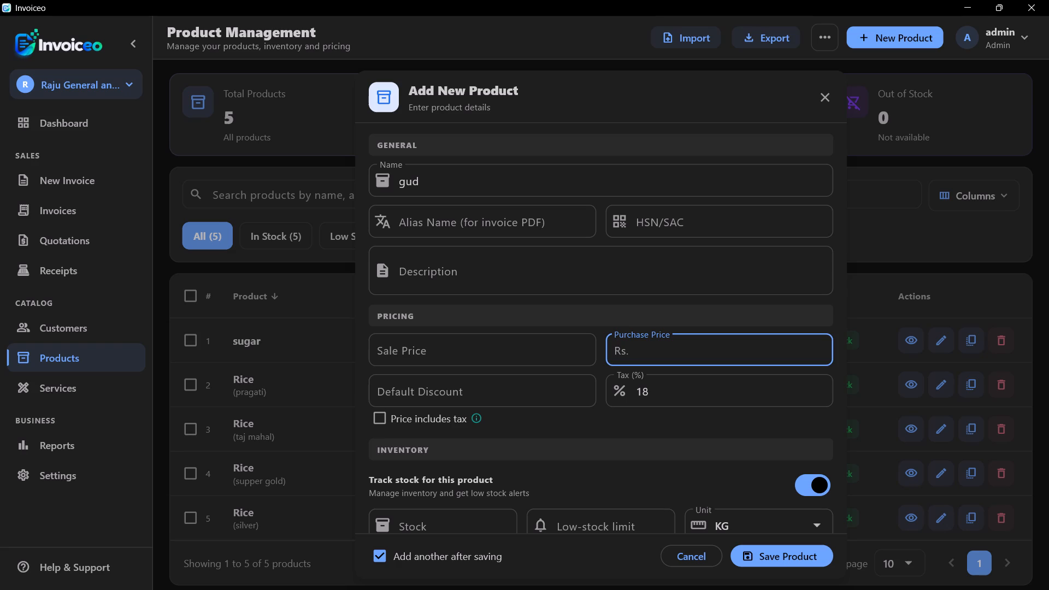
pyautogui.write('65')
pyautogui.press('BackSpace')
pyautogui.press('BackSpace')
pyautogui.write('70')
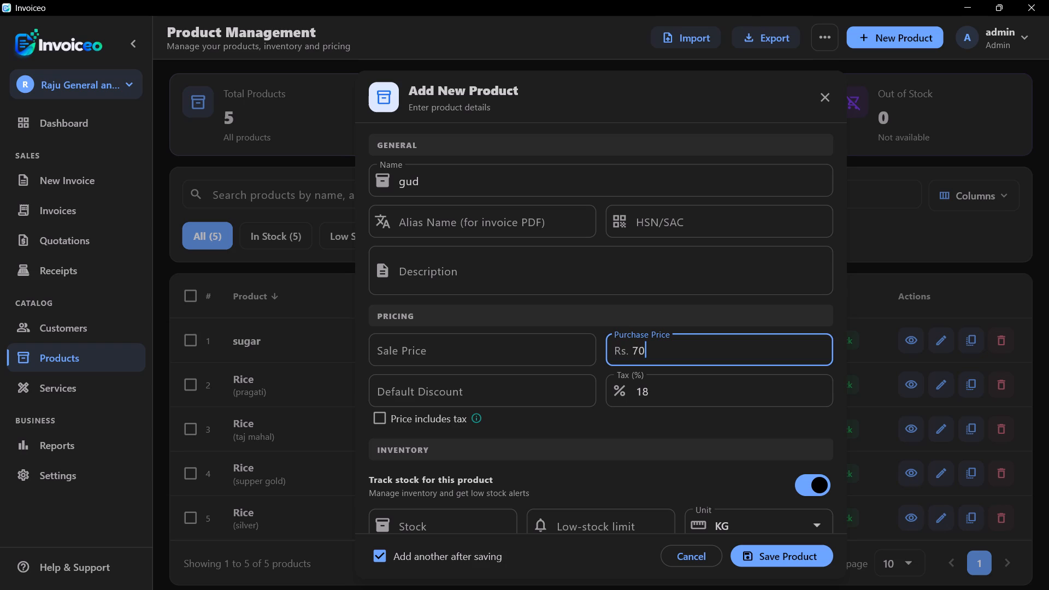
pyautogui.click(499, 353)
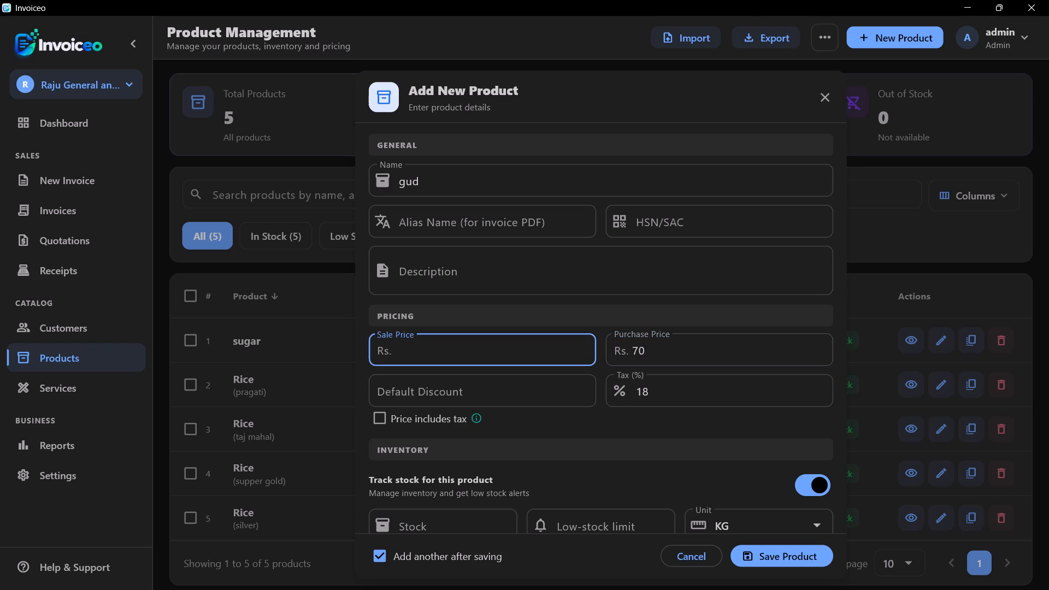
pyautogui.write('90')
pyautogui.click(450, 396)
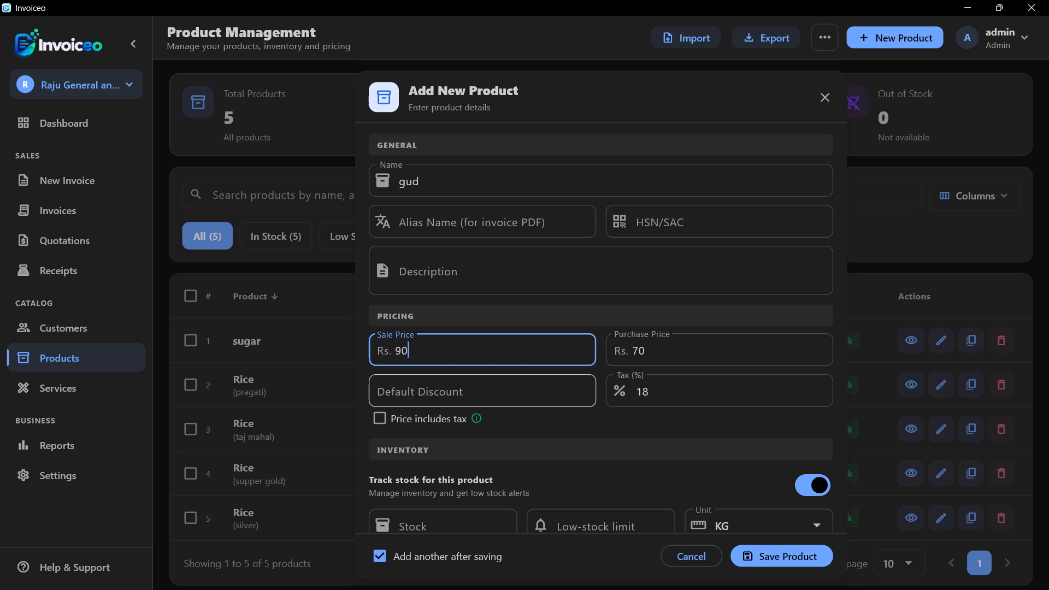
pyautogui.write('10')
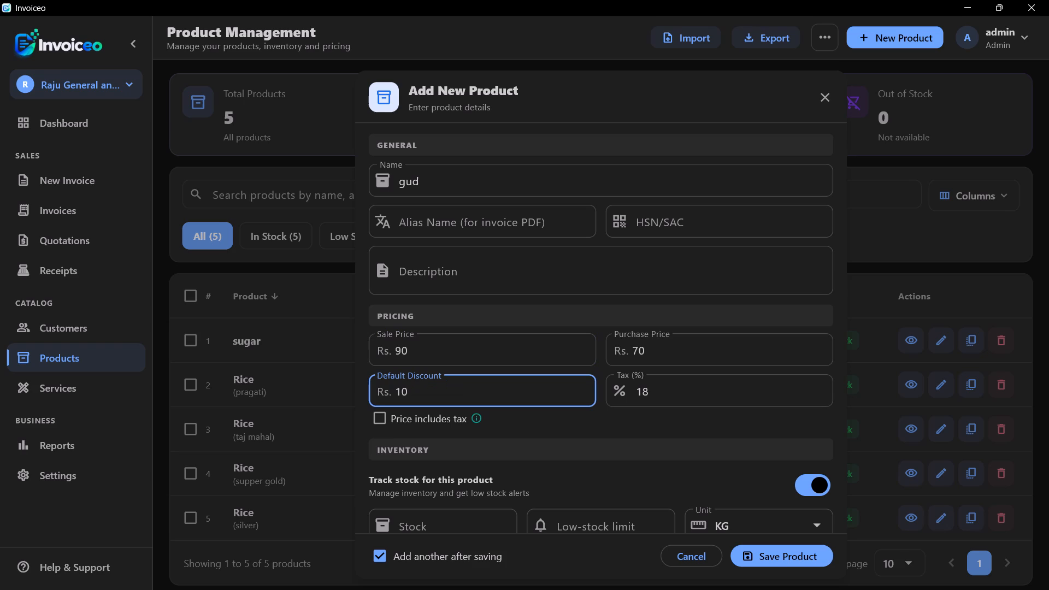
pyautogui.click(381, 423)
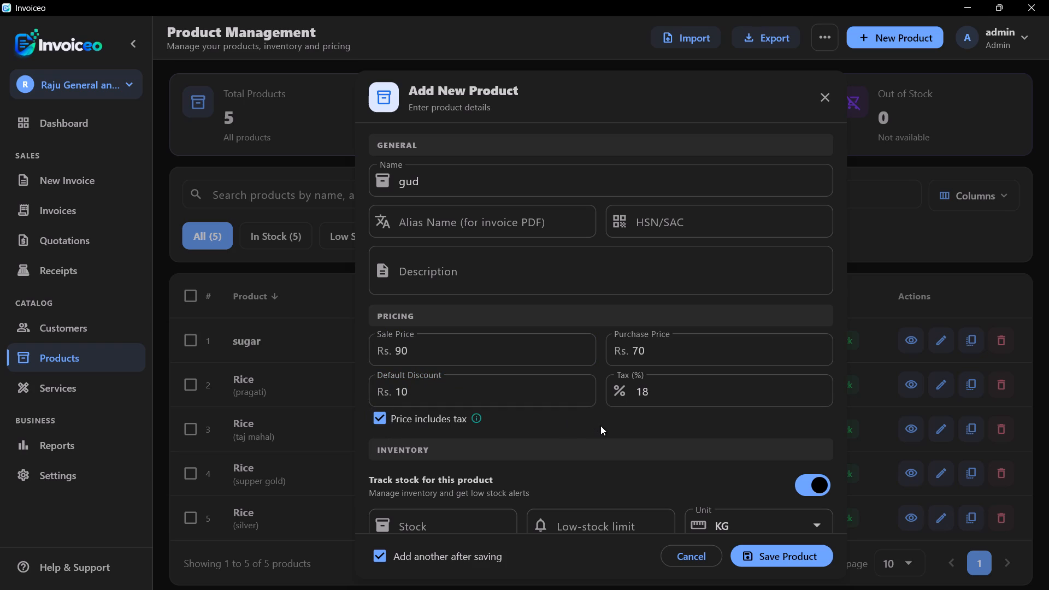
# Give the gud a stock of 26 and a low-stock limit of 5, and save the product.
pyautogui.scroll(-5, 600, 426)
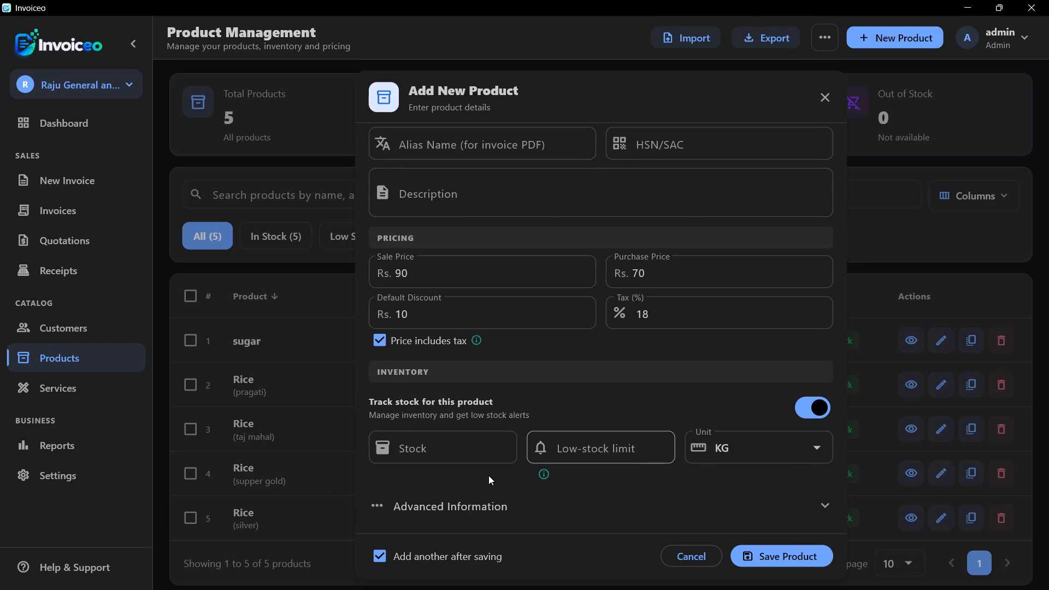
pyautogui.click(439, 456)
pyautogui.write('26')
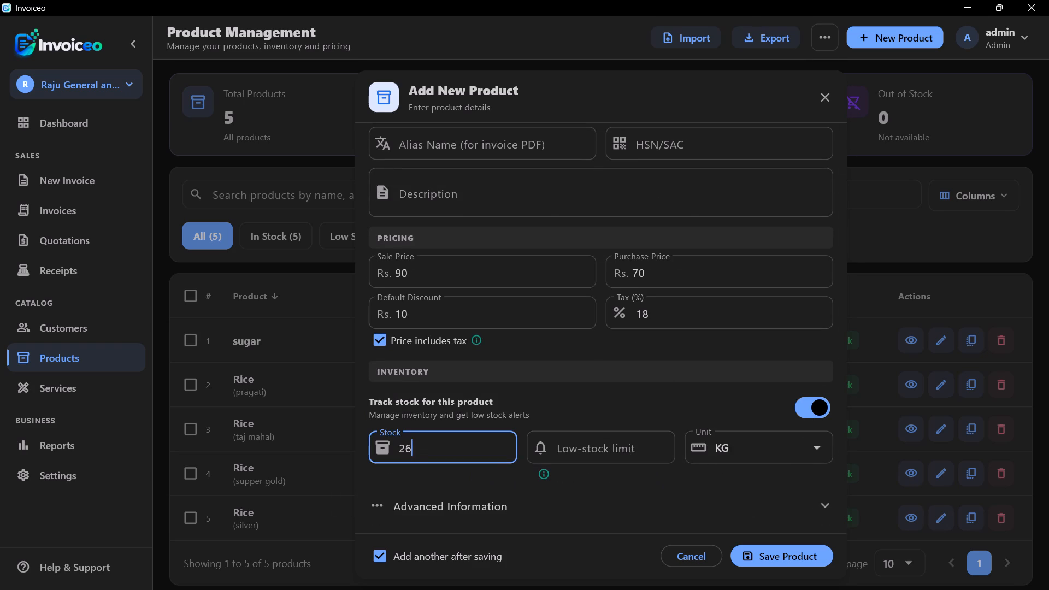
pyautogui.click(599, 444)
pyautogui.press('5')
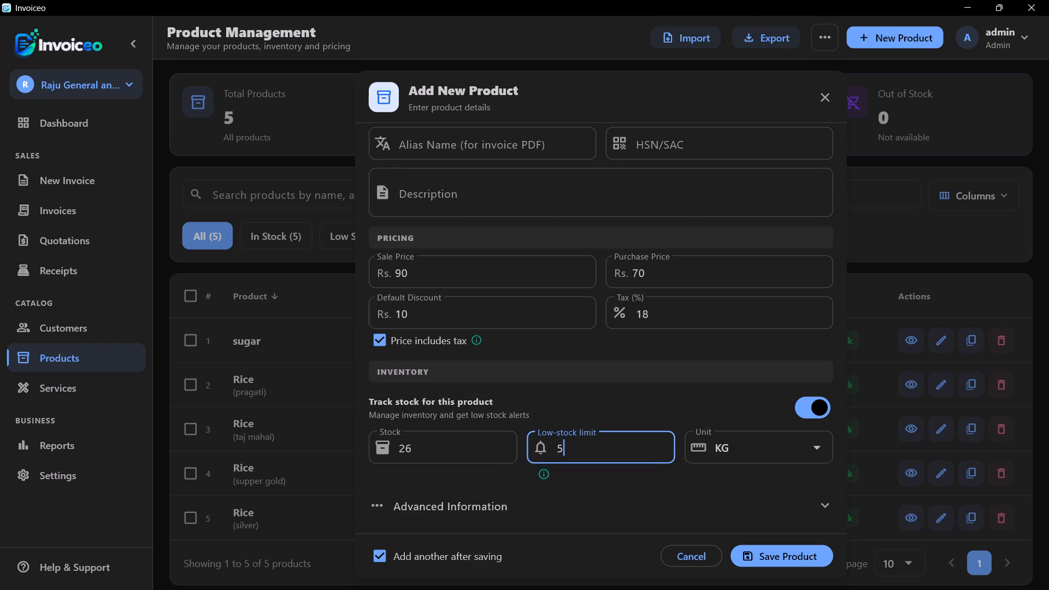
pyautogui.click(813, 550)
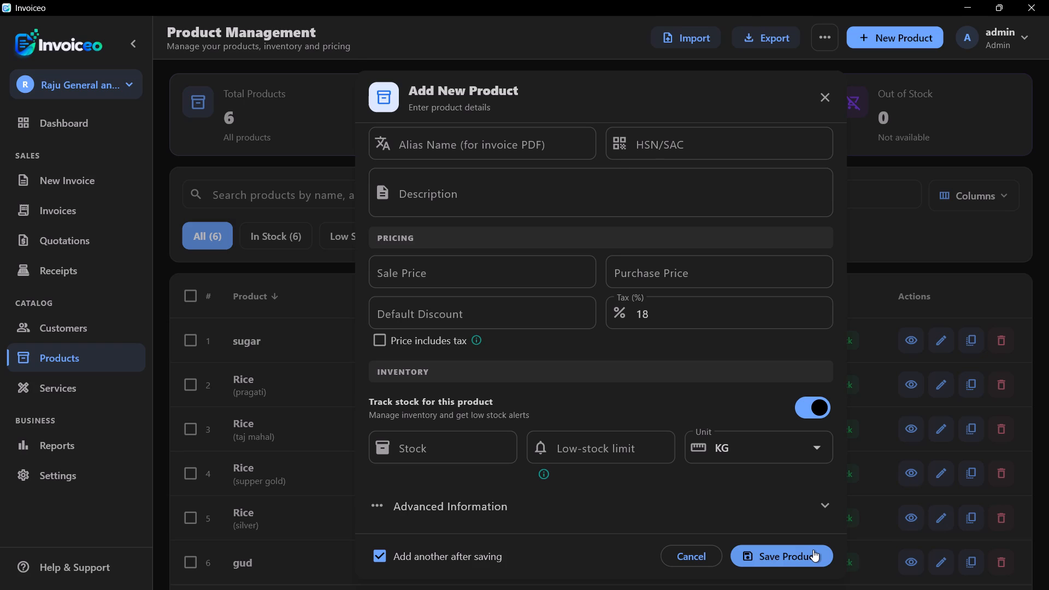
# Name the next new product Dal and give it the invoice alias rahar dal.
pyautogui.scroll(5, 794, 349)
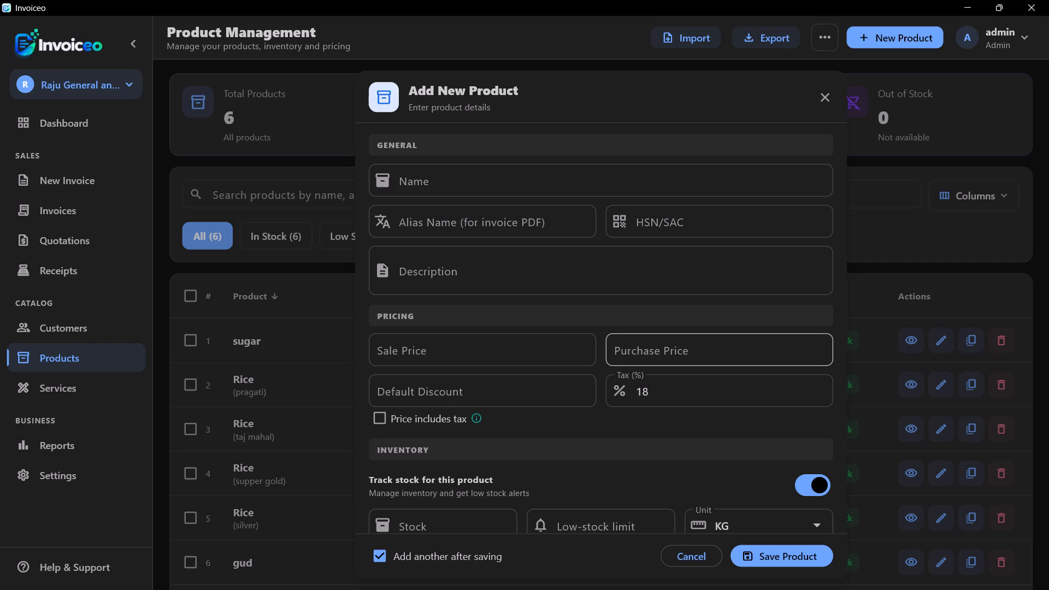
pyautogui.click(505, 175)
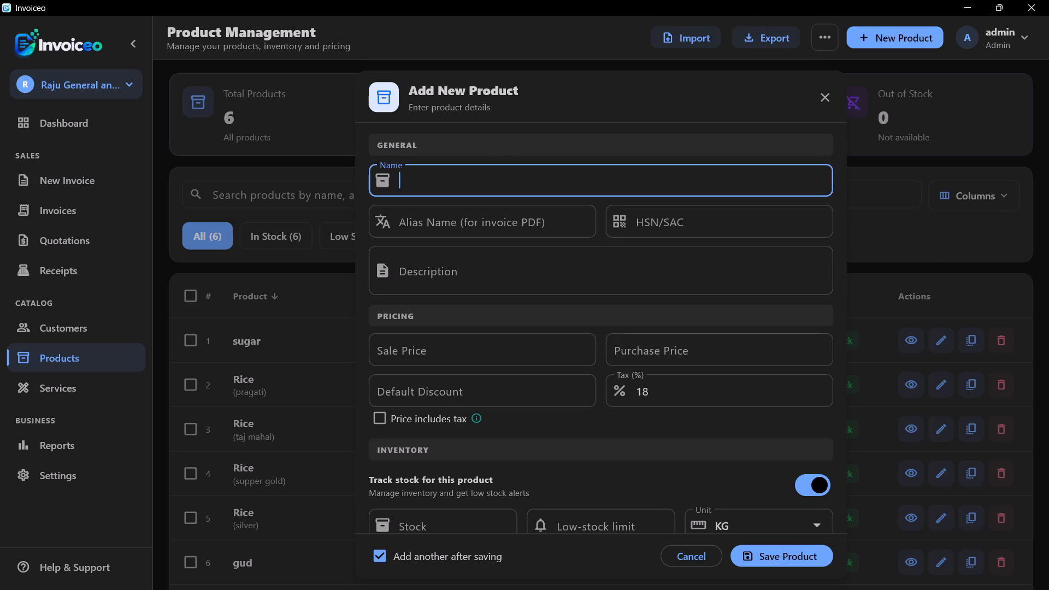
pyautogui.write('Dal')
pyautogui.click(465, 232)
pyautogui.write('rahar')
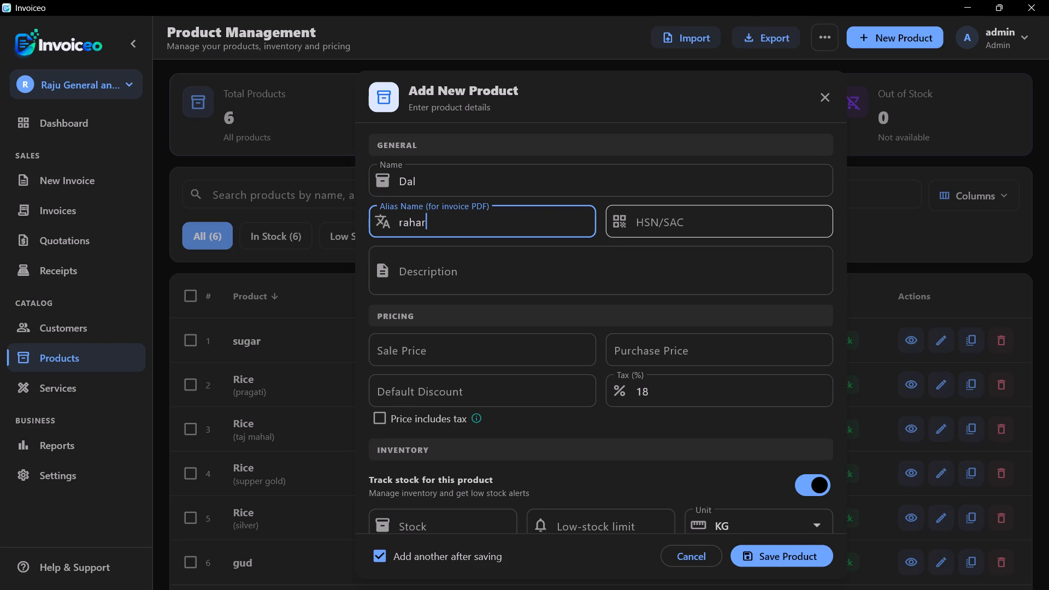
pyautogui.press('space')
pyautogui.write('dal')
pyautogui.press('space')
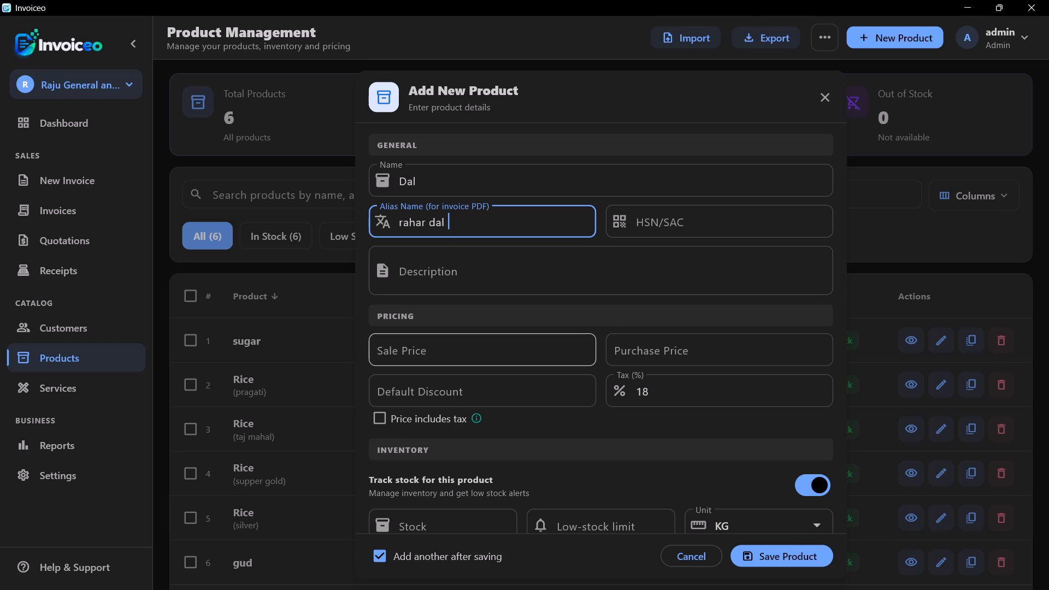
# Set the rahar dal's purchase price to Rs. 140 and its sale price to Rs. 155.
pyautogui.click(754, 357)
pyautogui.write('150')
pyautogui.click(449, 355)
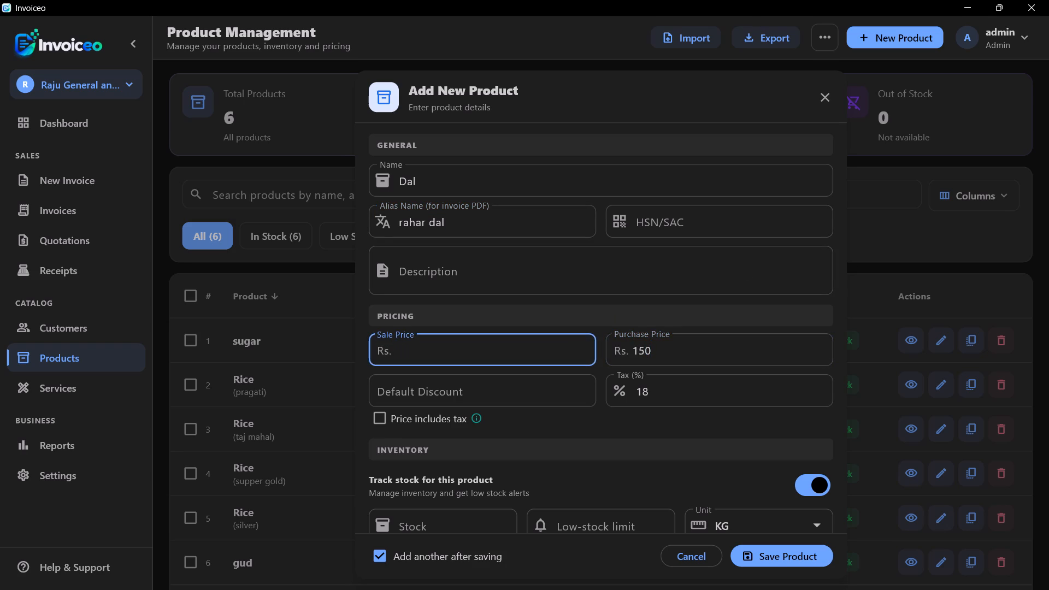
pyautogui.click(657, 352)
pyautogui.press('BackSpace')
pyautogui.press('BackSpace')
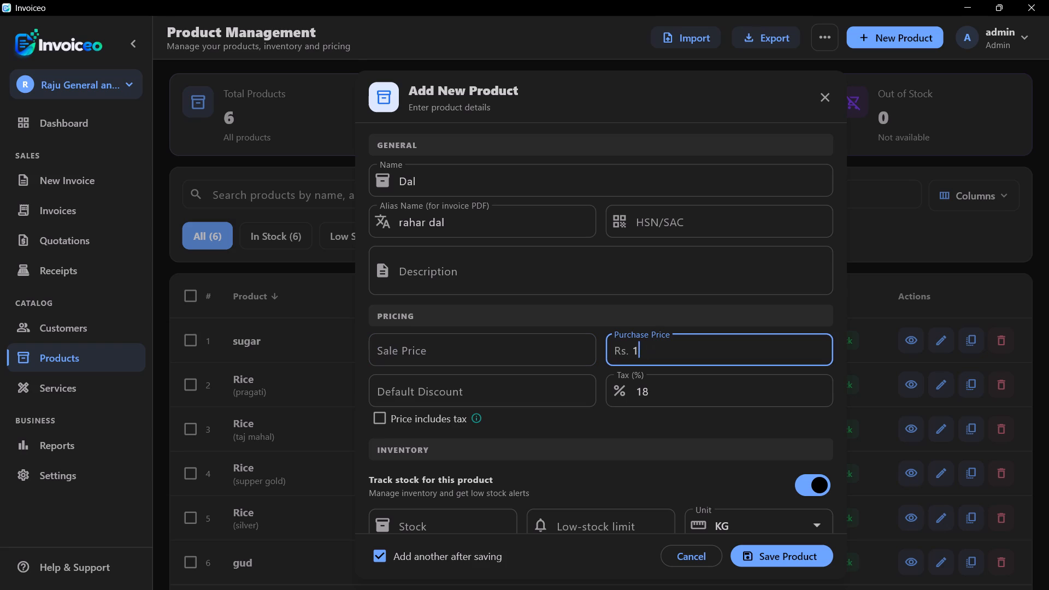
pyautogui.write('40')
pyautogui.click(463, 346)
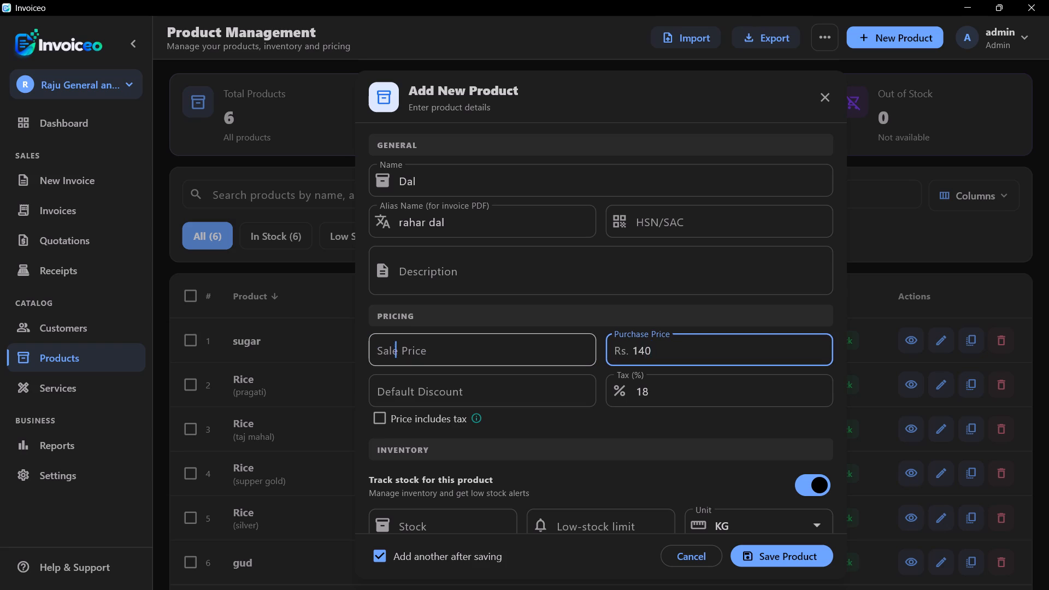
pyautogui.write('155')
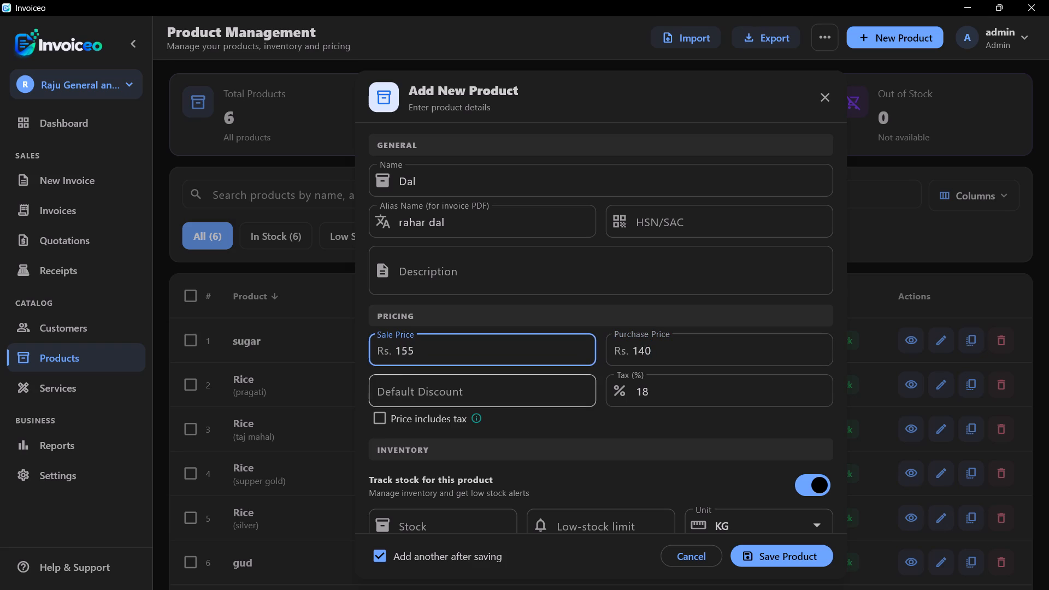
# Set the rahar dal's default discount to Rs. 5 and tax to 0%, with price including tax.
pyautogui.click(464, 404)
pyautogui.press('5')
pyautogui.click(690, 397)
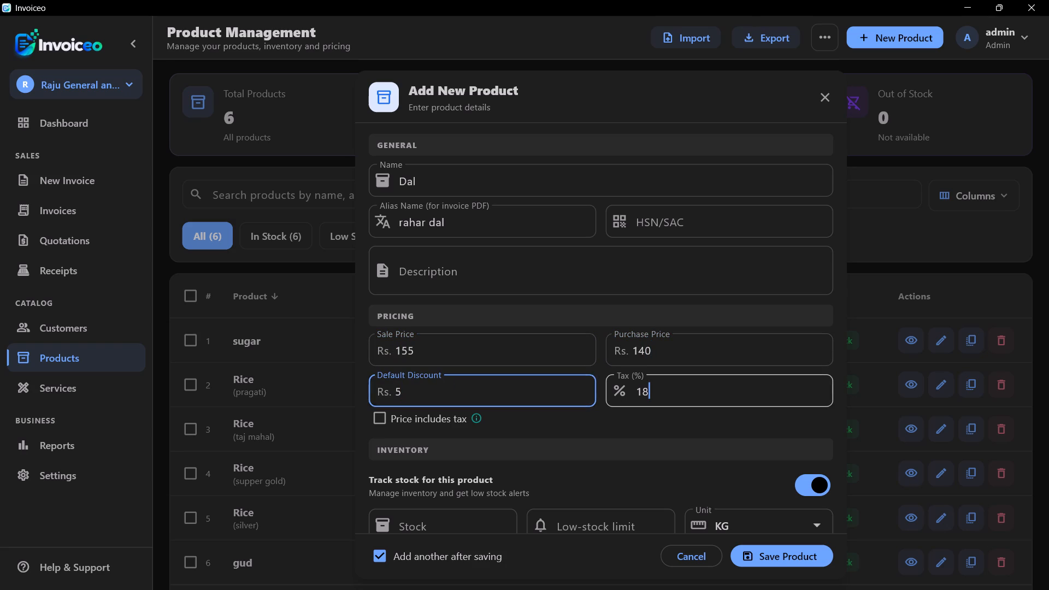
pyautogui.press('BackSpace')
pyautogui.press('BackSpace')
pyautogui.press('0')
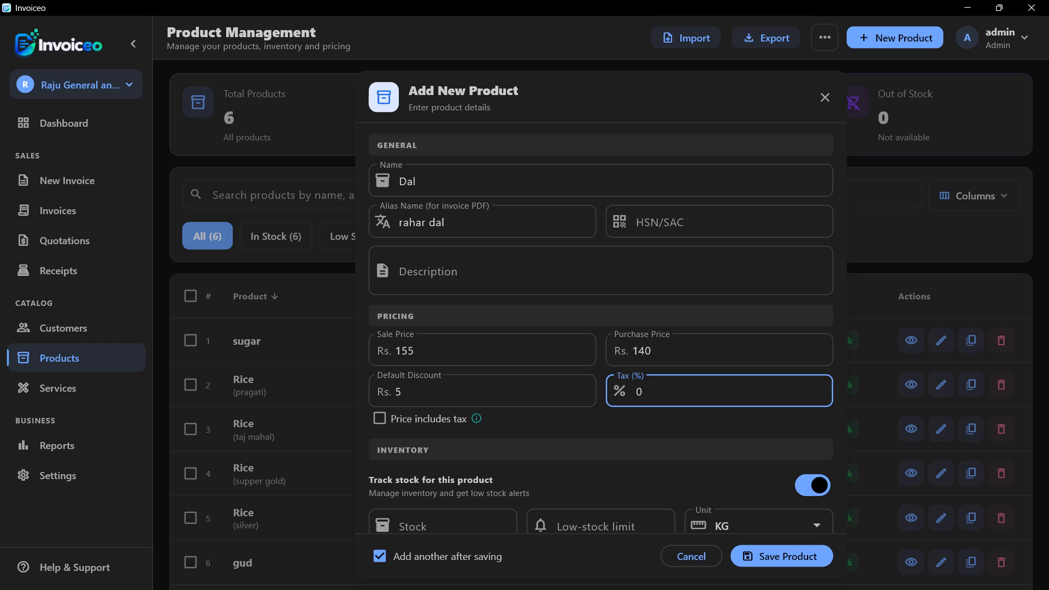
pyautogui.click(380, 421)
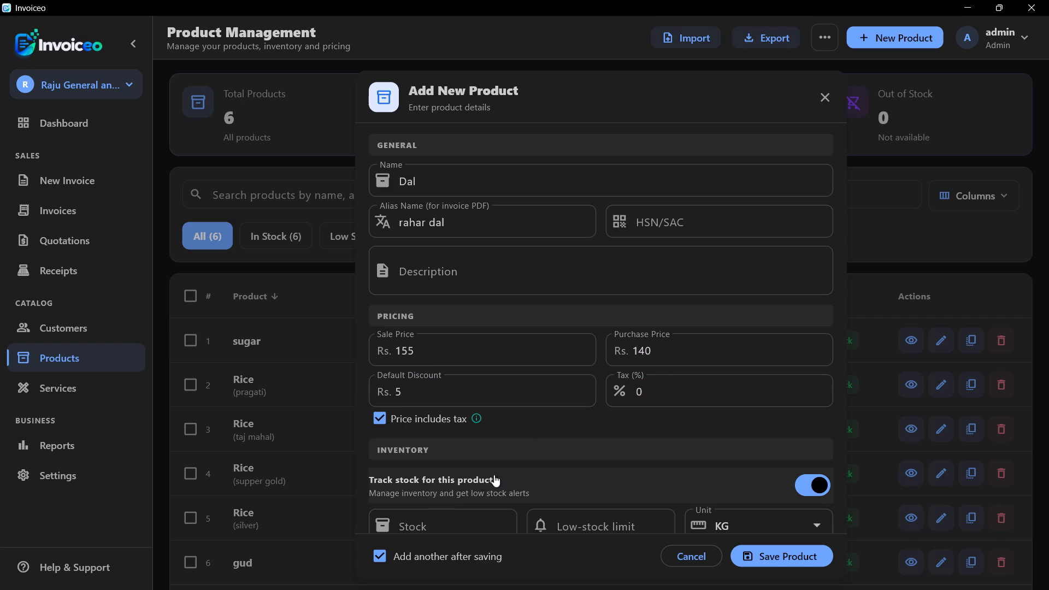
# Give the rahar dal a stock of 30 and a low-stock limit of 5, and save the product.
pyautogui.click(451, 514)
pyautogui.write('30')
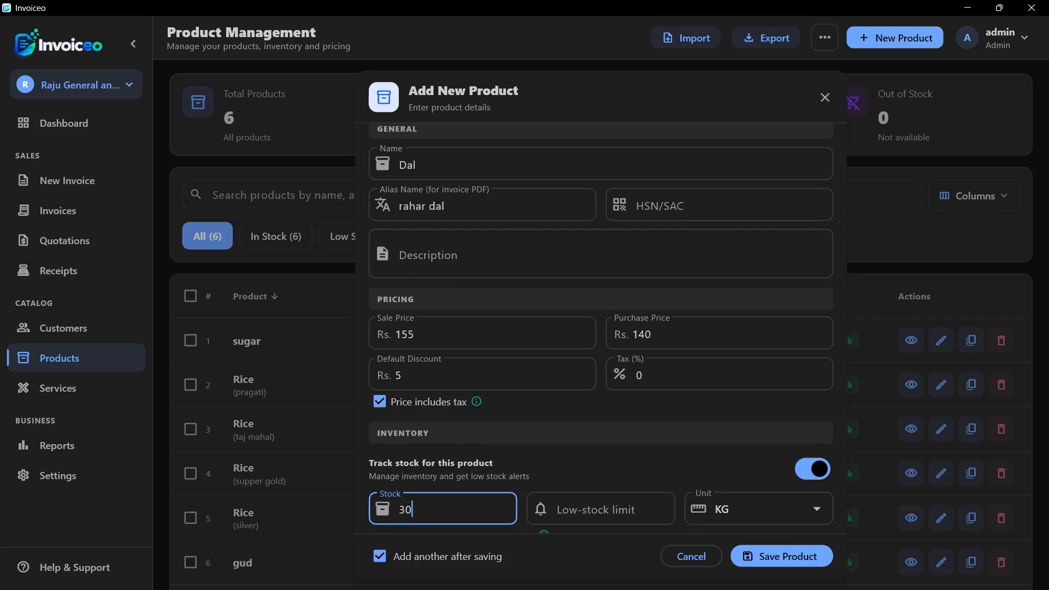
pyautogui.click(567, 521)
pyautogui.press('5')
pyautogui.moveTo(567, 521); pyautogui.dragTo(763, 518)
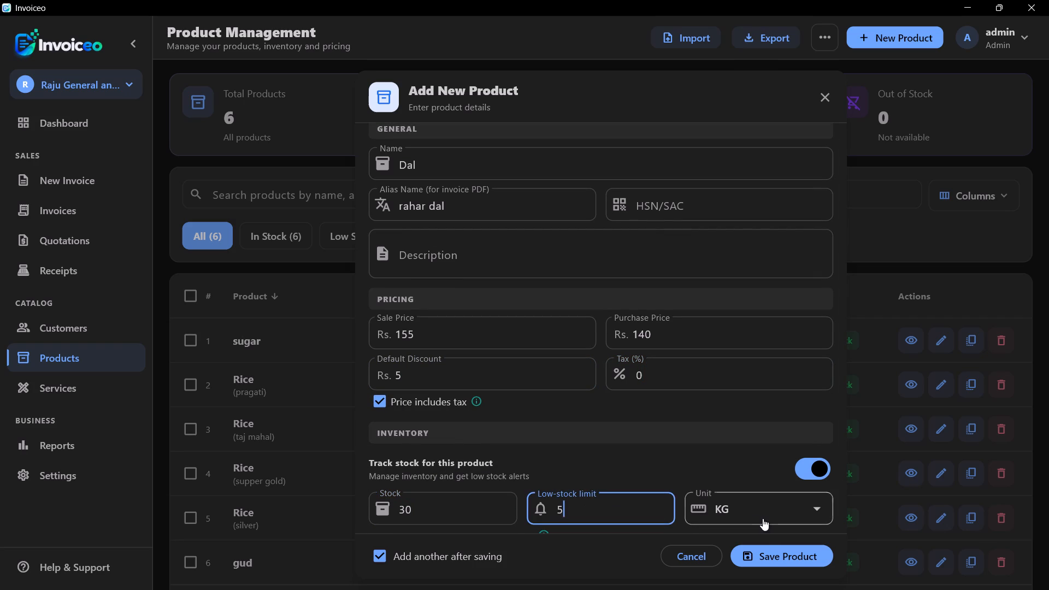
pyautogui.moveTo(763, 518); pyautogui.dragTo(770, 552)
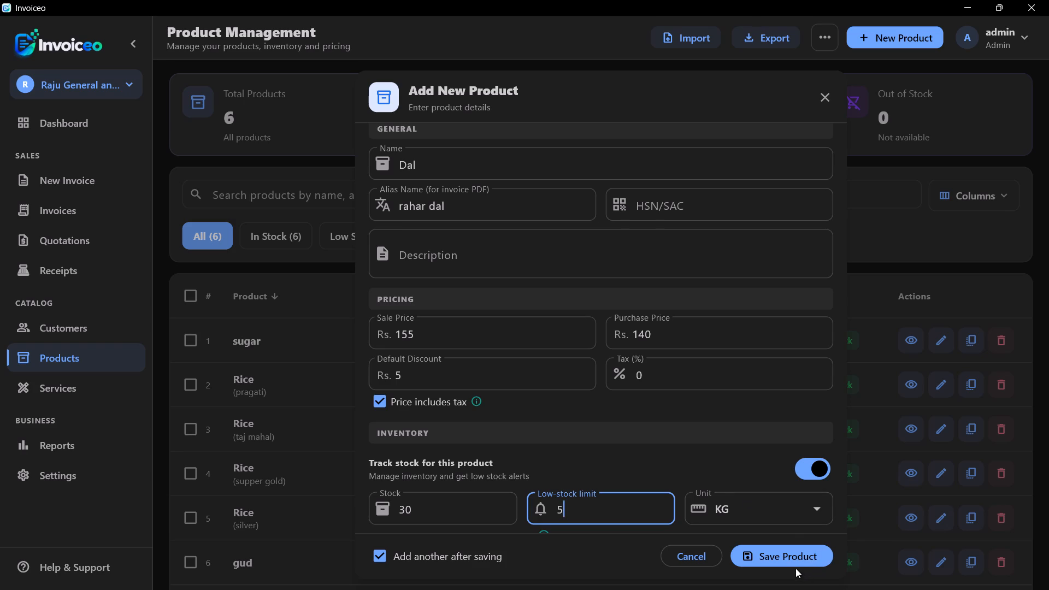
pyautogui.click(783, 559)
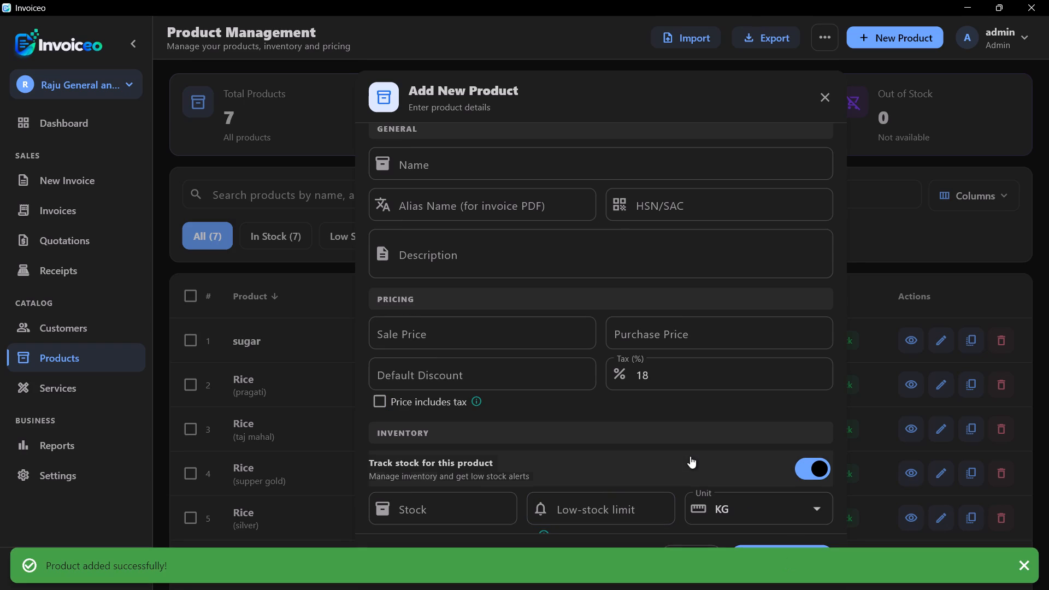
# Name the next new product Dal and give it the invoice alias masoor dal.
pyautogui.scroll(6, 481, 141)
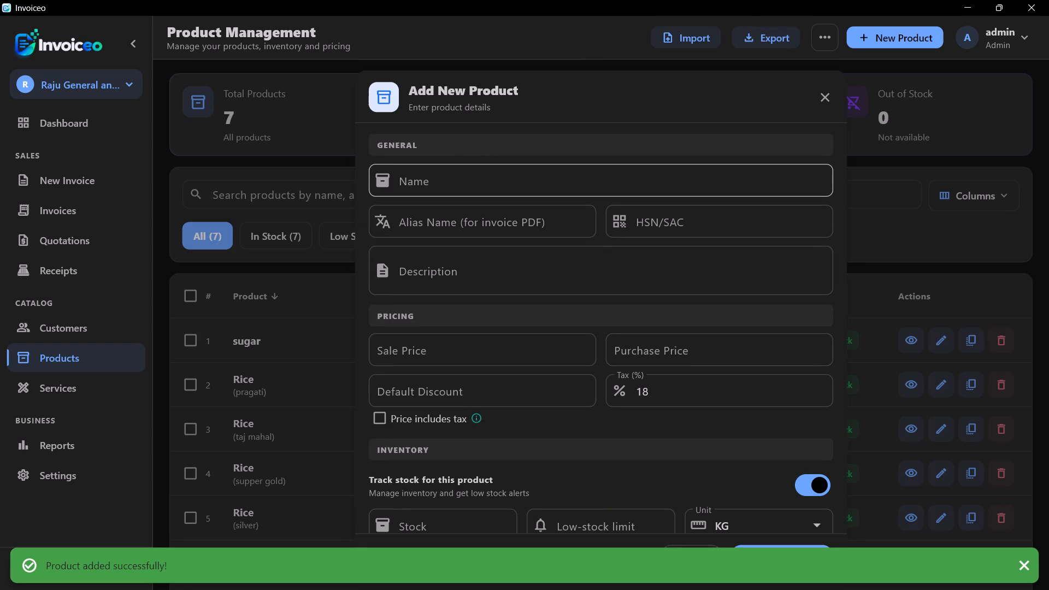
pyautogui.click(447, 179)
pyautogui.write('Dal')
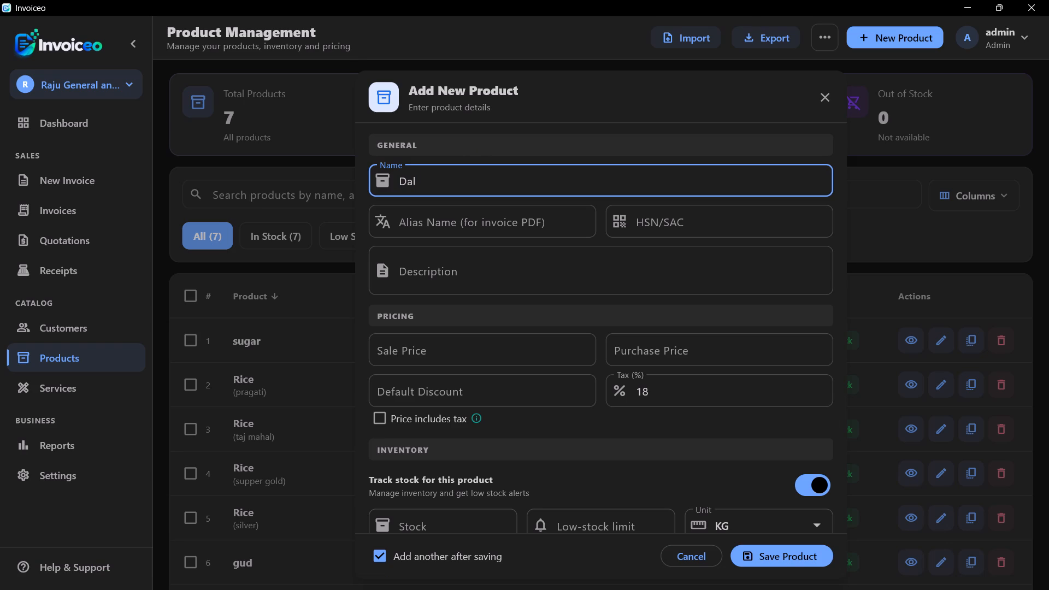
pyautogui.click(434, 222)
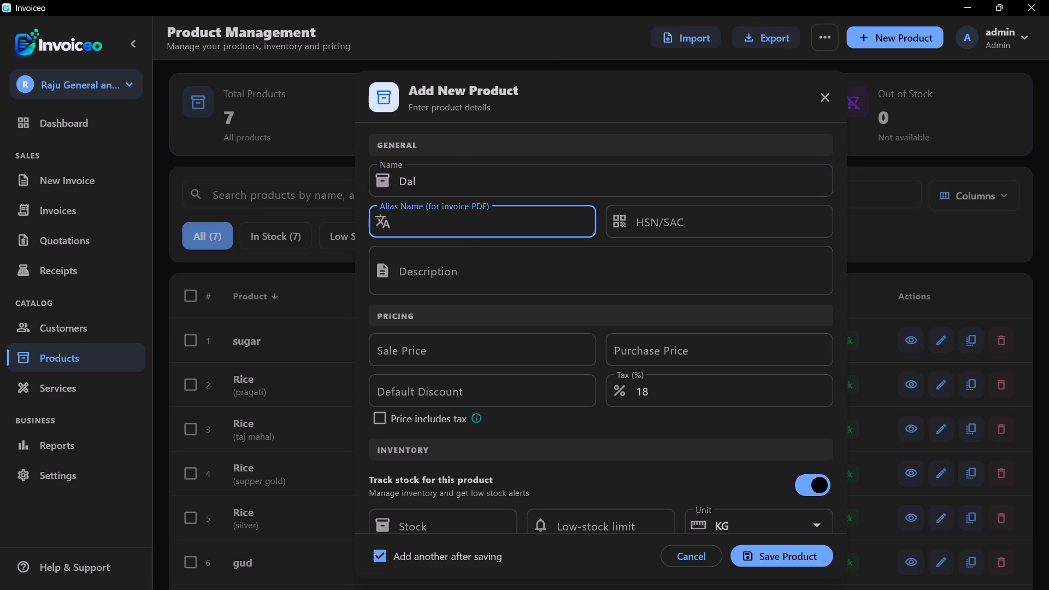
pyautogui.write('masoo')
pyautogui.write('r')
pyautogui.press('space')
pyautogui.write('dal')
# Set the masoor dal's sale price to Rs. 95 and its purchase price to Rs. 75.
pyautogui.click(427, 348)
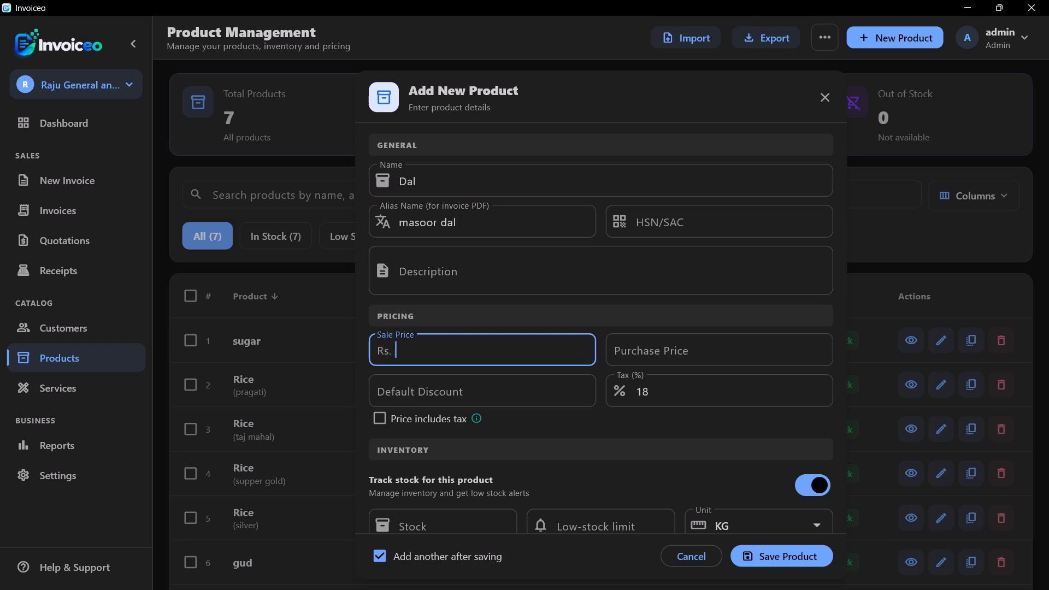
pyautogui.write('95')
pyautogui.click(682, 354)
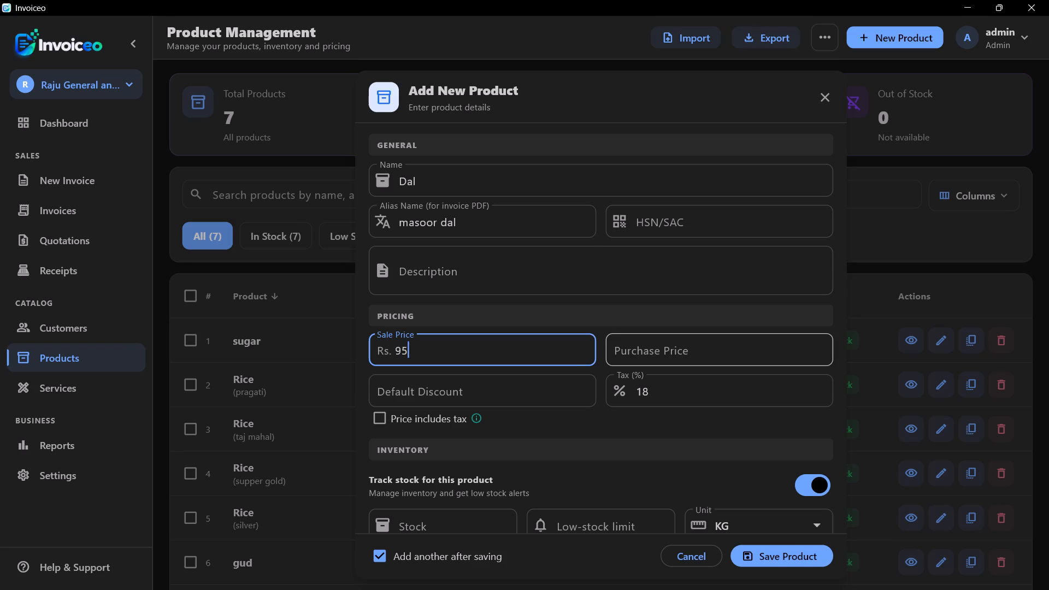
pyautogui.write('75')
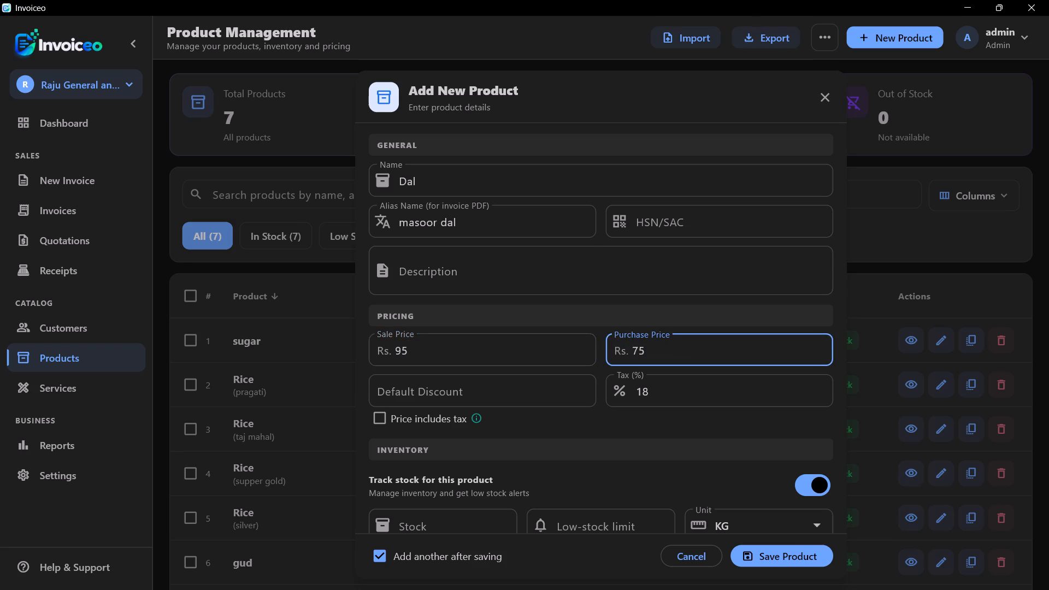
# Set the masoor dal's default discount to Rs. 6 and tax to 0%, with price including tax.
pyautogui.click(469, 396)
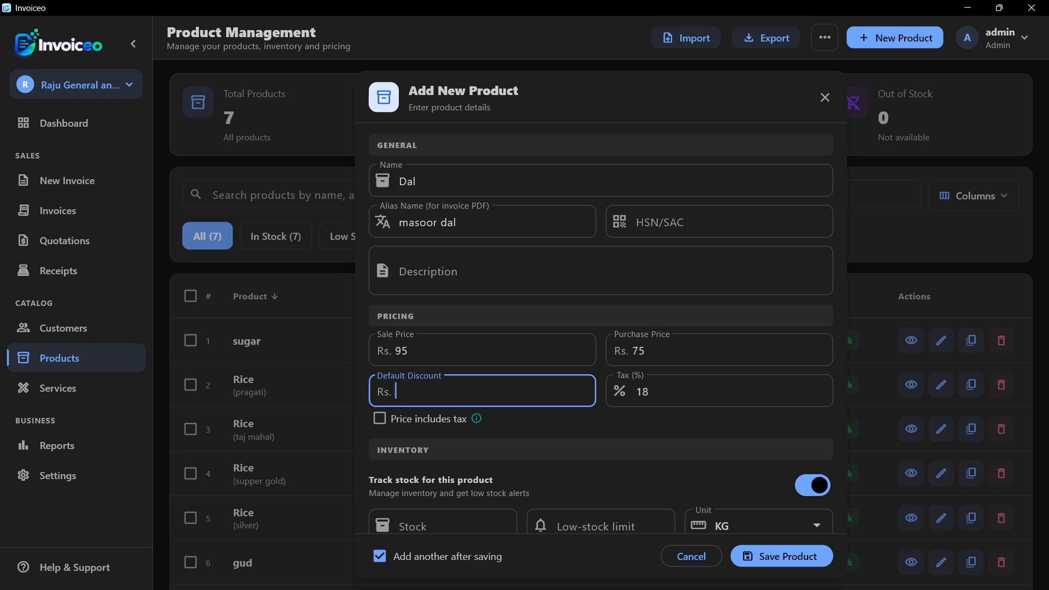
pyautogui.press('6')
pyautogui.click(669, 384)
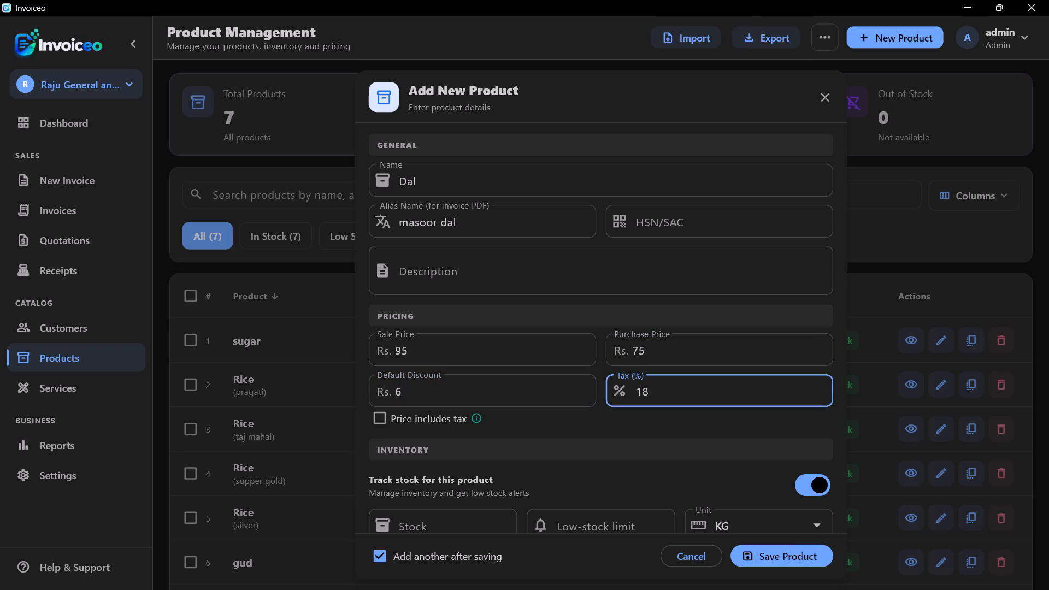
pyautogui.press('BackSpace')
pyautogui.press('BackSpace')
pyautogui.press('0')
pyautogui.scroll(-1, 634, 443)
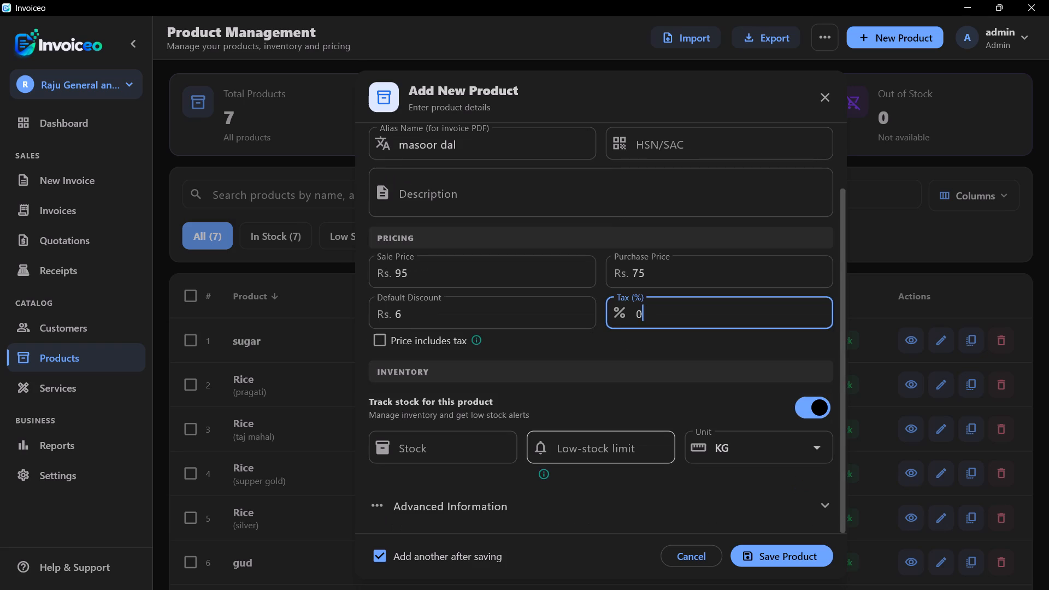
pyautogui.scroll(-1, 634, 443)
pyautogui.click(379, 341)
# Give the masoor dal a stock of 30 and a low-stock limit of 5, and save the product.
pyautogui.click(472, 447)
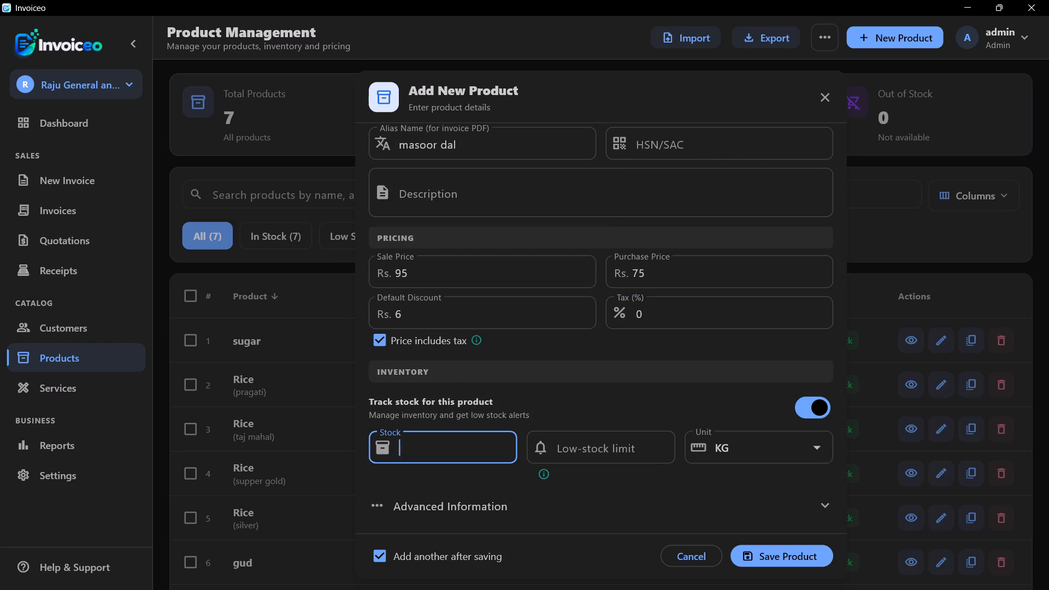
pyautogui.write('30')
pyautogui.click(574, 449)
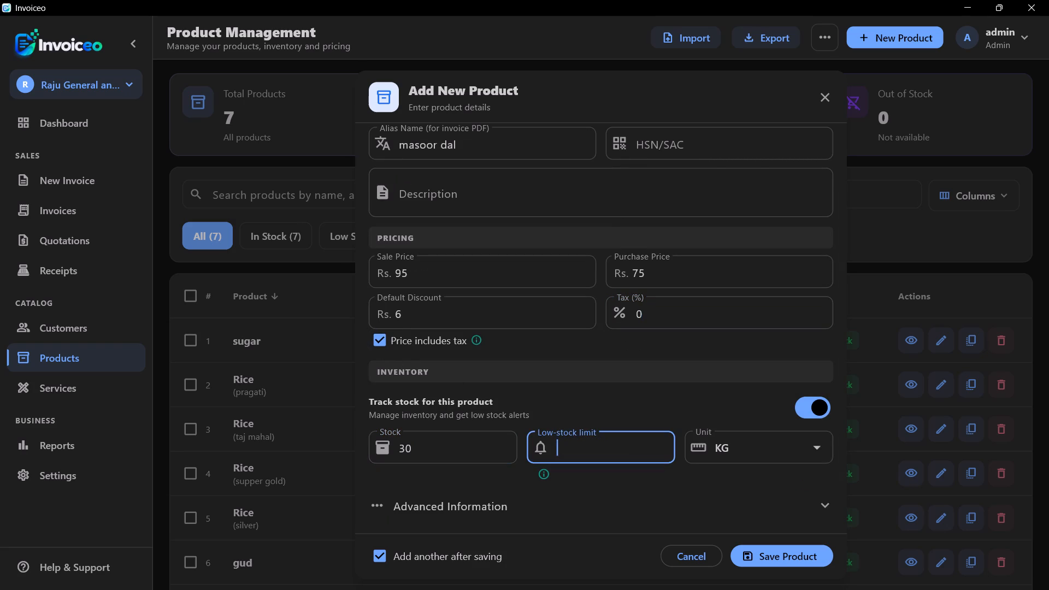
pyautogui.press('5')
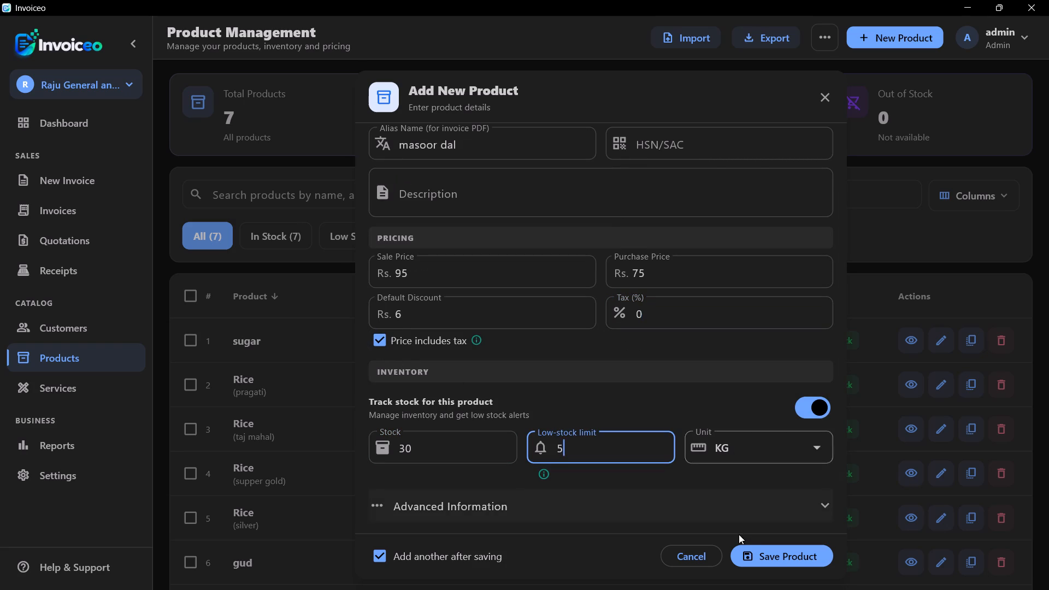
pyautogui.click(763, 564)
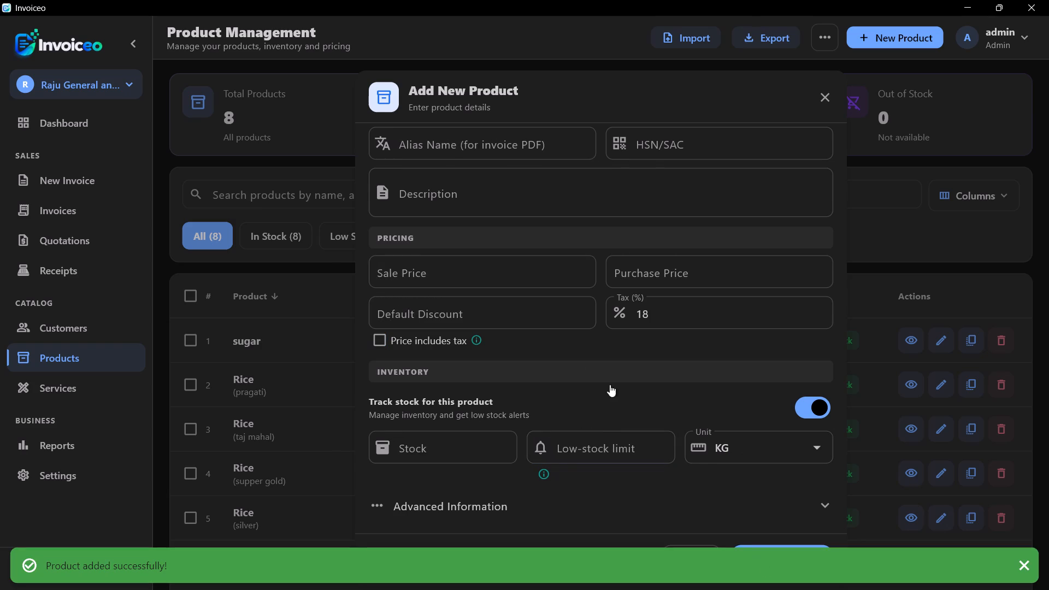
# Name the next new product dal and give it the invoice alias moong dal.
pyautogui.scroll(7, 433, 198)
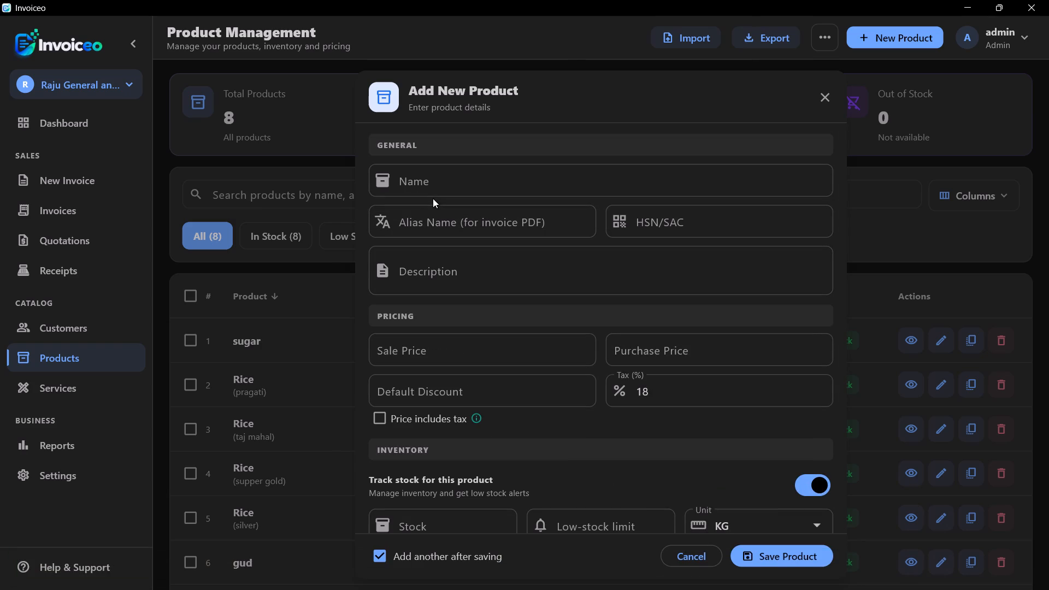
pyautogui.click(433, 189)
pyautogui.write('dal')
pyautogui.press('space')
pyautogui.click(437, 219)
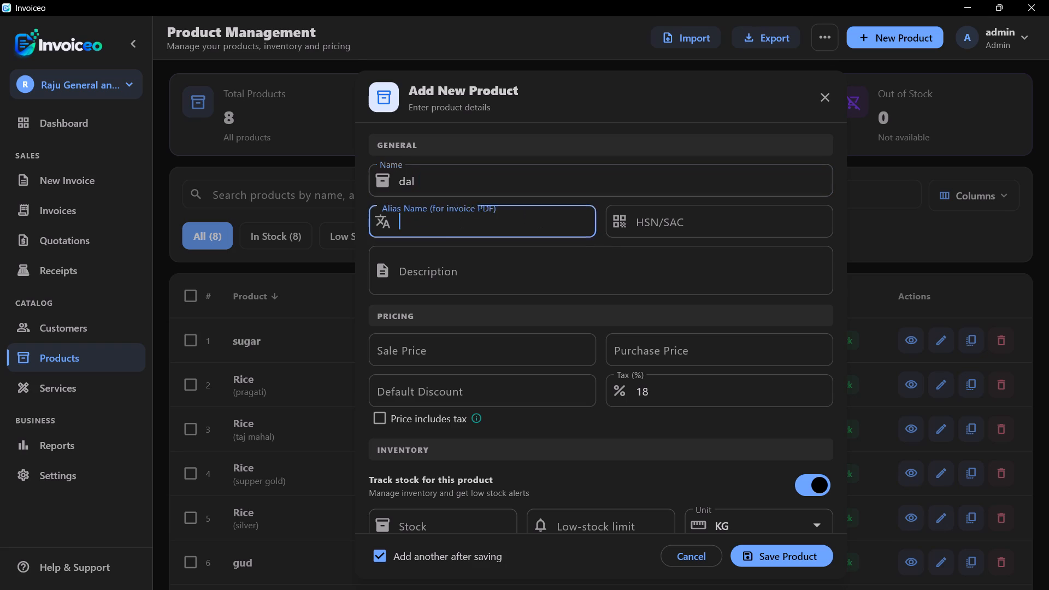
pyautogui.write('moo')
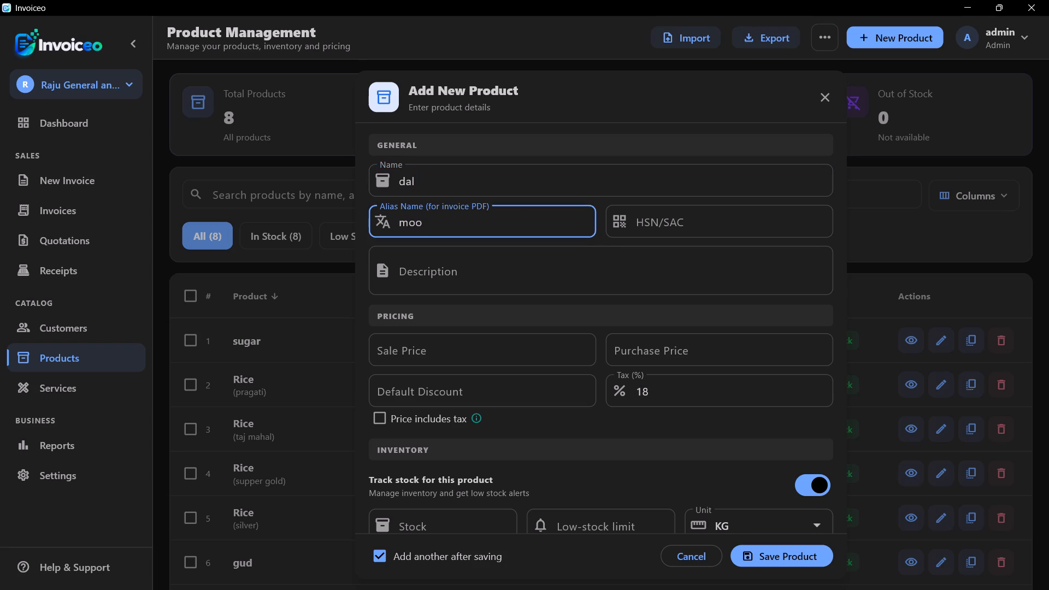
pyautogui.write('ng dal')
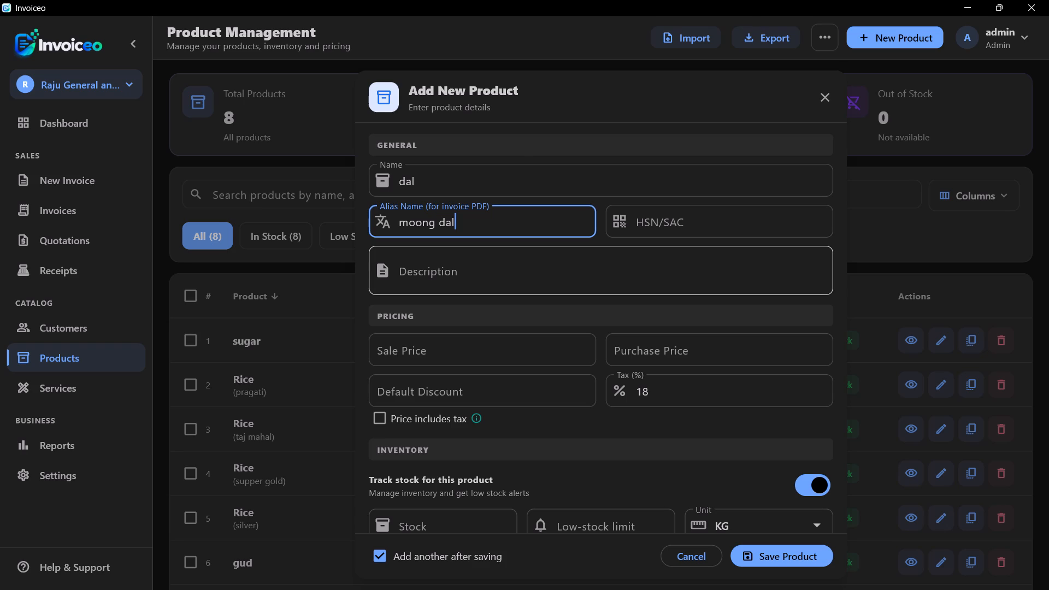
# Set the moong dal's purchase price to Rs. 115 and its sale price to Rs. 135.
pyautogui.click(487, 347)
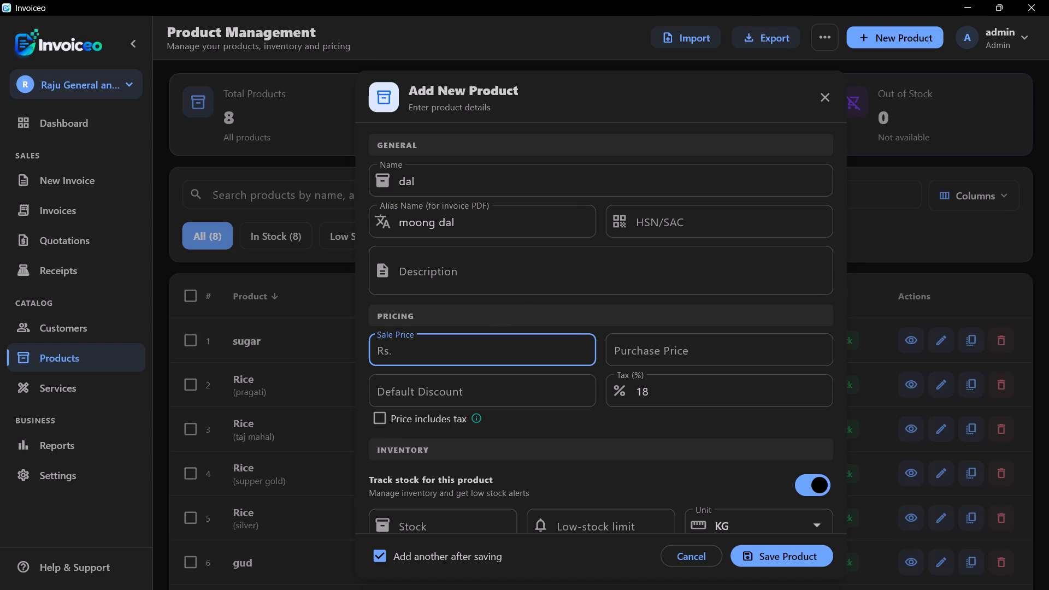
pyautogui.write('130')
pyautogui.click(747, 362)
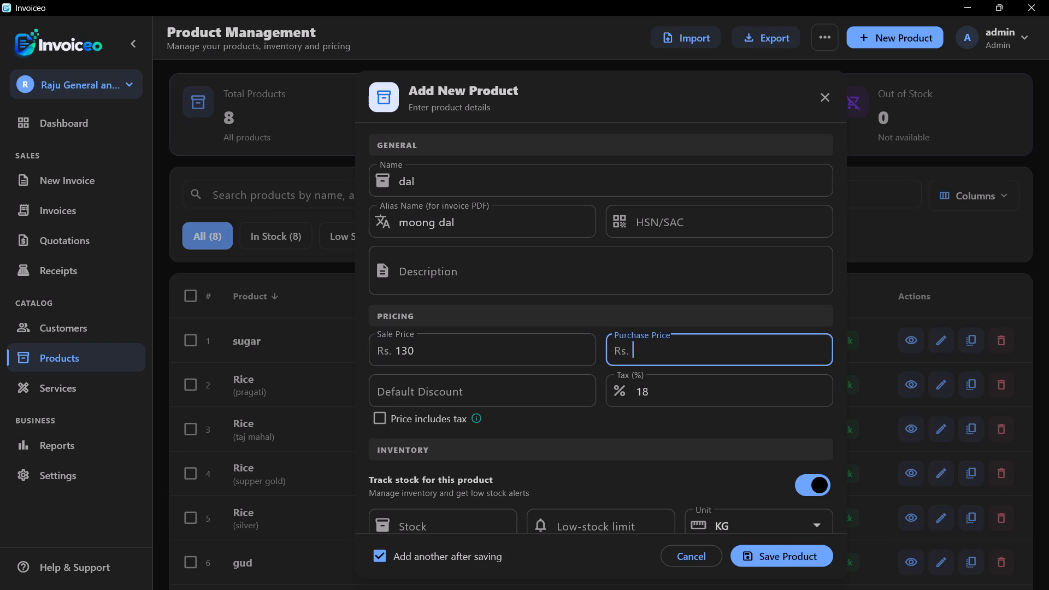
pyautogui.press('1')
pyautogui.write('15')
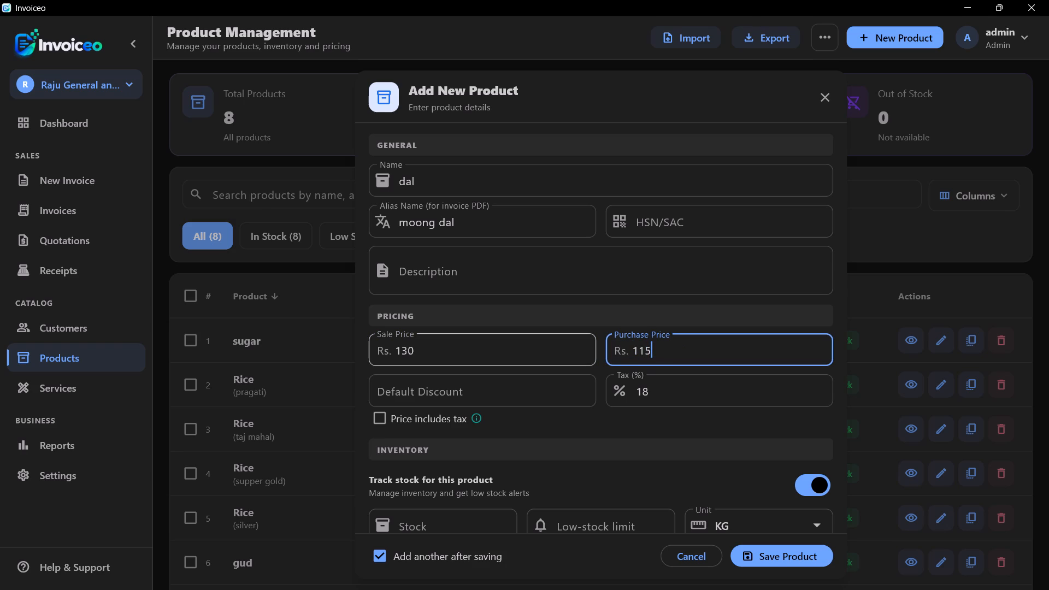
pyautogui.click(419, 349)
pyautogui.press('BackSpace')
pyautogui.press('BackSpace')
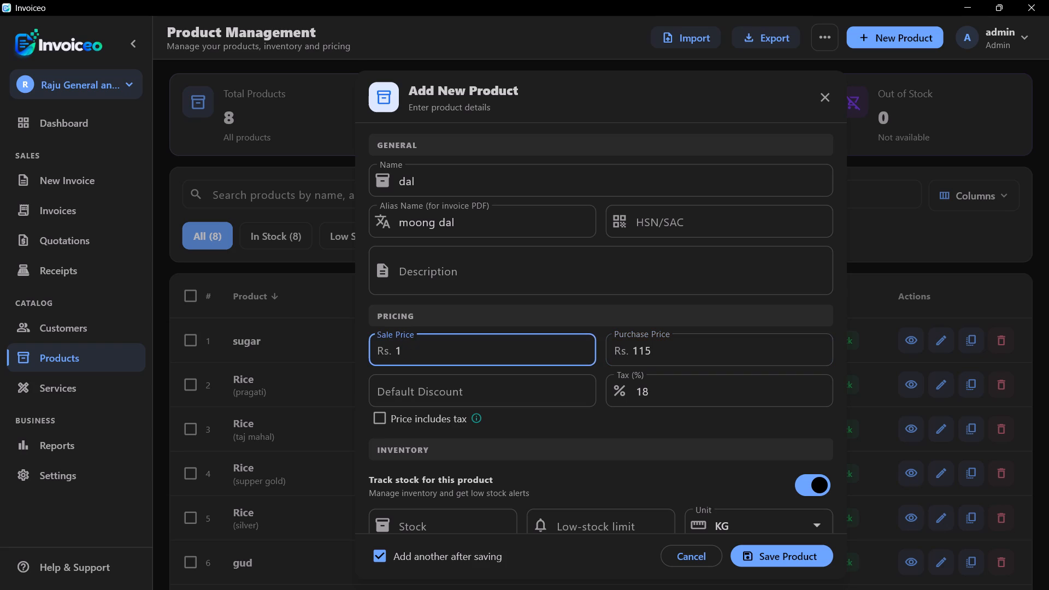
pyautogui.write('35')
# Set the moong dal's default discount to Rs. 5 and tax to 0%, with price including tax.
pyautogui.click(423, 387)
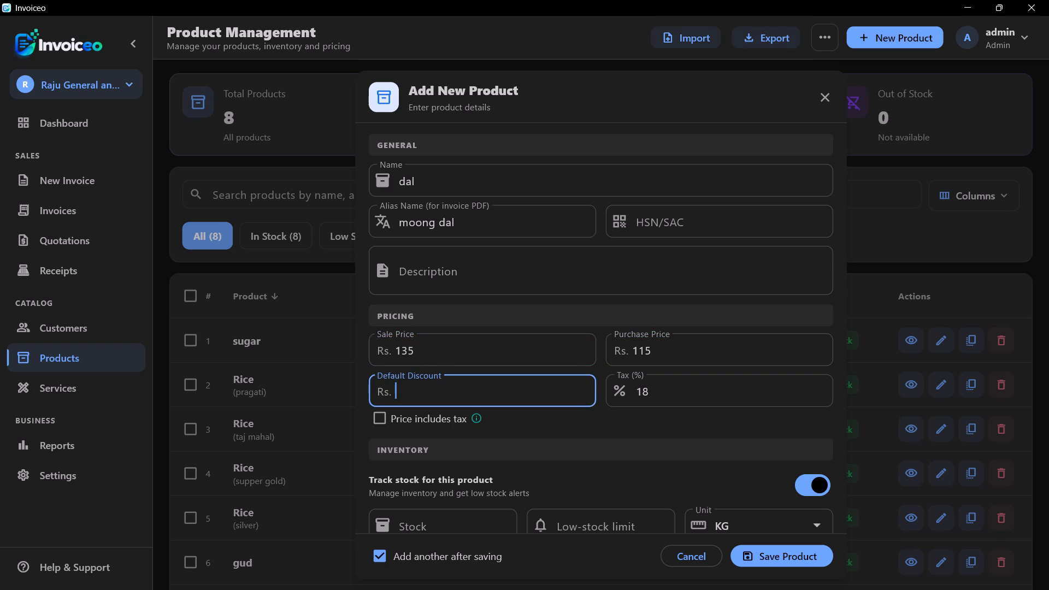
pyautogui.press('5')
pyautogui.click(663, 394)
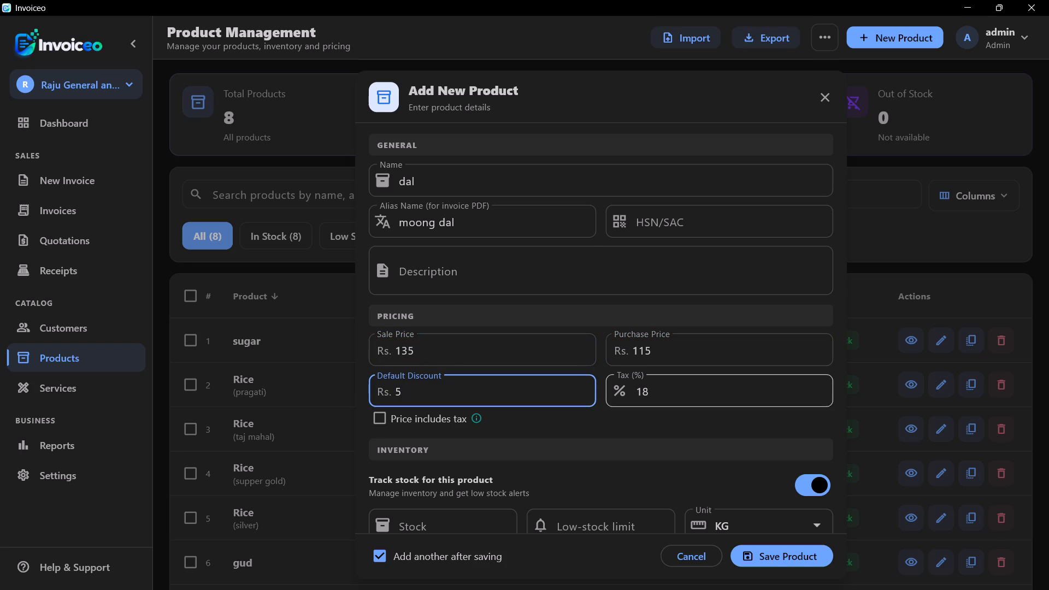
pyautogui.press('BackSpace')
pyautogui.press('BackSpace')
pyautogui.press('0')
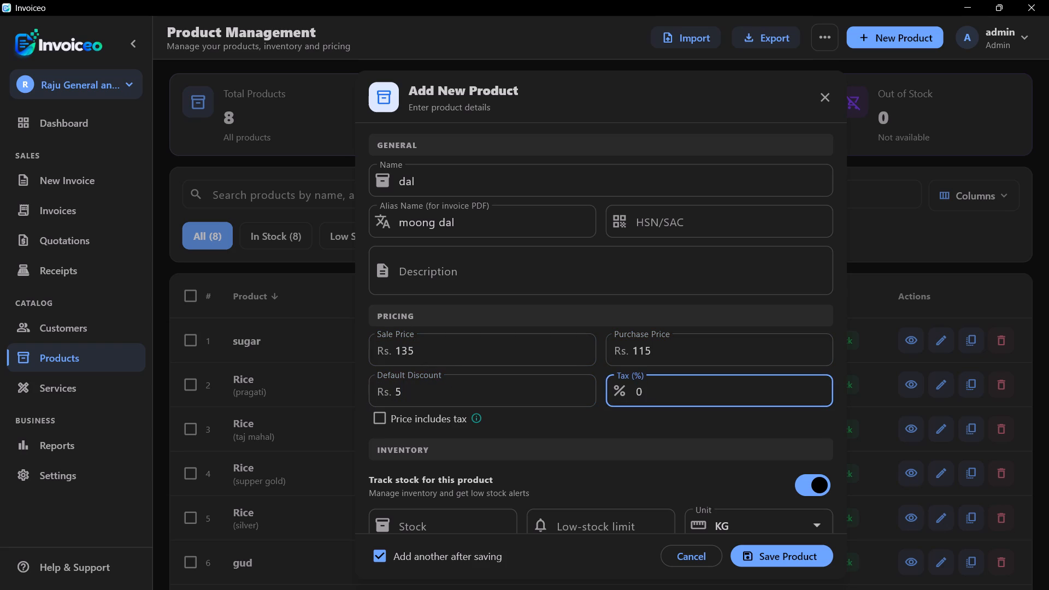
pyautogui.click(378, 417)
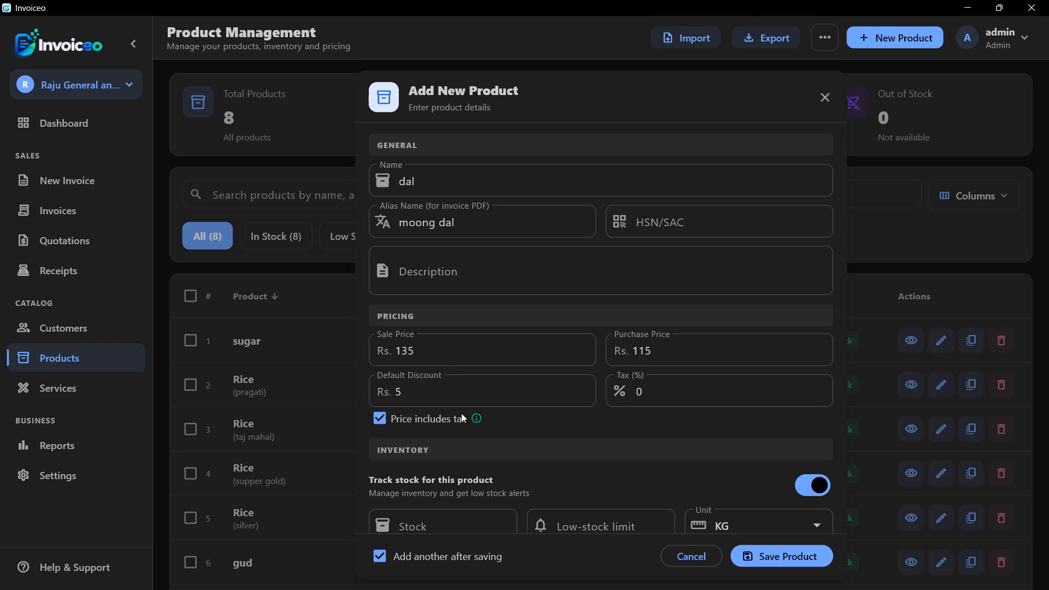
# Change the moong dal's purchase price to Rs. 120.
pyautogui.scroll(-3, 461, 413)
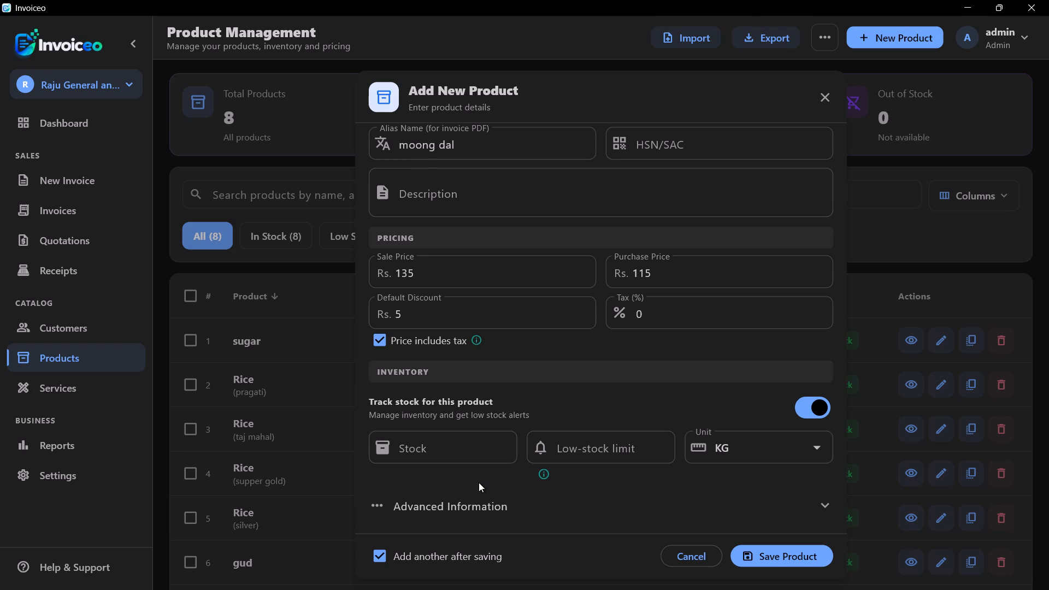
pyautogui.click(671, 275)
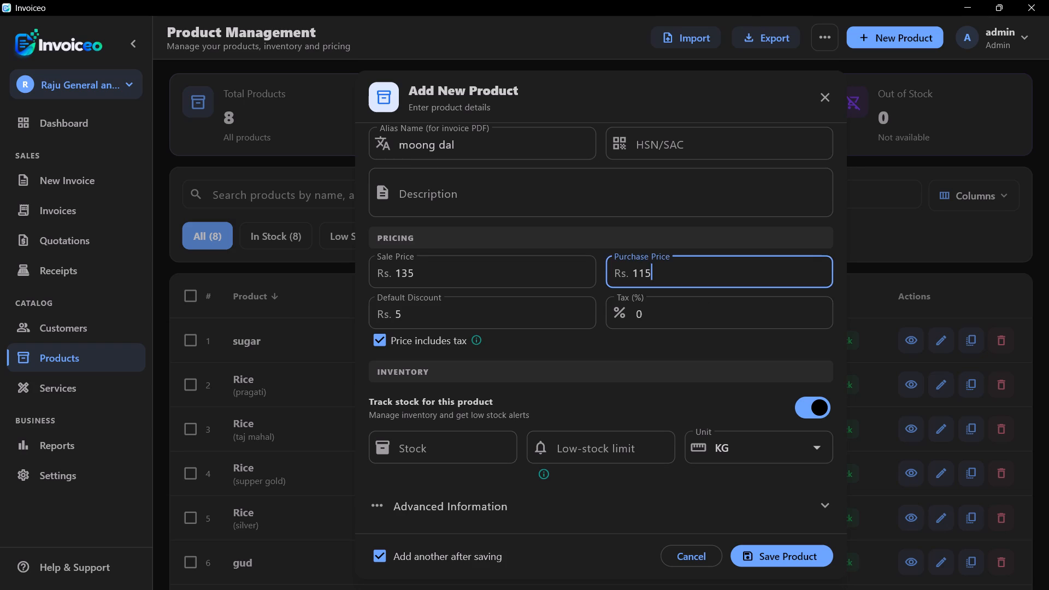
pyautogui.press('BackSpace')
pyautogui.press('BackSpace')
pyautogui.write('20')
# Give the moong dal a stock of 30 and a low-stock limit of 5, and save the product.
pyautogui.click(417, 443)
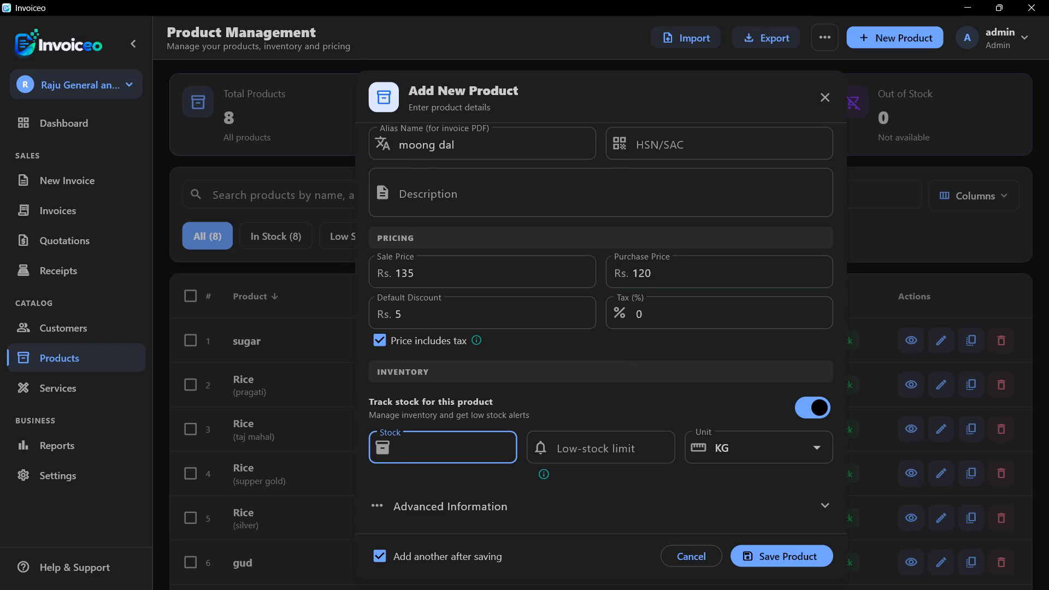
pyautogui.write('30')
pyautogui.click(568, 439)
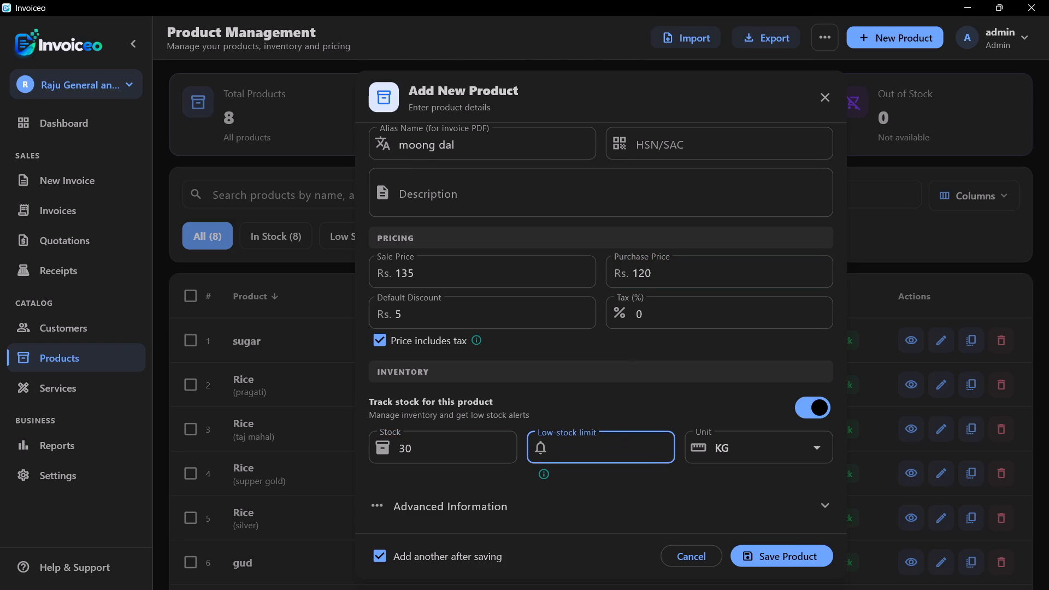
pyautogui.press('5')
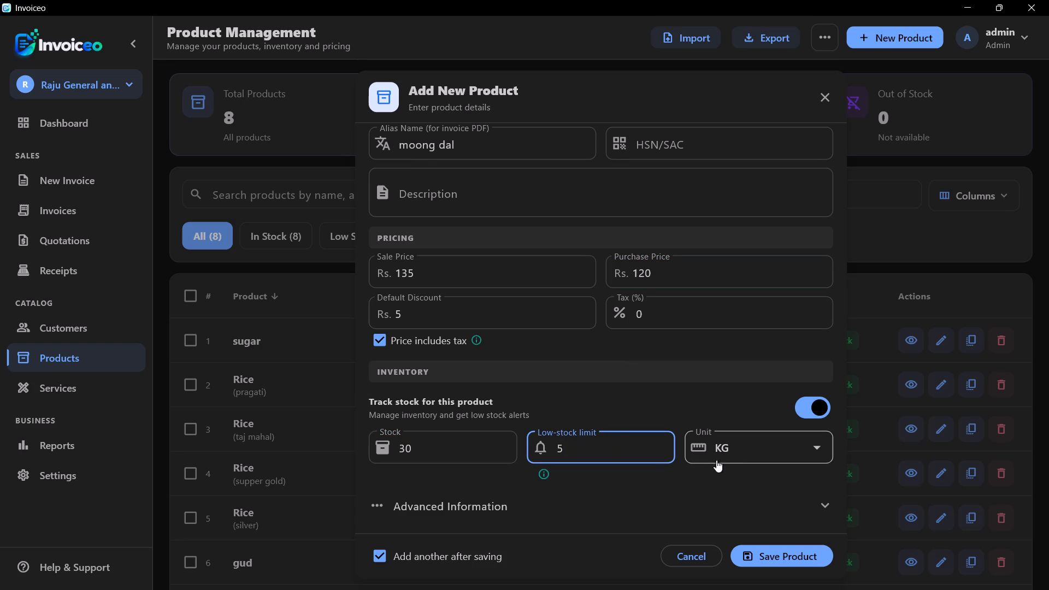
pyautogui.click(762, 556)
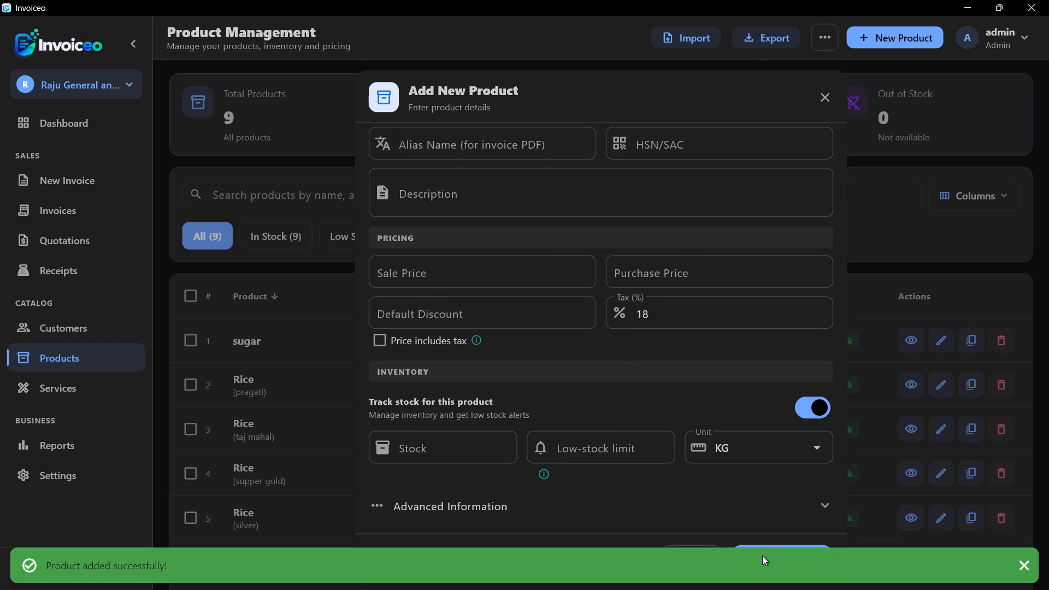
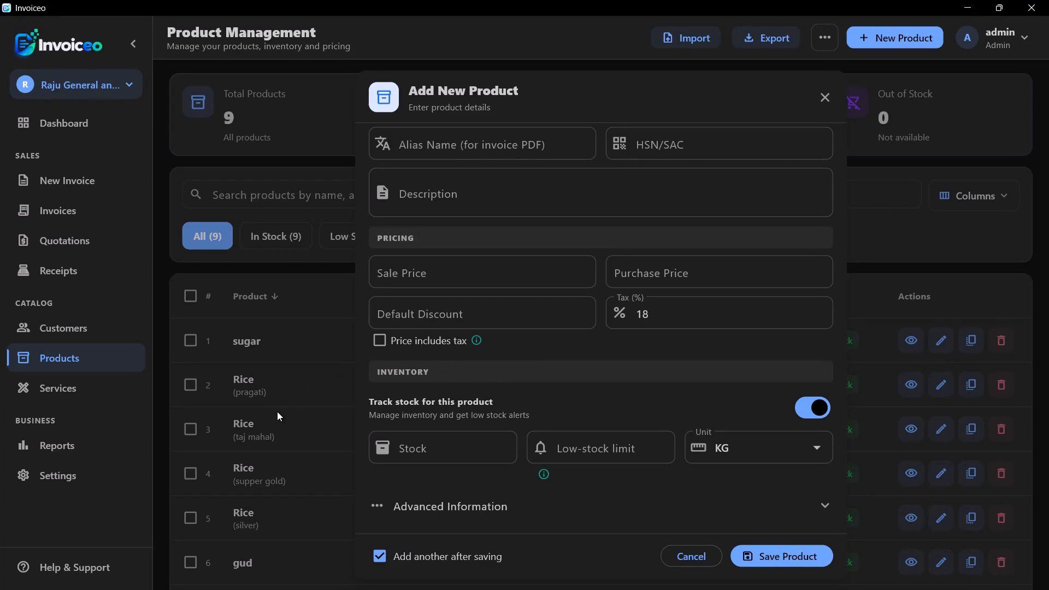
# Close the blank new-product form and look over the product list.
pyautogui.scroll(-2, 277, 411)
pyautogui.click(830, 95)
pyautogui.scroll(-8, 458, 334)
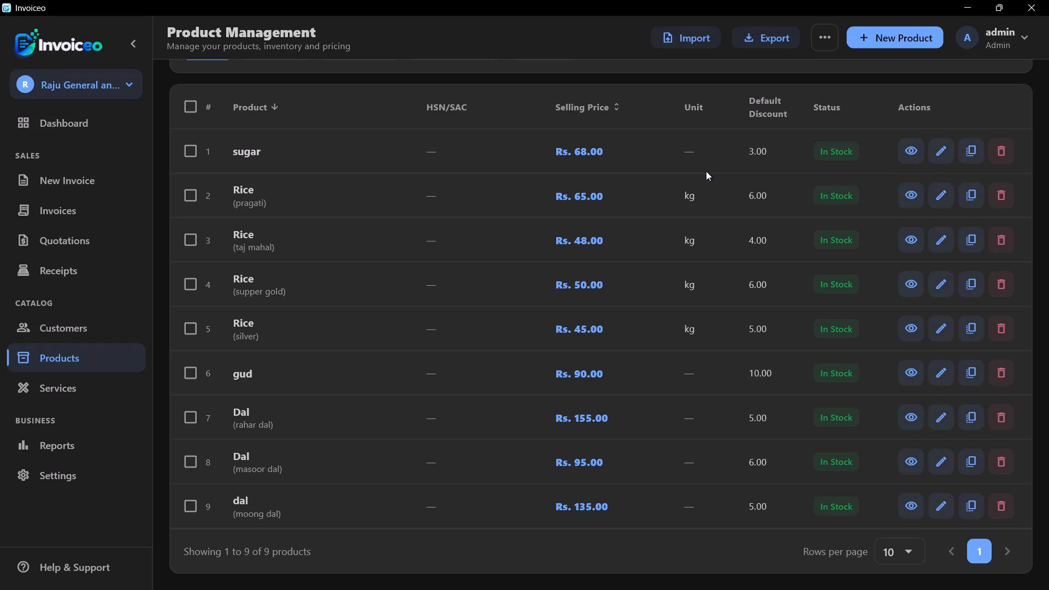
# Start a new product named dal with the alias name chana dal.
pyautogui.click(905, 33)
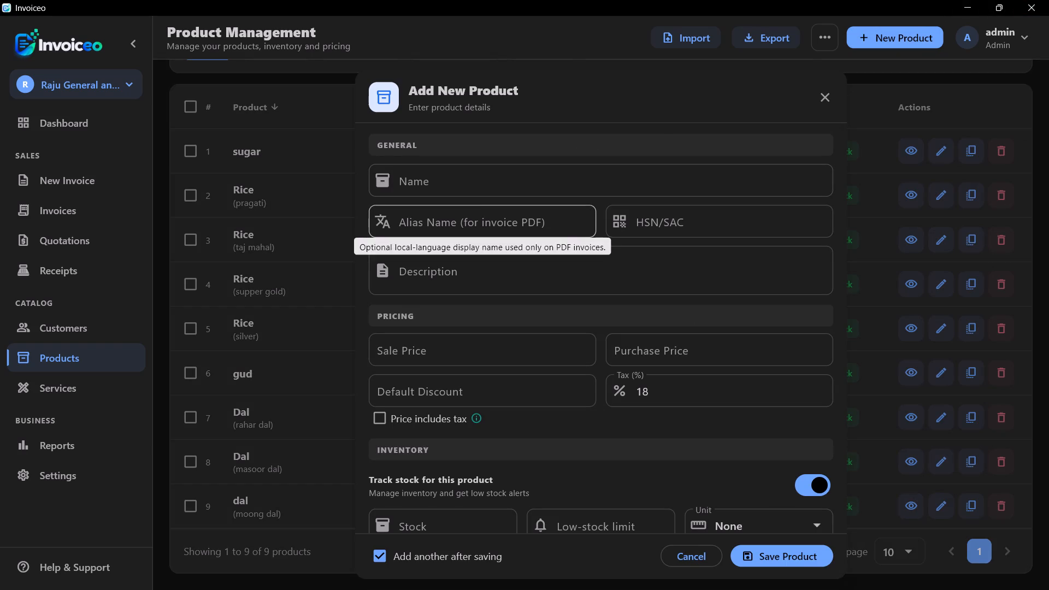
pyautogui.click(446, 181)
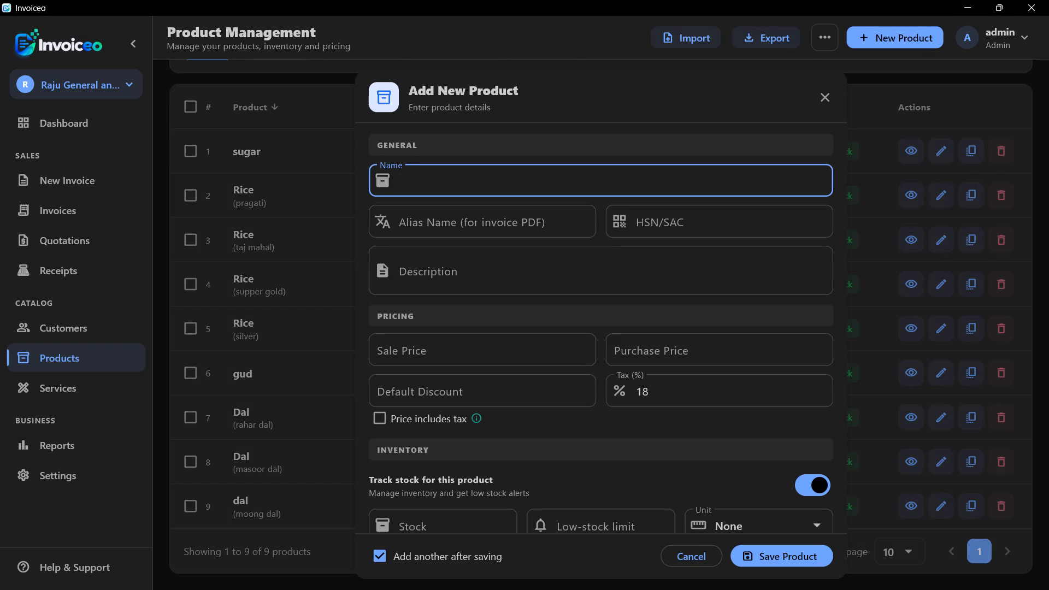
pyautogui.write('da')
pyautogui.press('l')
pyautogui.click(432, 209)
pyautogui.write('chana dal')
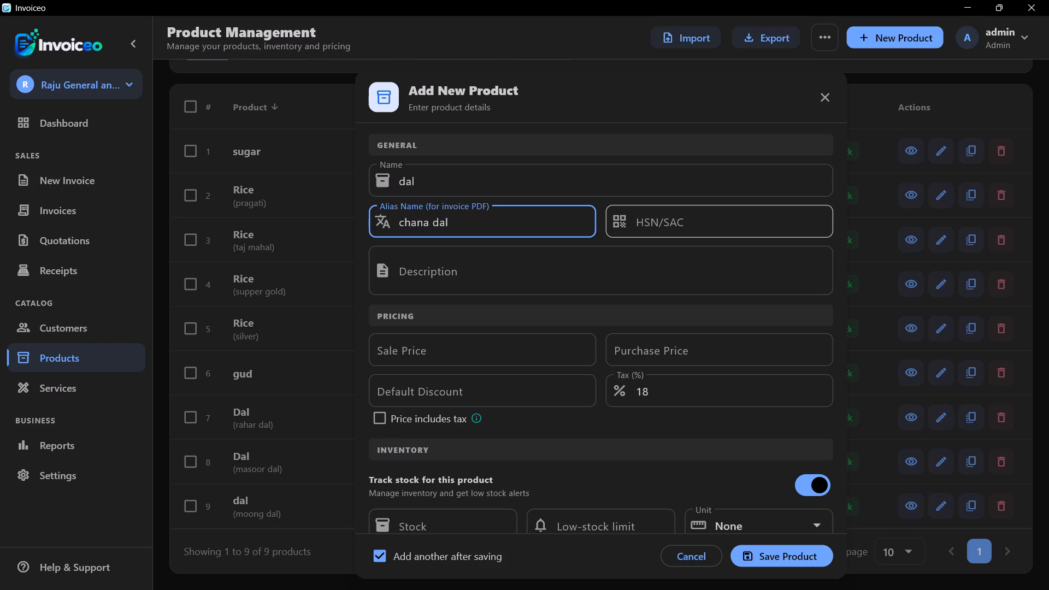
# Set the chana dal's sale price to Rs. 120 and its purchase price to Rs. 100.
pyautogui.click(439, 353)
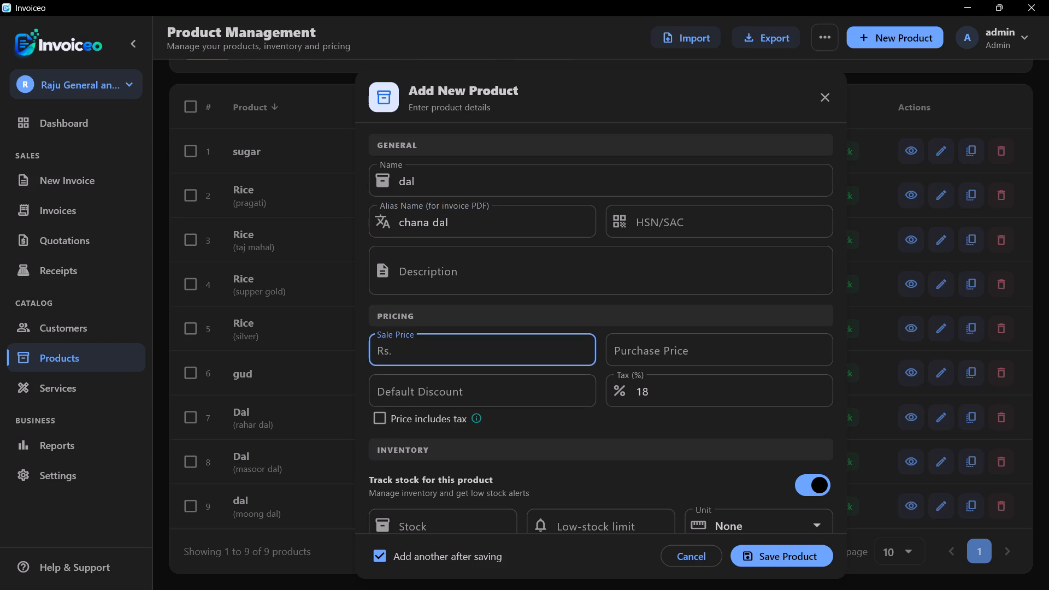
pyautogui.write('110')
pyautogui.press('BackSpace')
pyautogui.press('BackSpace')
pyautogui.write('20')
pyautogui.click(661, 347)
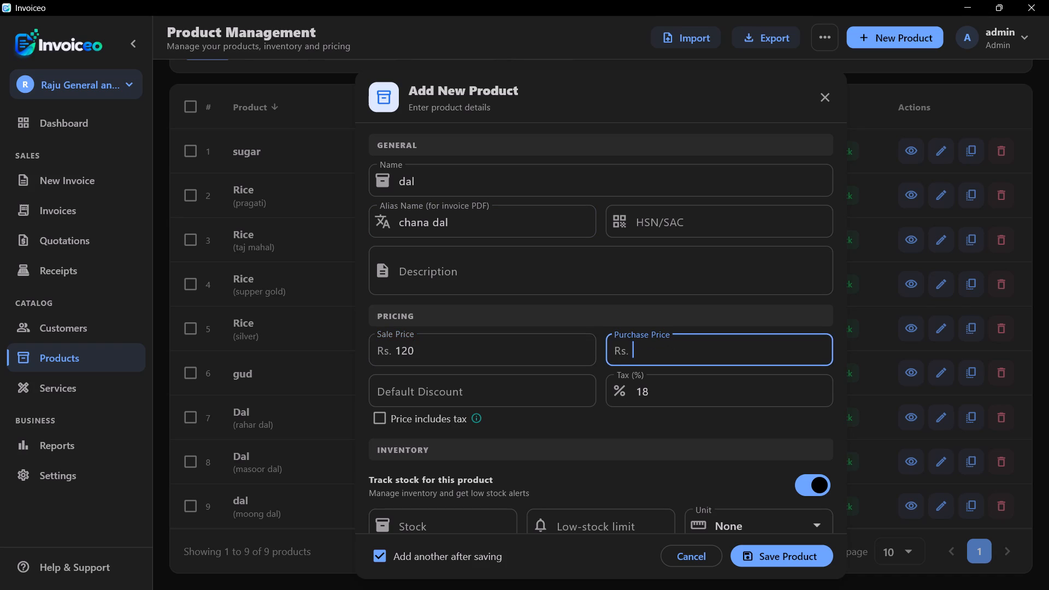
pyautogui.write('100')
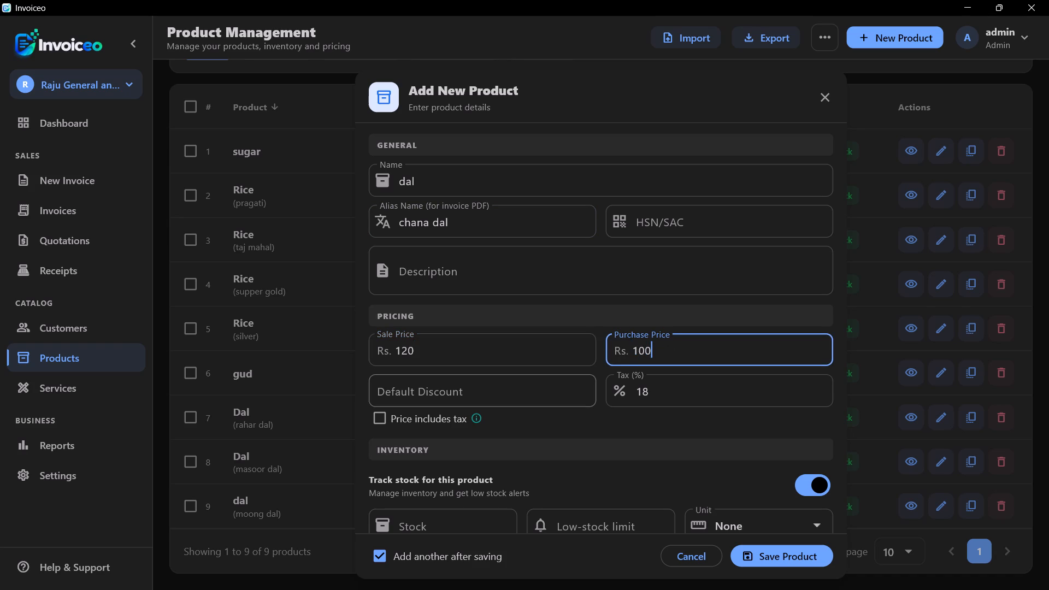
# Set the chana dal's default discount to Rs. 10 and tax to 0%, with price including tax.
pyautogui.click(488, 395)
pyautogui.write('10')
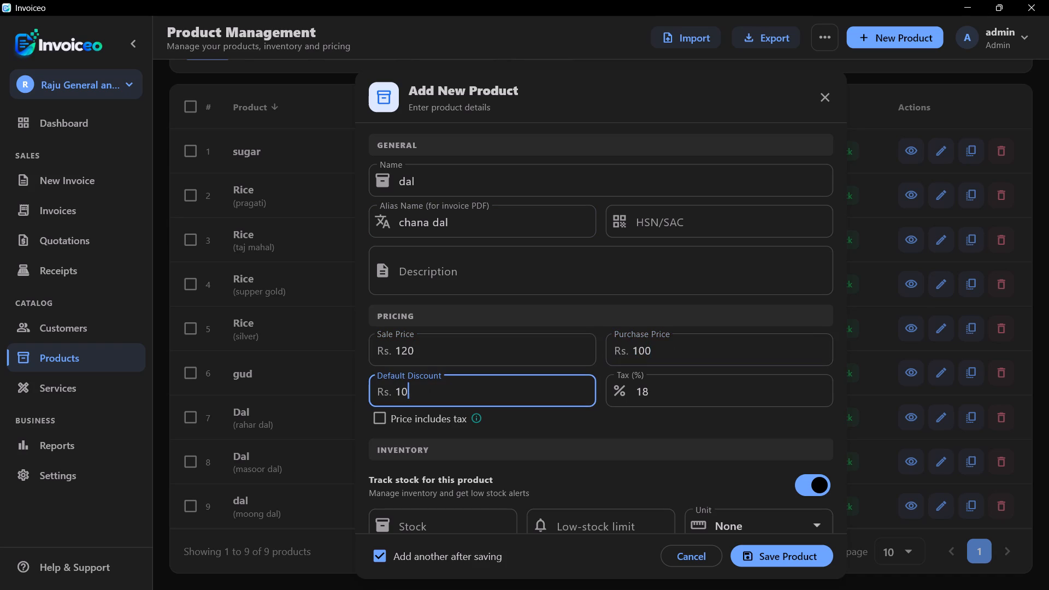
pyautogui.scroll(-2, 488, 395)
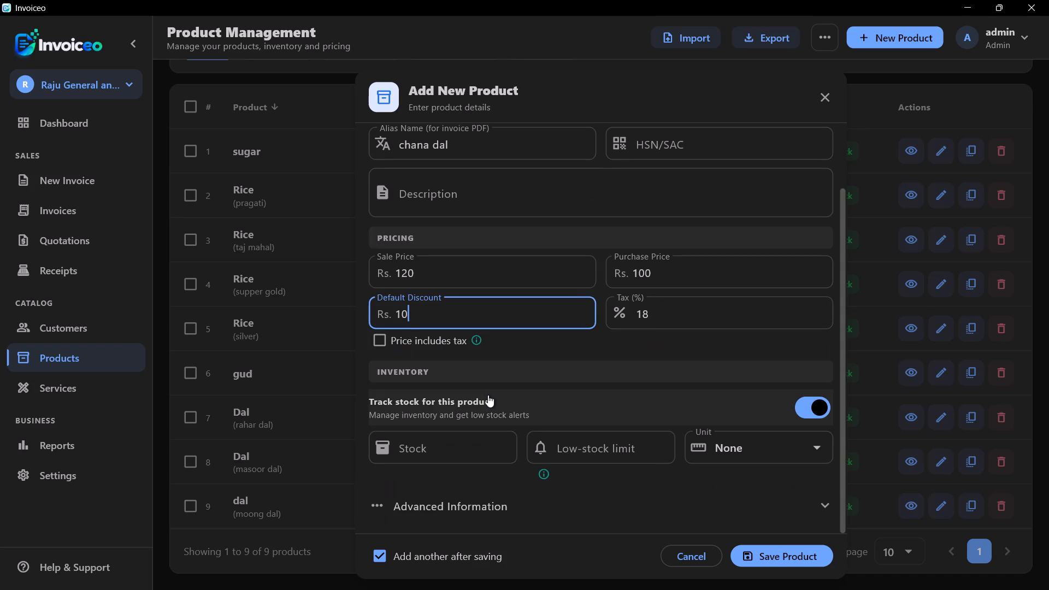
pyautogui.click(381, 337)
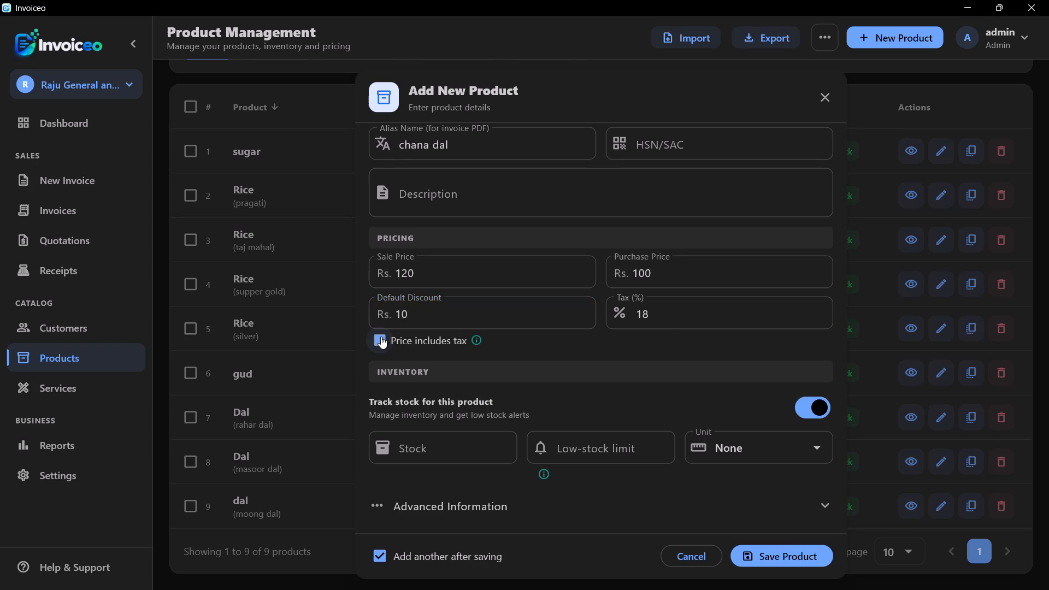
pyautogui.click(661, 312)
pyautogui.press('BackSpace')
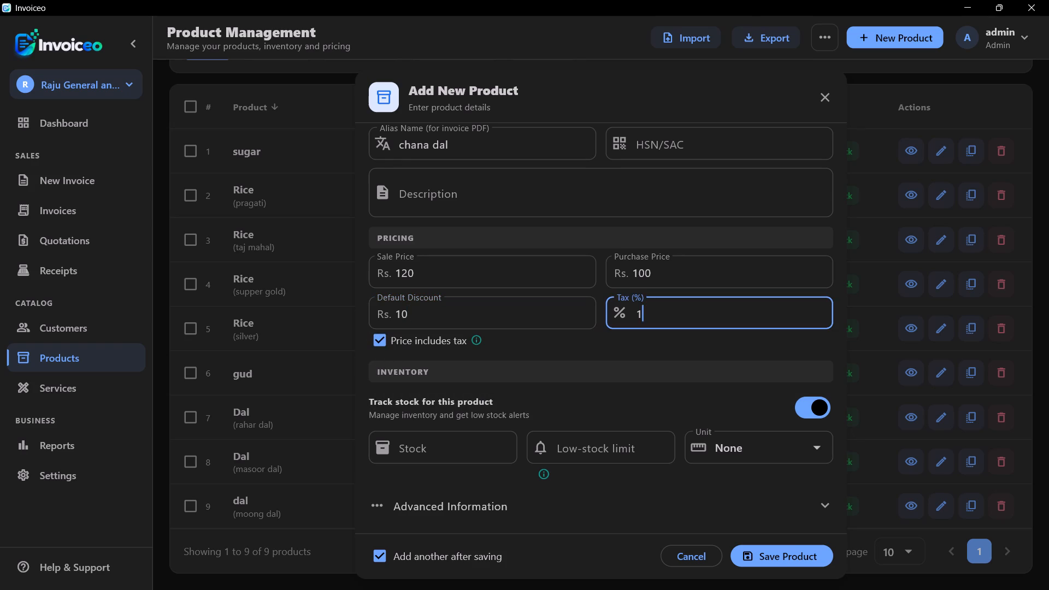
pyautogui.press('BackSpace')
pyautogui.press('0')
# Give the chana dal a stock of 30, a low-stock limit of 5 and the unit KG, and save the product.
pyautogui.click(435, 444)
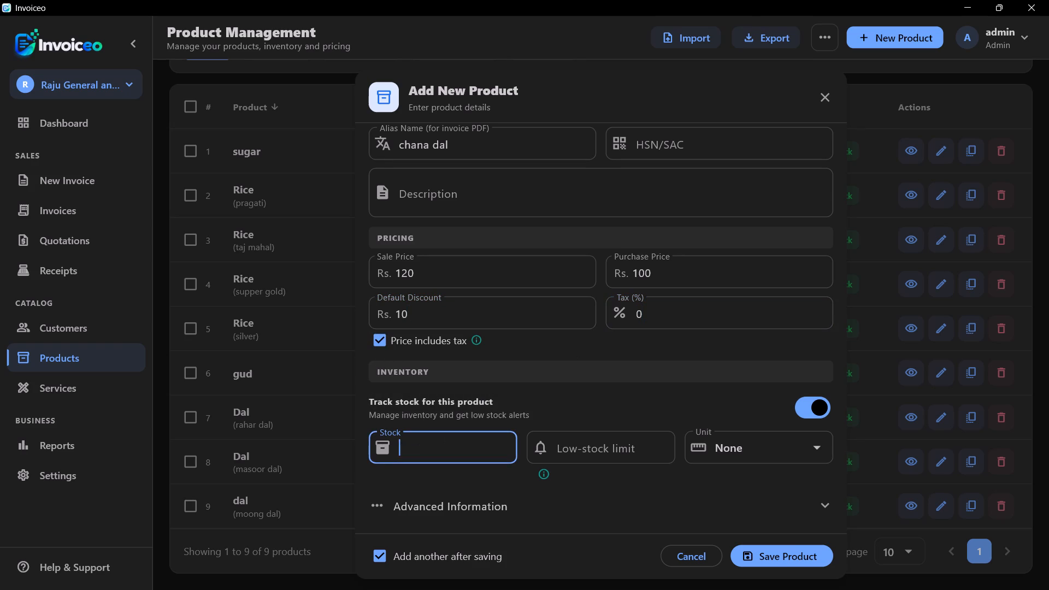
pyautogui.write('30')
pyautogui.click(618, 456)
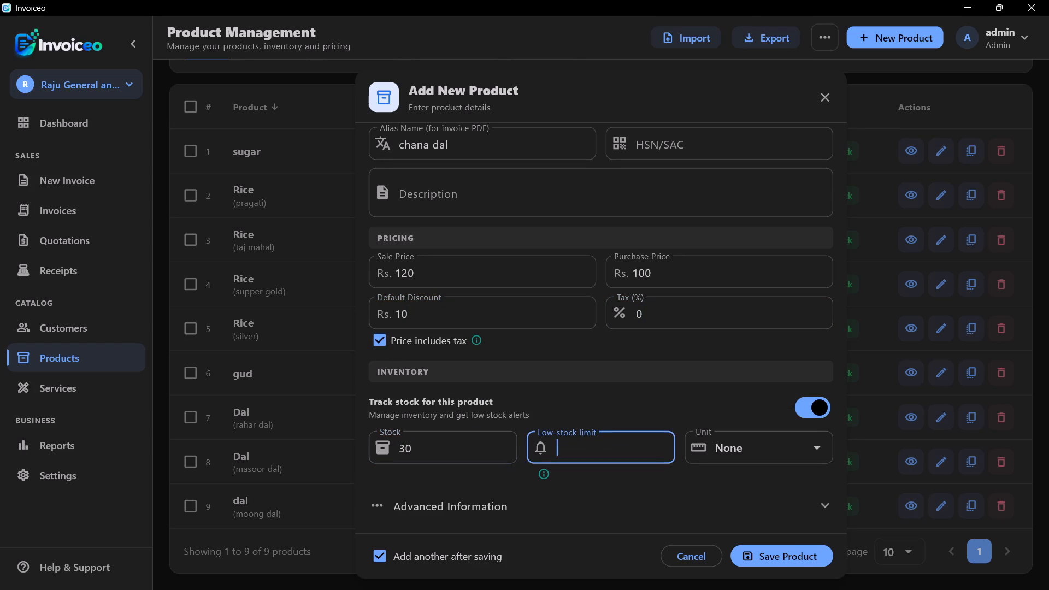
pyautogui.press('5')
pyautogui.click(780, 451)
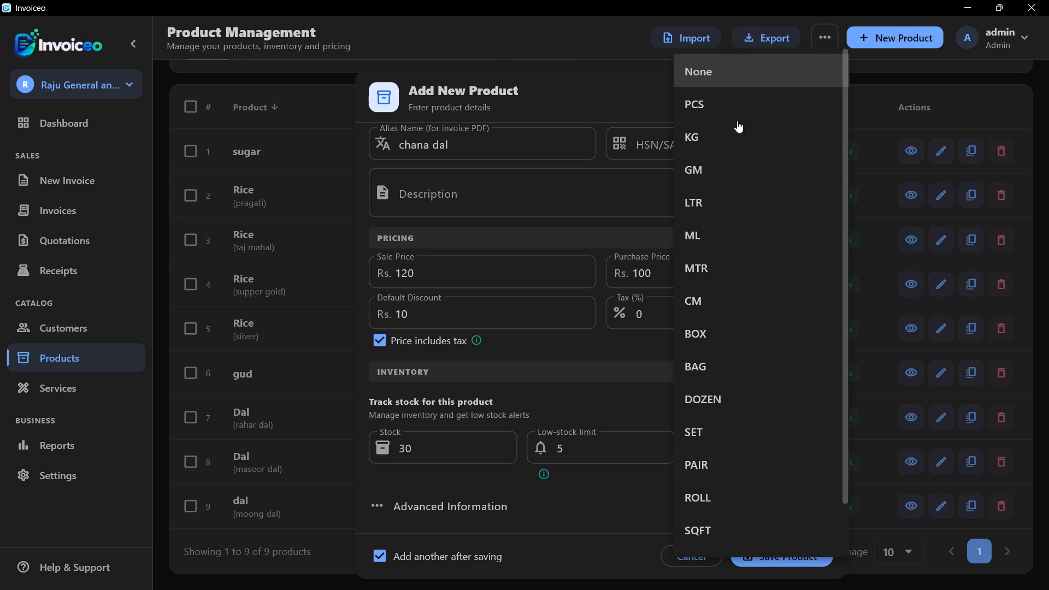
pyautogui.moveTo(729, 40); pyautogui.dragTo(711, 326)
pyautogui.click(706, 149)
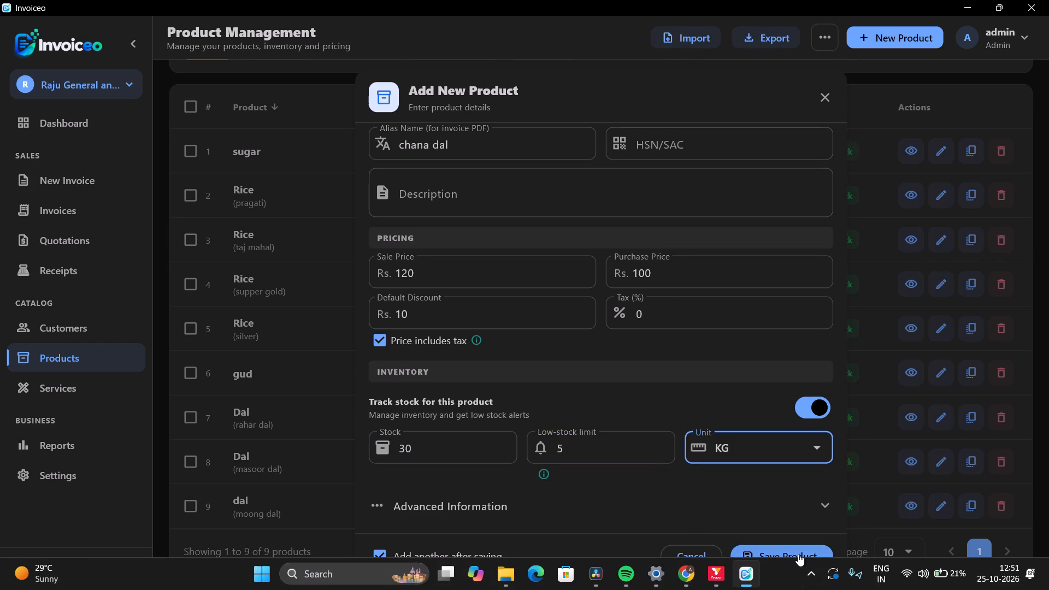
pyautogui.click(797, 554)
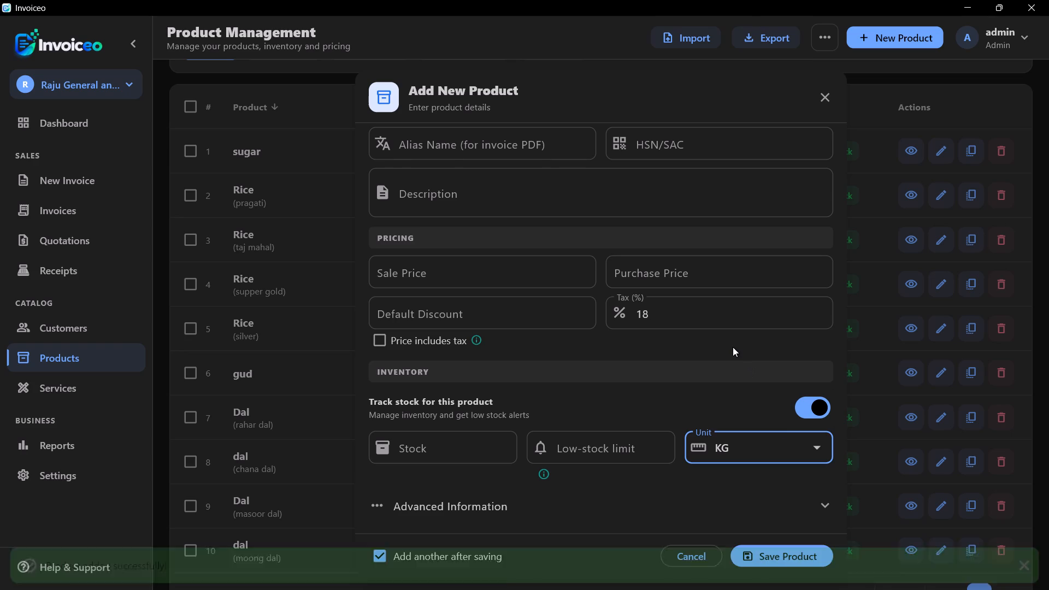
# Name the next new product dal and give it the alias name udad dal.
pyautogui.scroll(5, 733, 347)
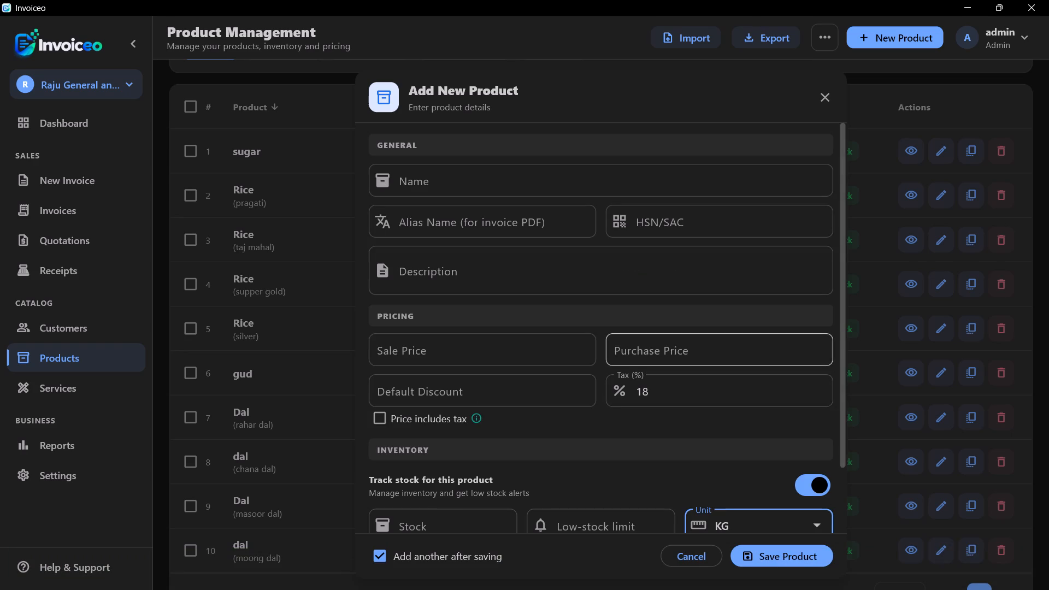
pyautogui.click(551, 193)
pyautogui.write('dal')
pyautogui.click(471, 215)
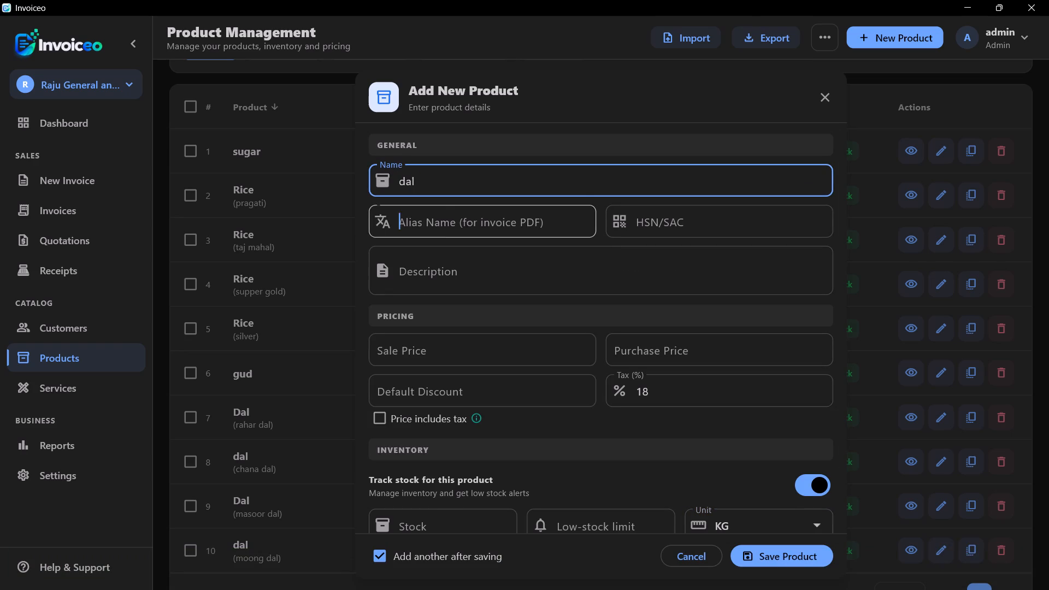
pyautogui.write('udad')
pyautogui.press('space')
pyautogui.write('dal')
pyautogui.press('space')
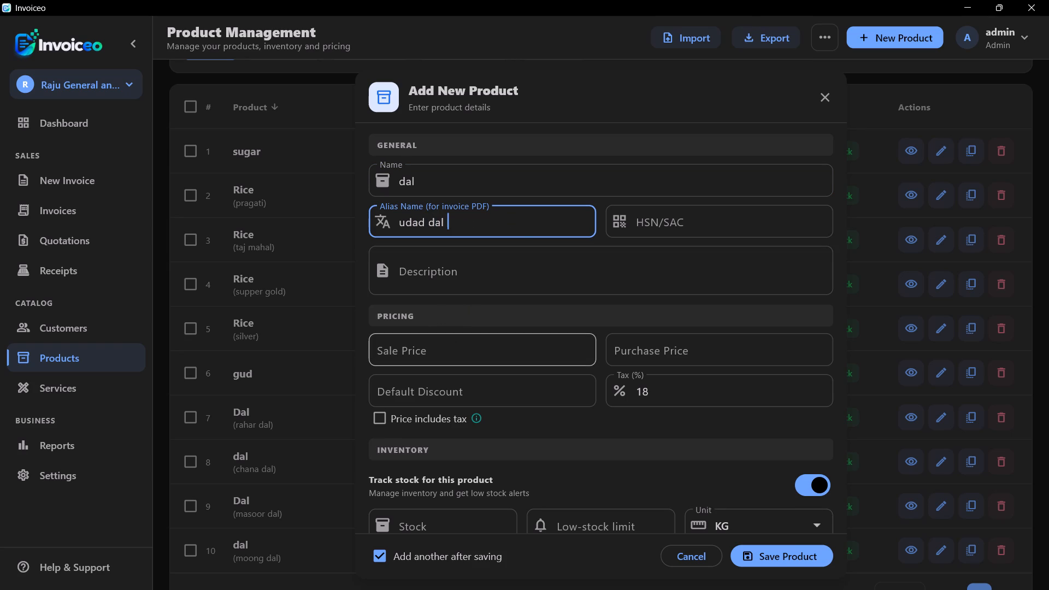
# Set the udad dal's purchase price to Rs. 130 and its sale price to Rs. 155.
pyautogui.click(708, 357)
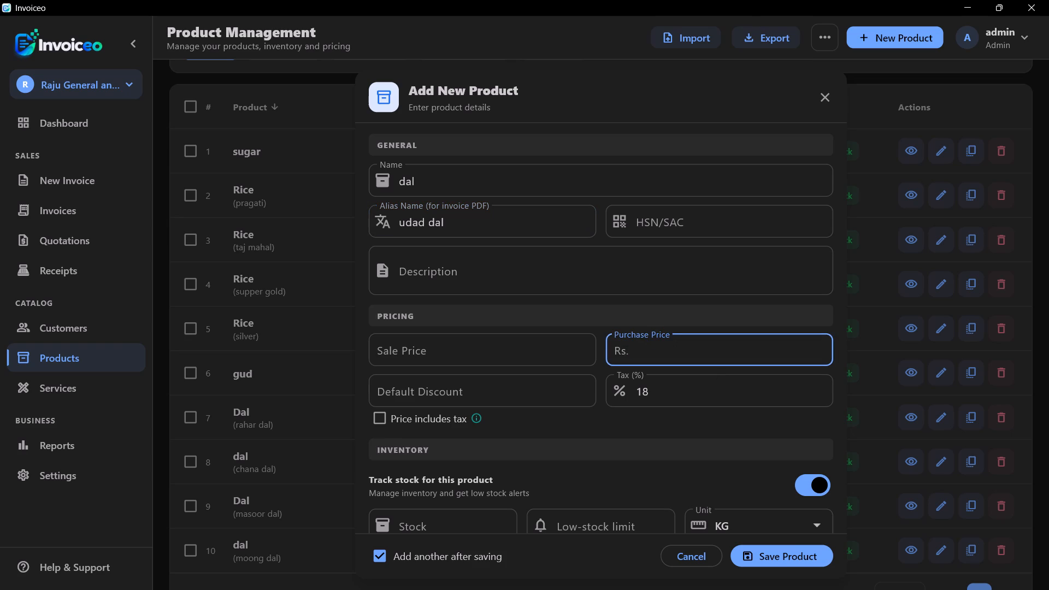
pyautogui.write('130')
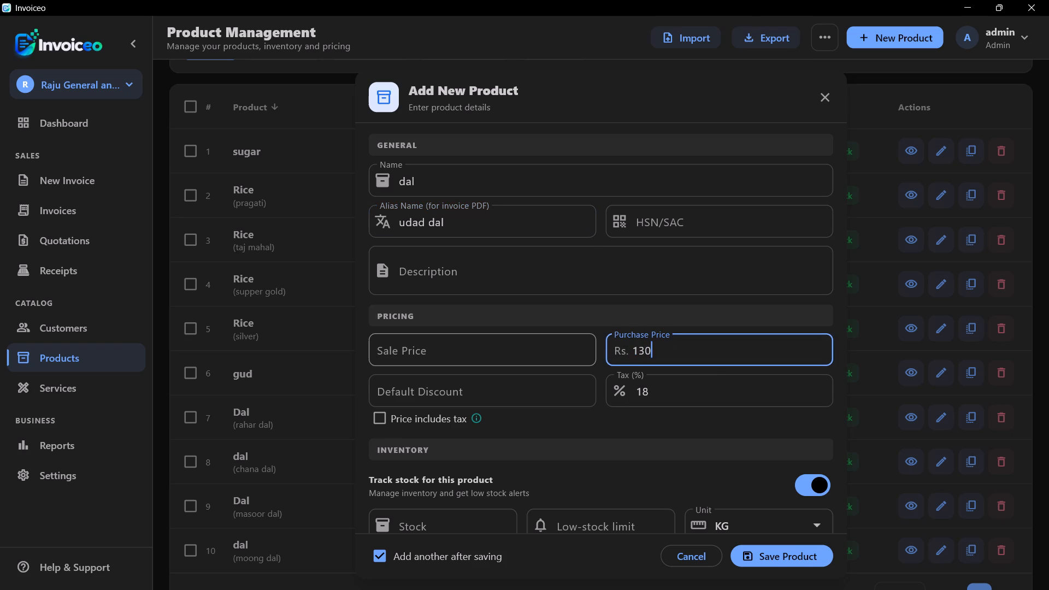
pyautogui.click(478, 353)
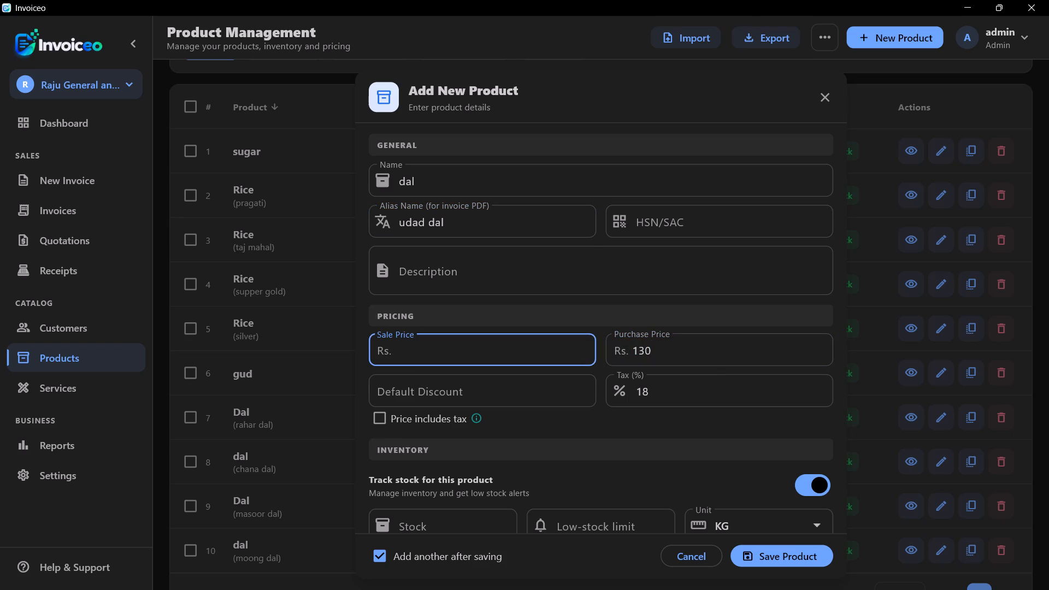
pyautogui.press('1')
pyautogui.write('55')
# Set the udad dal's default discount to Rs. 15 and tax to 0%, with price including tax.
pyautogui.click(423, 384)
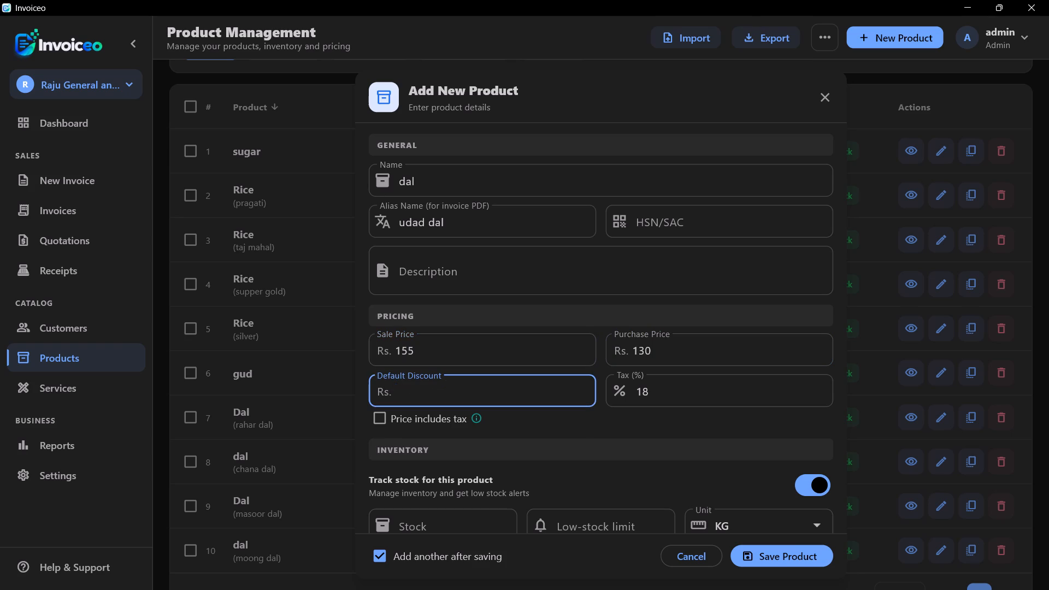
pyautogui.write('15')
pyautogui.click(667, 391)
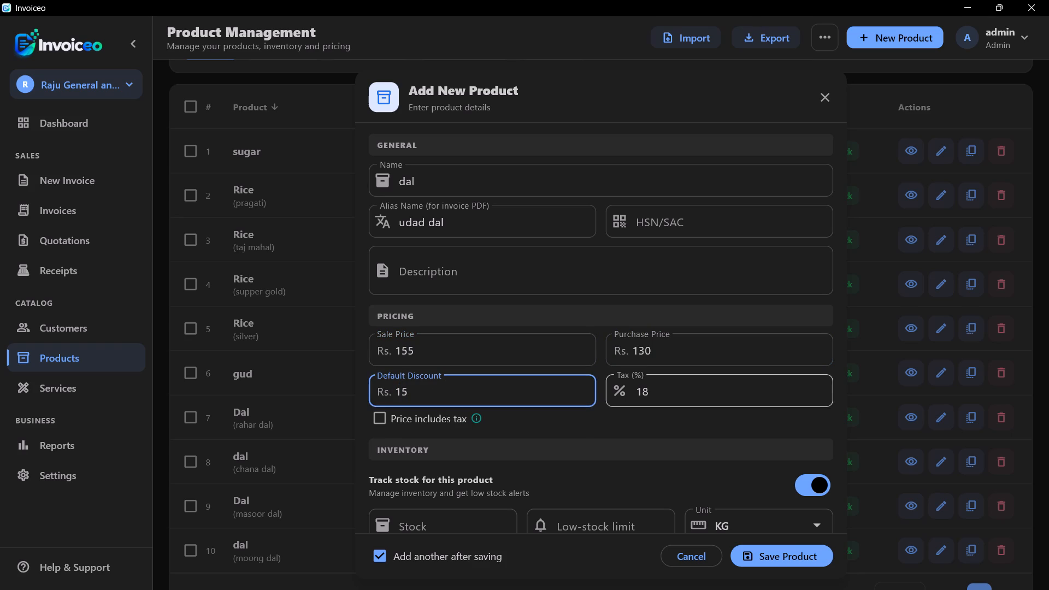
pyautogui.press('BackSpace')
pyautogui.press('BackSpace')
pyautogui.press('0')
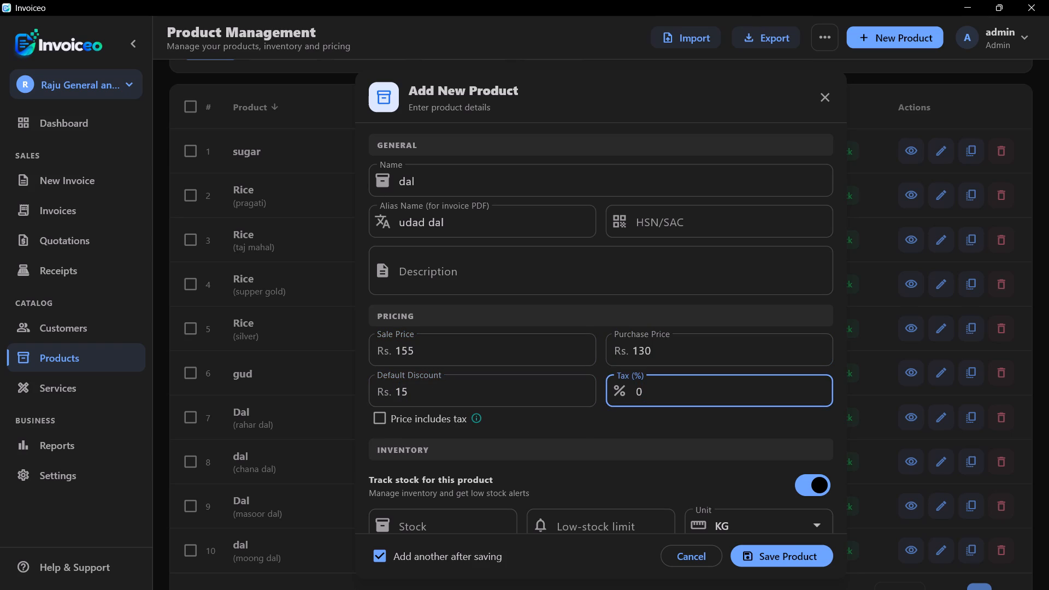
pyautogui.click(381, 422)
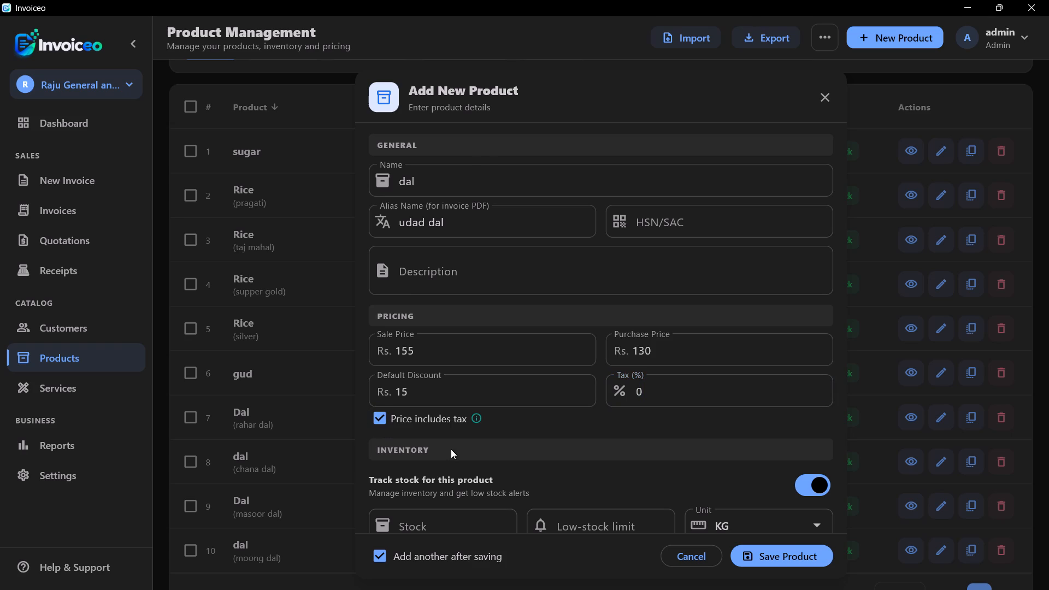
# Give the udad dal a stock of 30 and a low-stock limit of 5, and save the product.
pyautogui.scroll(-3, 451, 449)
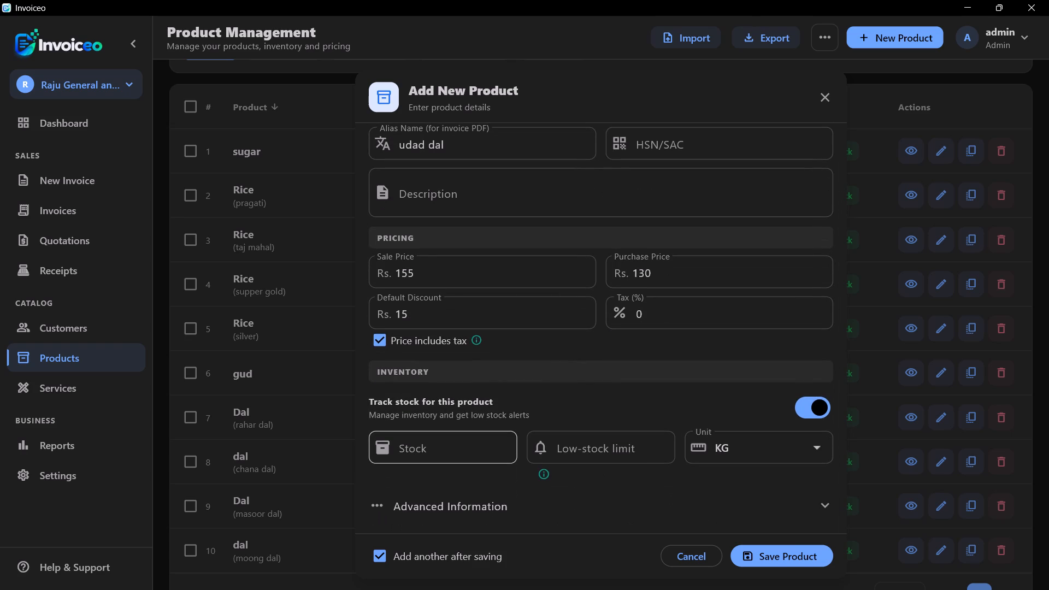
pyautogui.click(455, 450)
pyautogui.write('30')
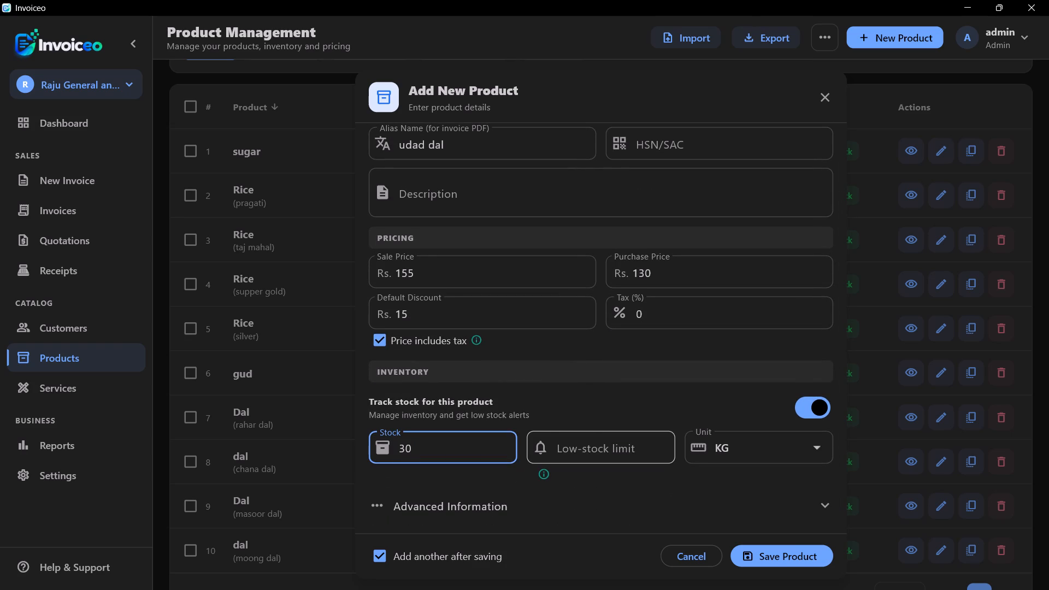
pyautogui.click(611, 451)
pyautogui.press('5')
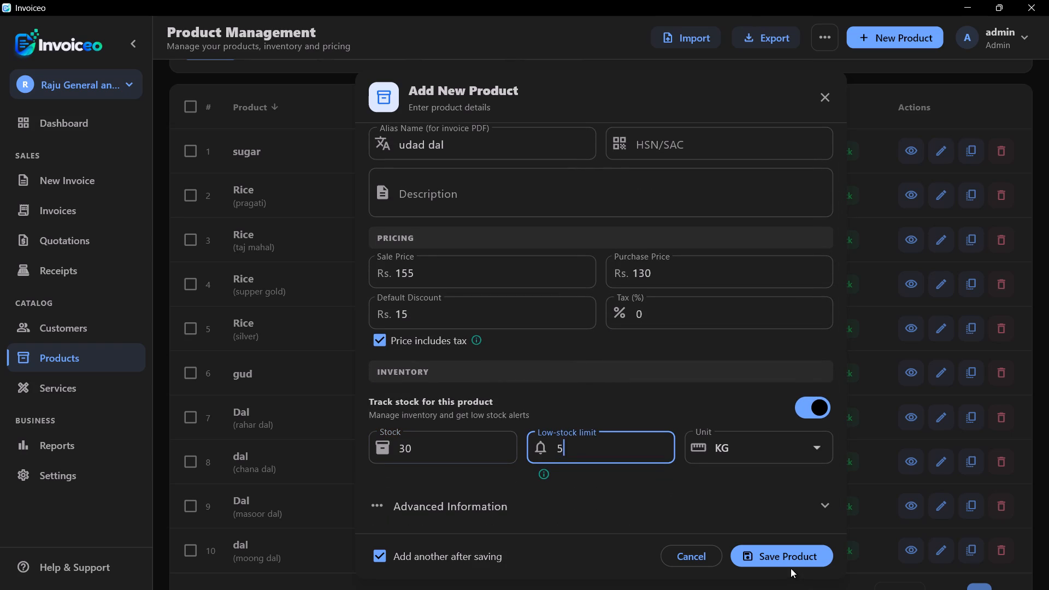
pyautogui.click(789, 563)
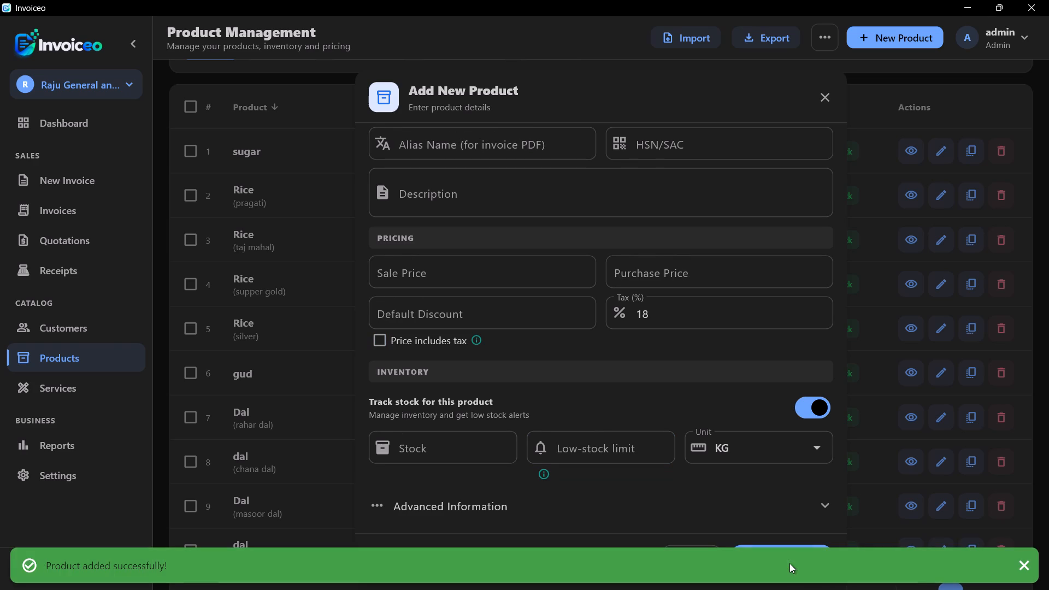
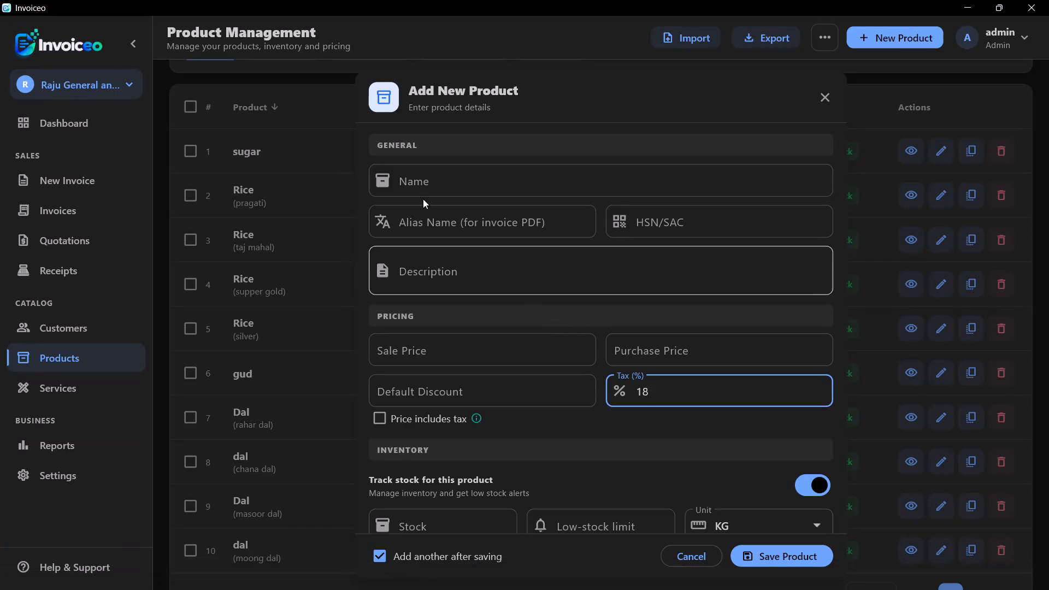
# Name the next new product pisai aata.
pyautogui.click(404, 177)
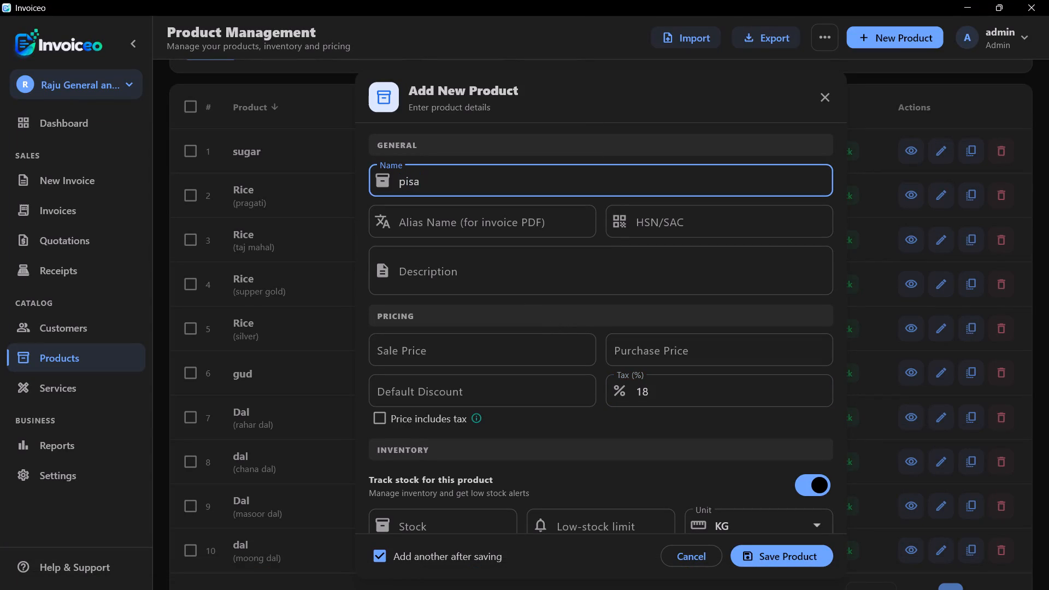
pyautogui.write('I AA')
pyautogui.press('BackSpace')
pyautogui.press('BackSpace')
pyautogui.press('BackSpace')
pyautogui.press('BackSpace')
pyautogui.write('I')
pyautogui.press('space')
pyautogui.press('BackSpace')
pyautogui.press('BackSpace')
pyautogui.write('i aata')
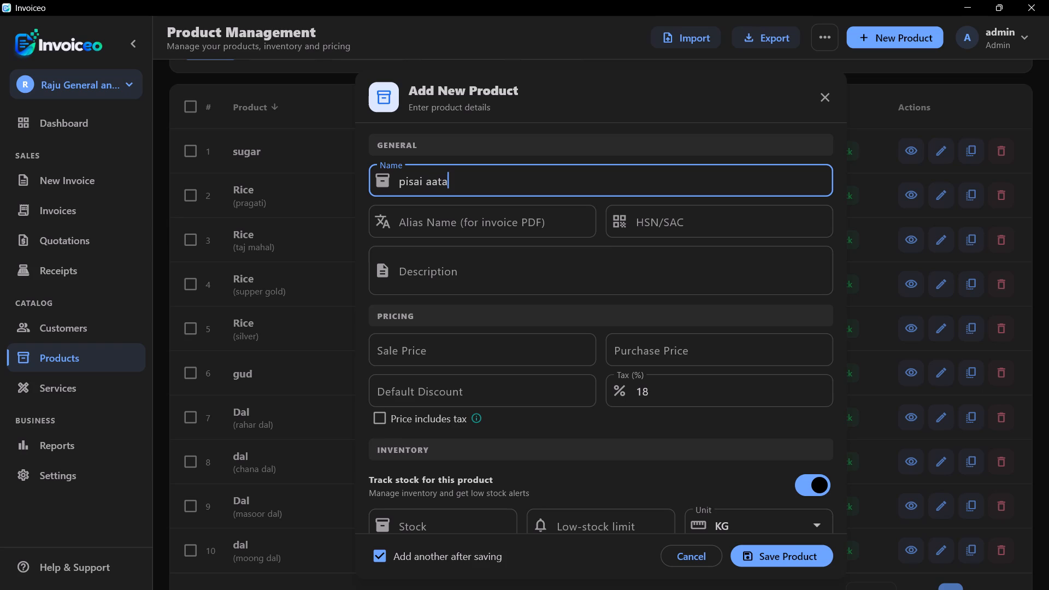
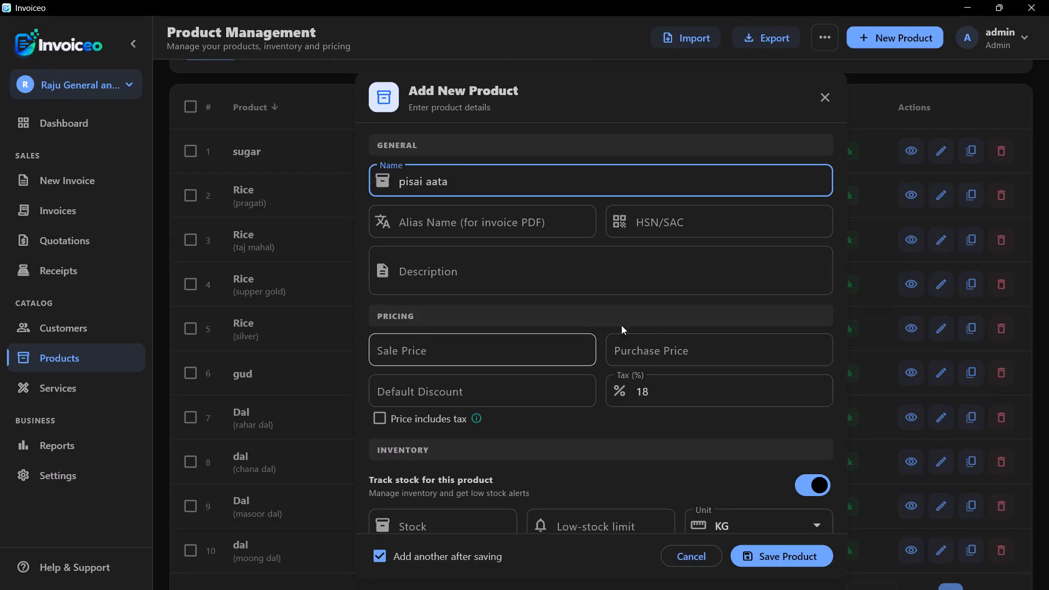
# Set pisai aata's purchase price to Rs. 40, sale price to Rs. 45 and default discount to Rs. 1.
pyautogui.click(650, 342)
pyautogui.write('40')
pyautogui.click(538, 354)
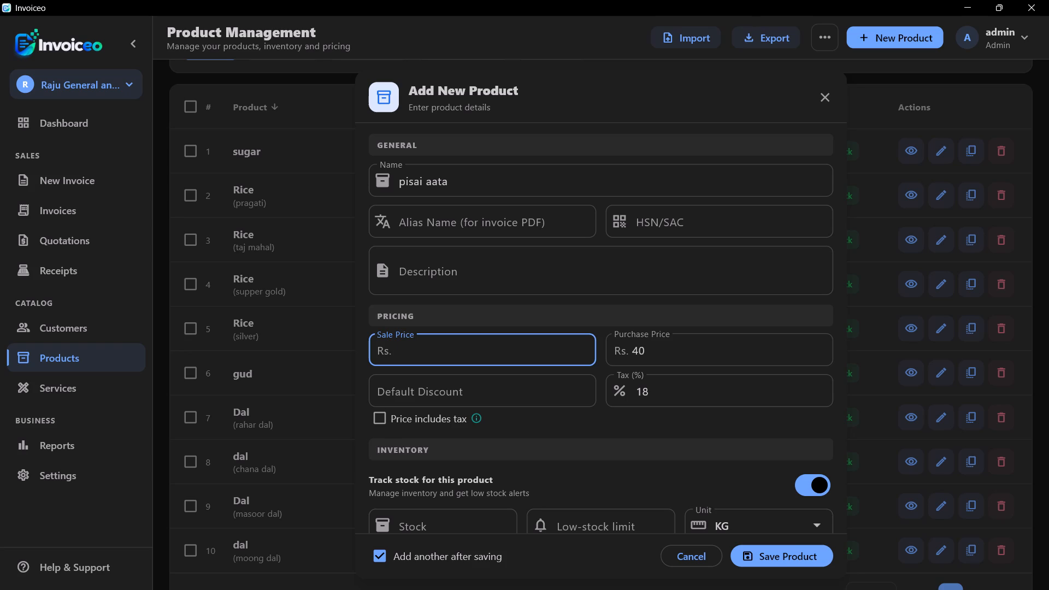
pyautogui.write('45')
pyautogui.click(416, 398)
pyautogui.press('1')
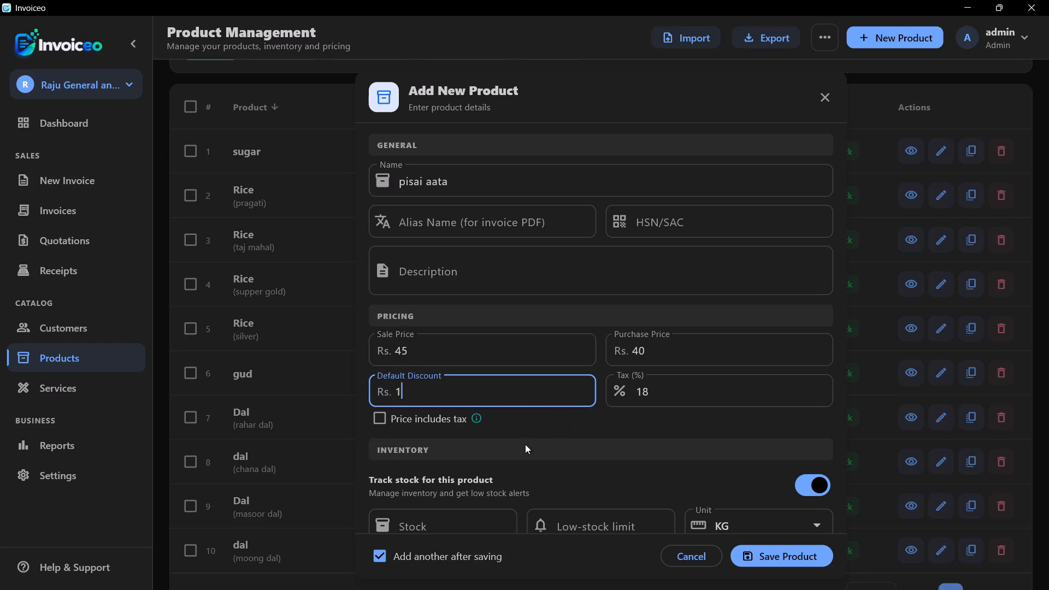
# Set pisai aata's stock to 60 and its low-stock limit to 5.
pyautogui.scroll(-3, 609, 461)
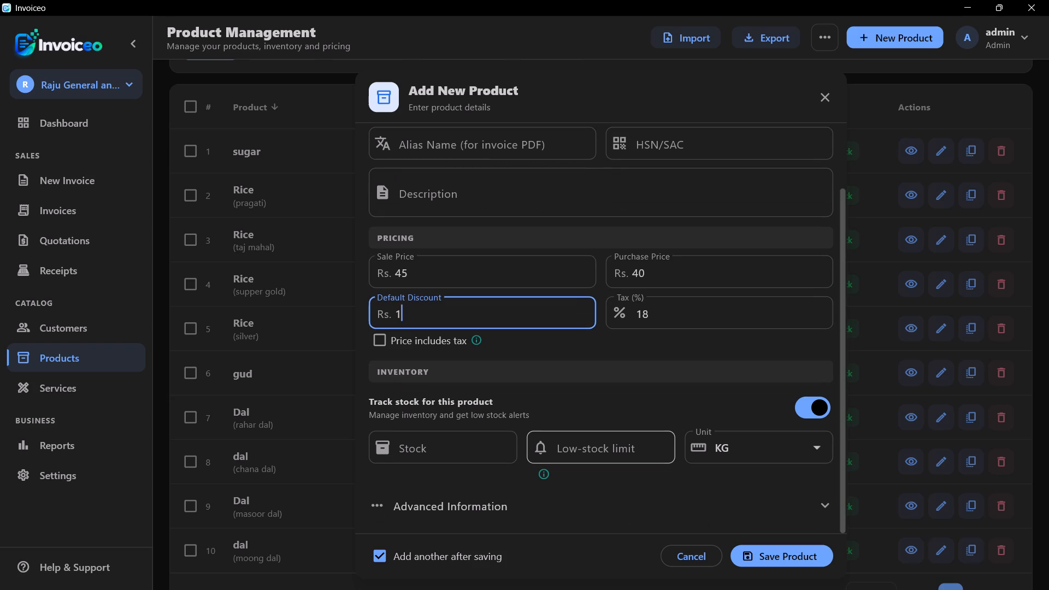
pyautogui.click(491, 456)
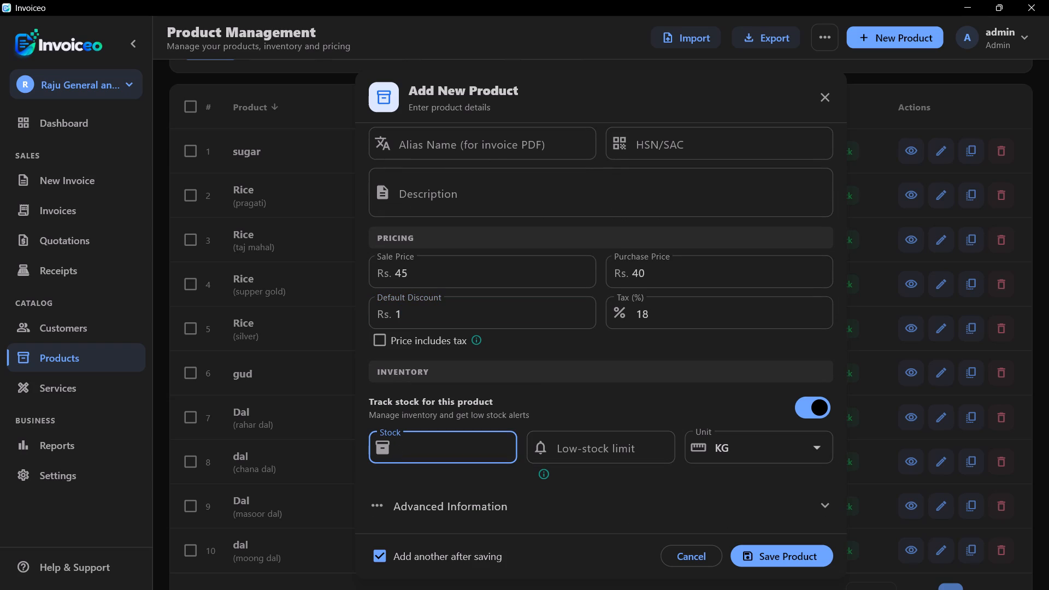
pyautogui.write('60')
pyautogui.click(629, 455)
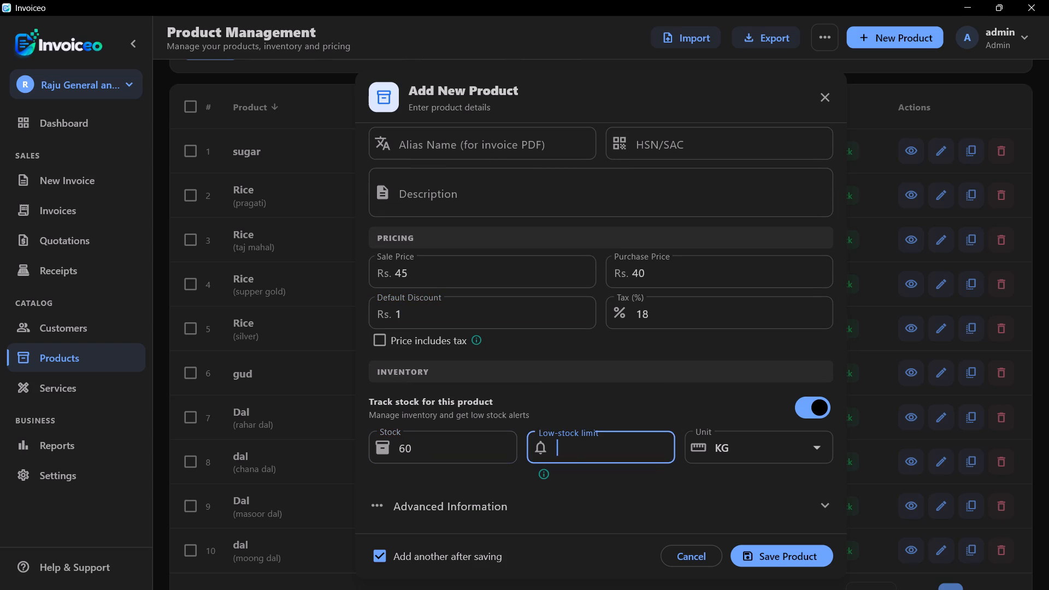
pyautogui.press('5')
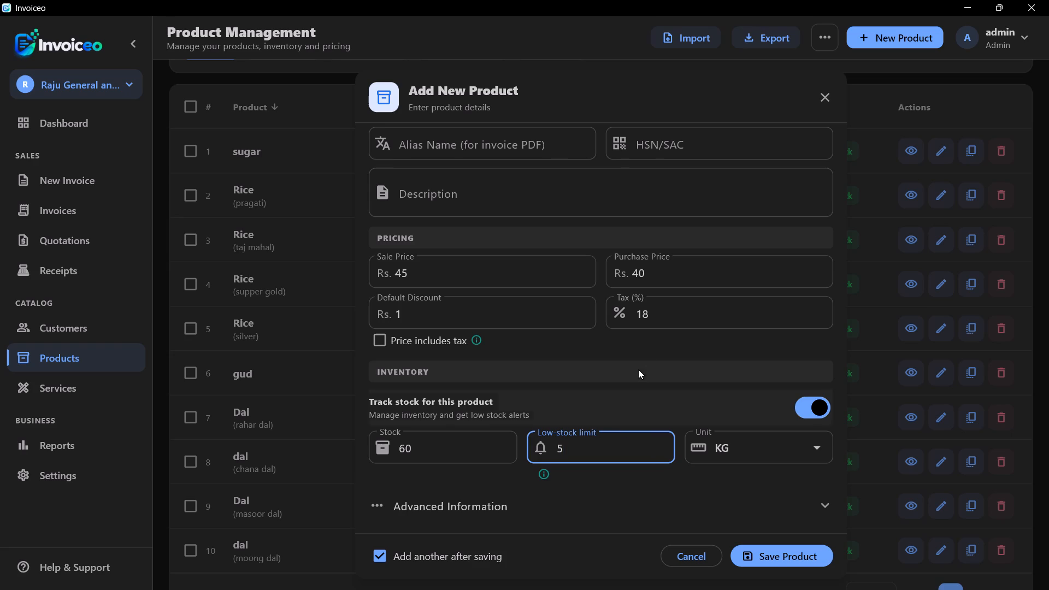
# Set pisai aata's tax to 0% and save the product.
pyautogui.click(662, 313)
pyautogui.press('BackSpace')
pyautogui.press('BackSpace')
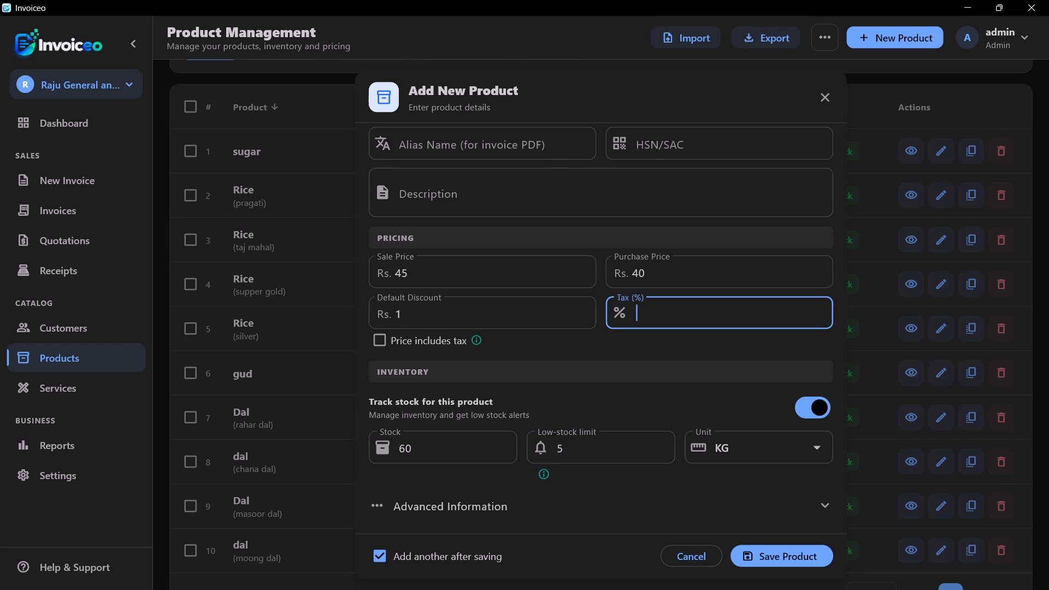
pyautogui.press('0')
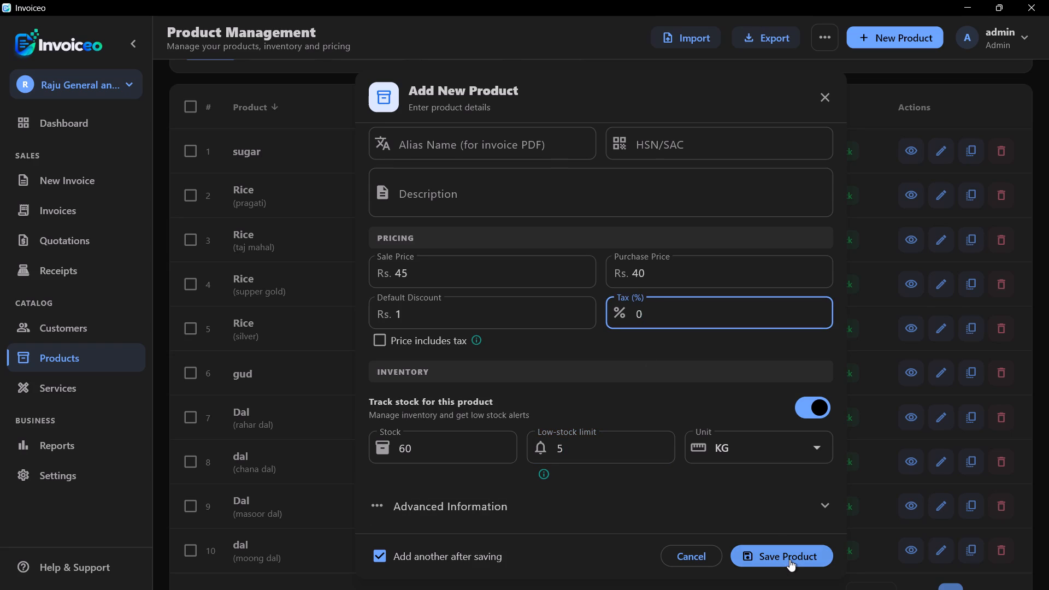
pyautogui.click(789, 559)
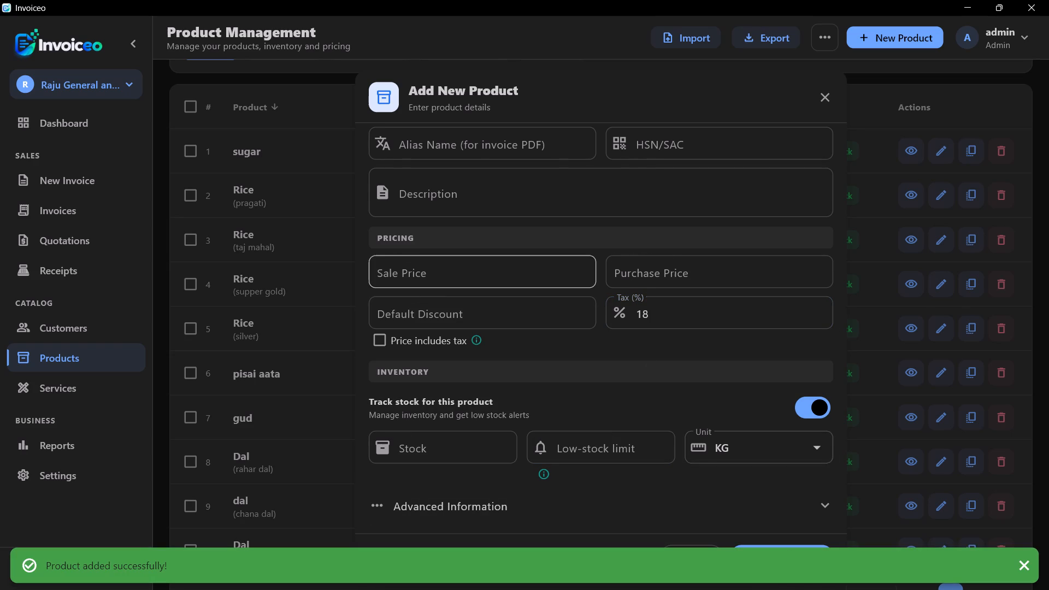
# Name the next new product original chana sattu.
pyautogui.scroll(7, 574, 257)
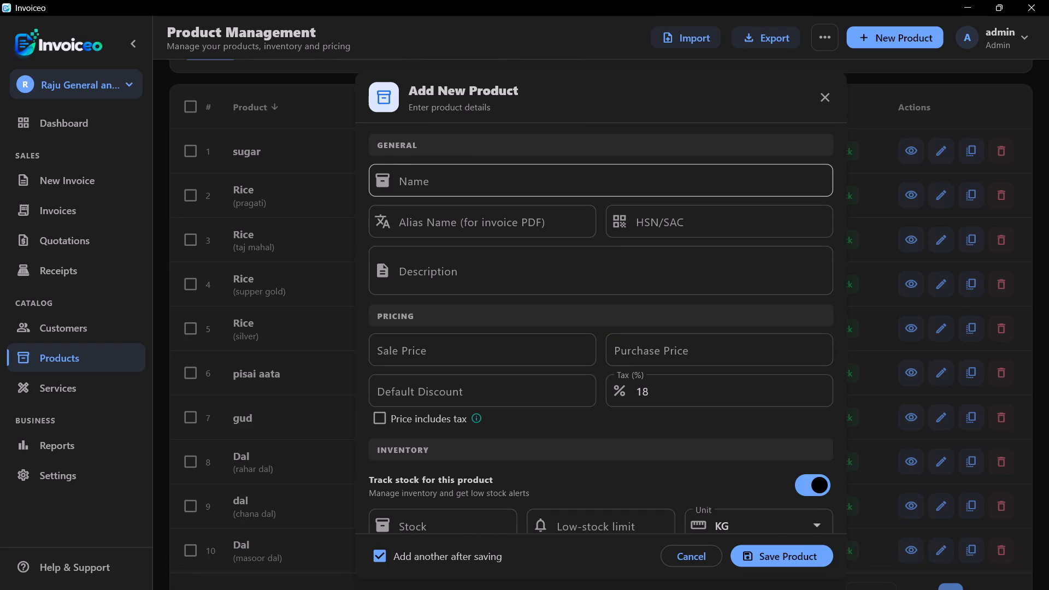
pyautogui.click(456, 175)
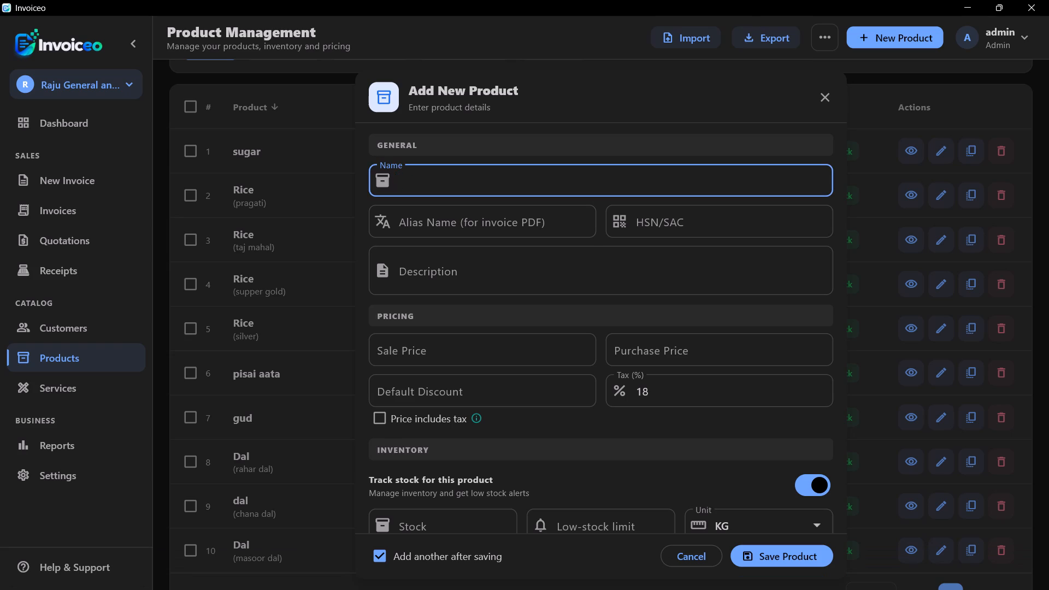
pyautogui.write('original chana')
pyautogui.press('space')
pyautogui.write('sattu')
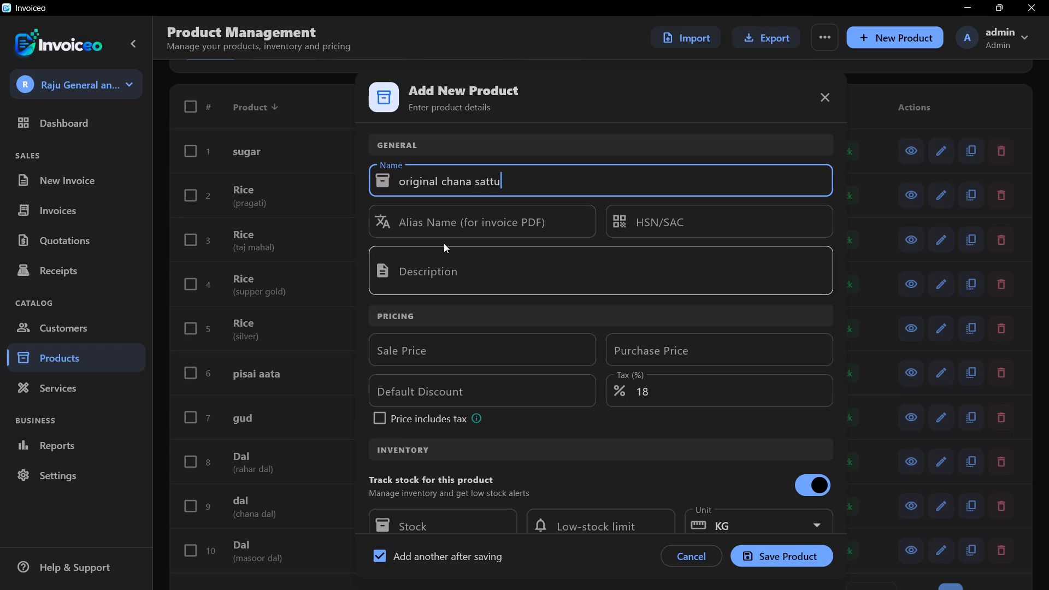
# Price original chana sattu at Rs. 150 sale, Rs. 125 purchase, Rs. 10 default discount and 0% tax, with tax included in the price.
pyautogui.click(427, 355)
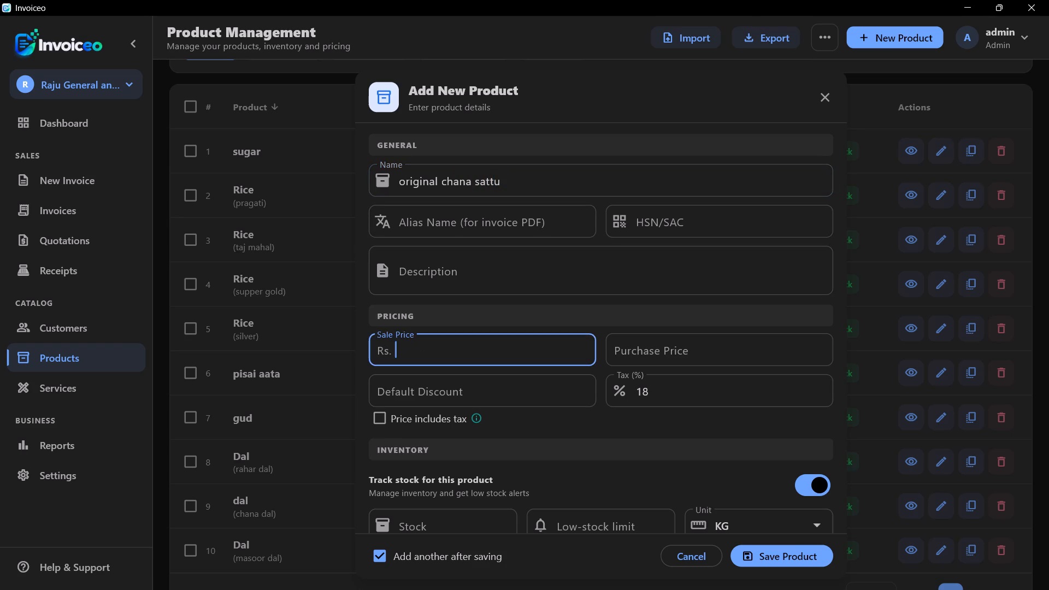
pyautogui.press('1')
pyautogui.write('50')
pyautogui.click(685, 350)
pyautogui.write('125')
pyautogui.click(480, 398)
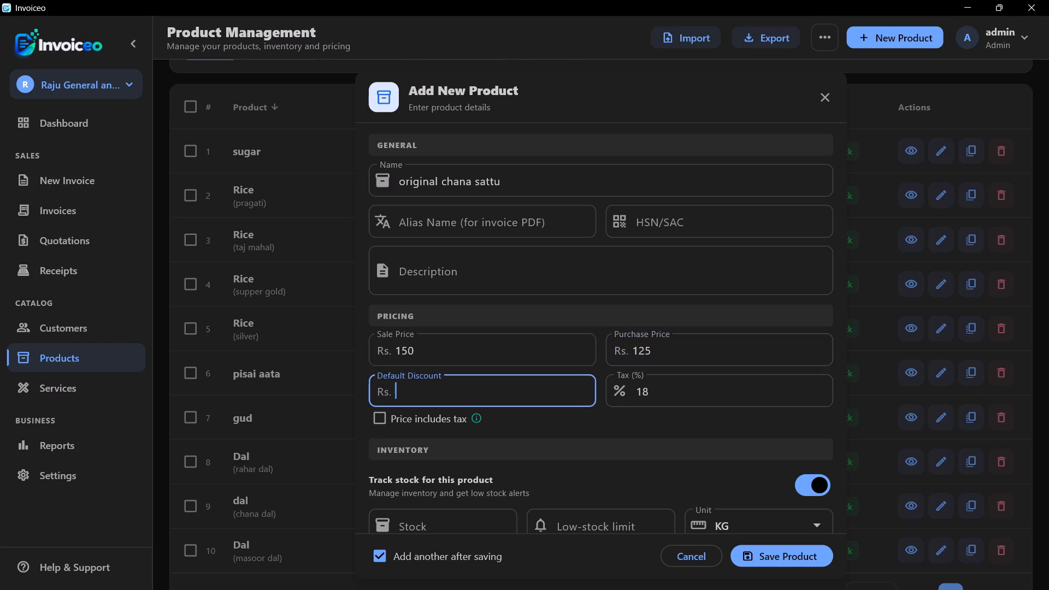
pyautogui.write('10')
pyautogui.click(658, 407)
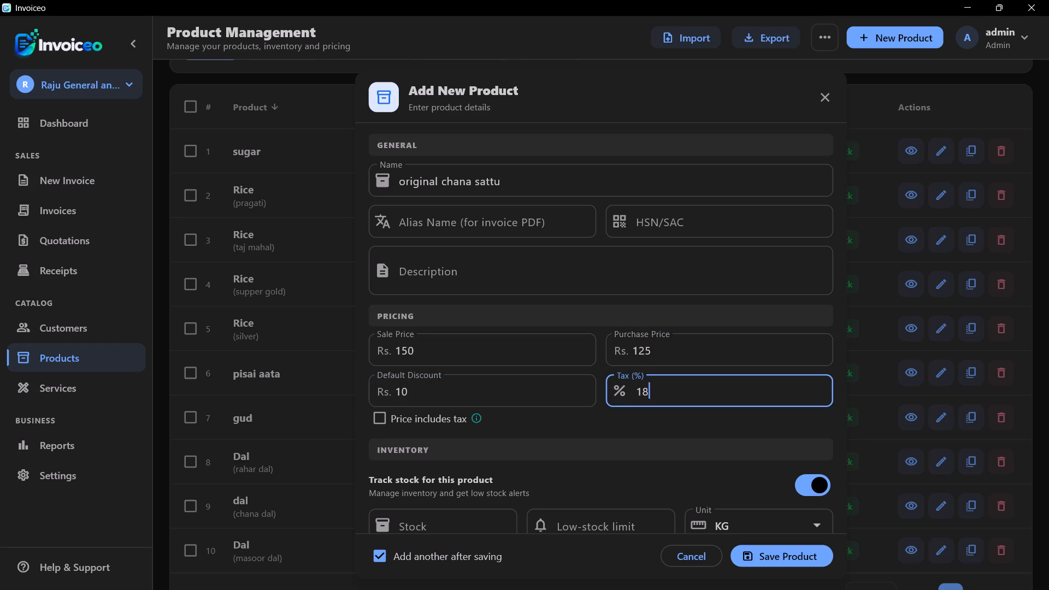
pyautogui.press('BackSpace')
pyautogui.press('BackSpace')
pyautogui.press('0')
pyautogui.click(386, 415)
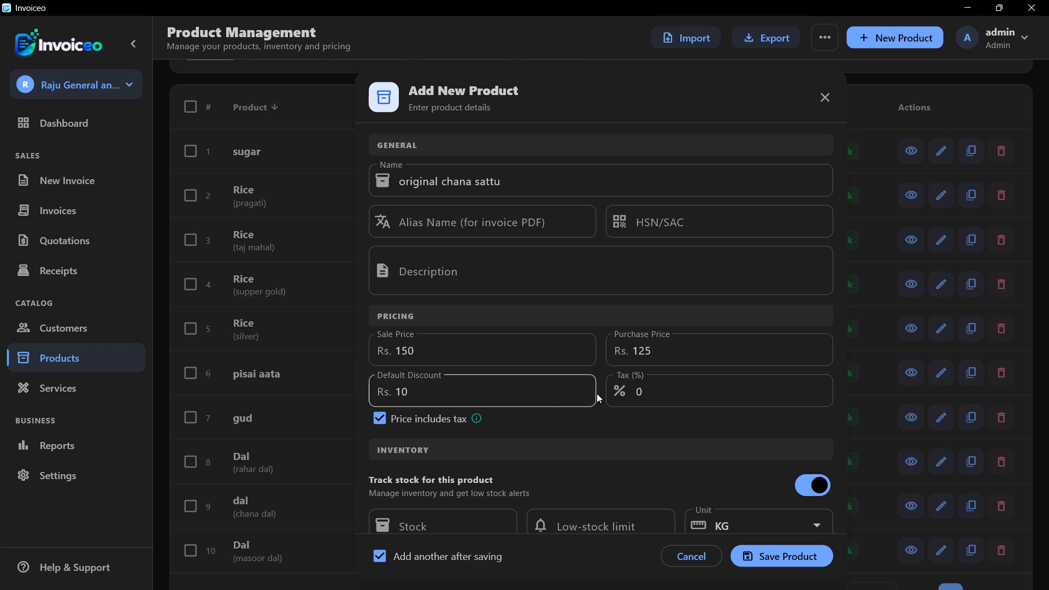
# Set original chana sattu's stock to 10 and low-stock limit to 1, and save the product.
pyautogui.scroll(-4, 601, 392)
pyautogui.click(471, 441)
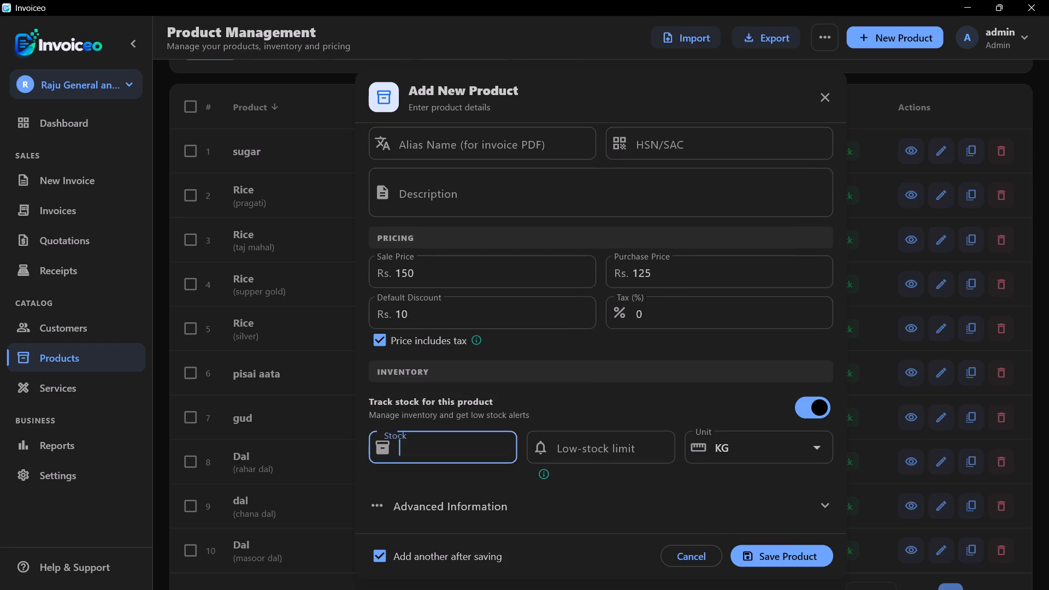
pyautogui.write('10')
pyautogui.click(603, 447)
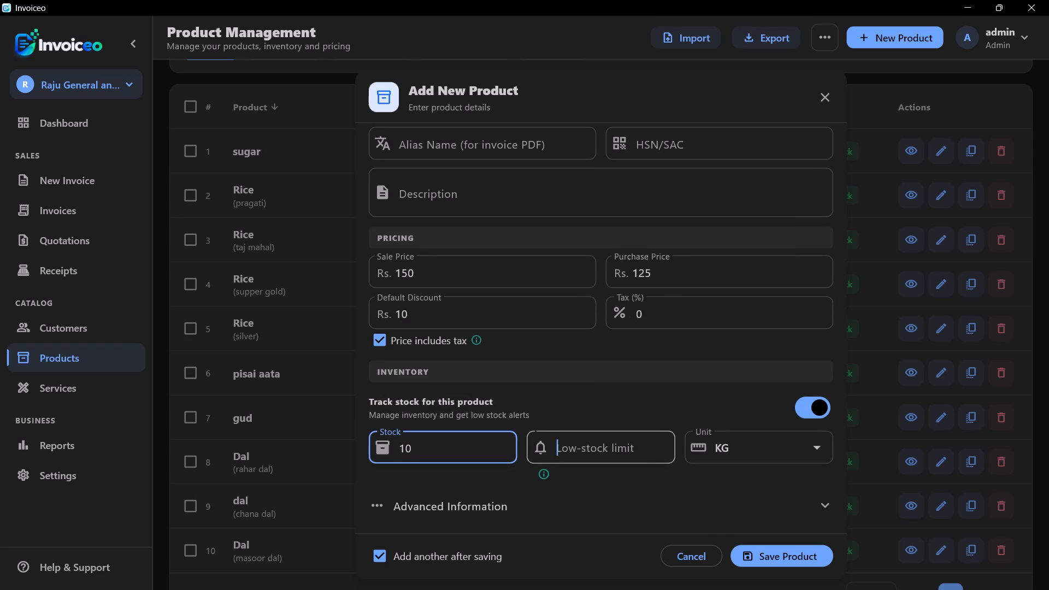
pyautogui.press('1')
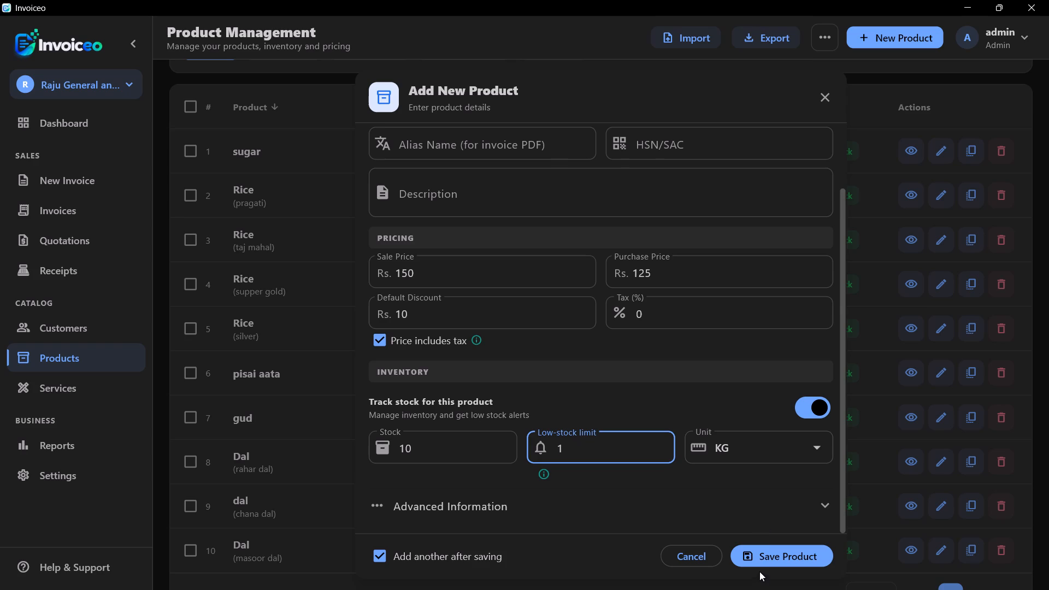
pyautogui.click(767, 558)
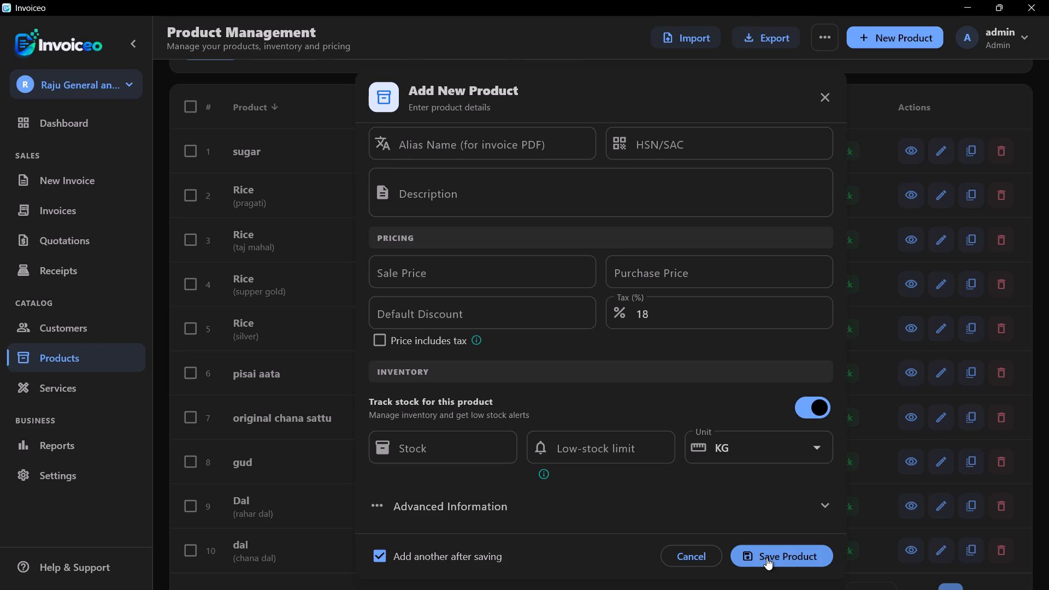
# Name the next new product khula maida.
pyautogui.scroll(5, 513, 174)
pyautogui.click(497, 184)
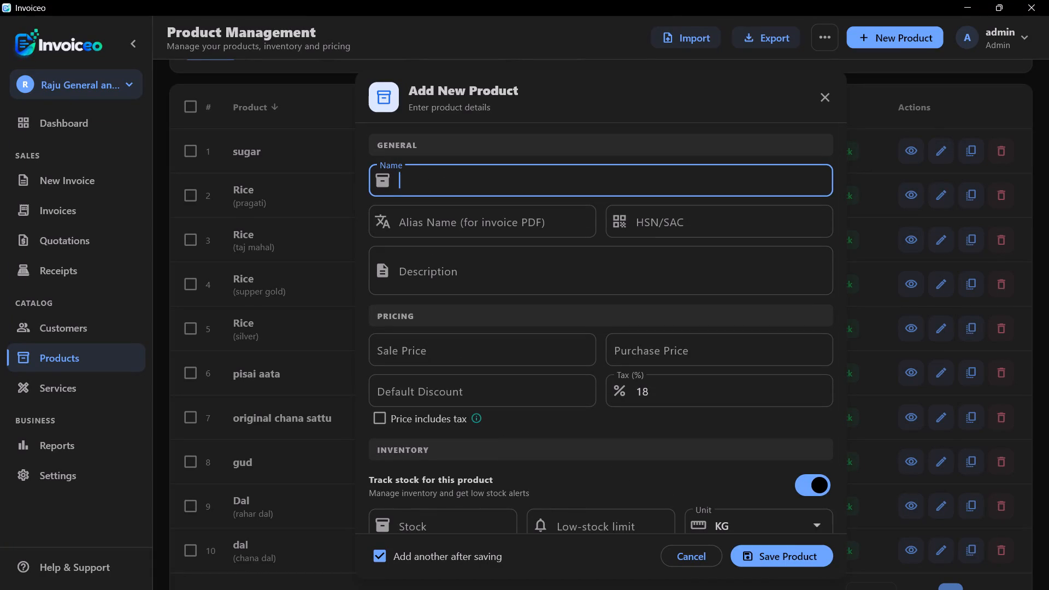
pyautogui.write('khula')
pyautogui.press('space')
pyautogui.write('mais')
pyautogui.press('BackSpace')
pyautogui.write('da')
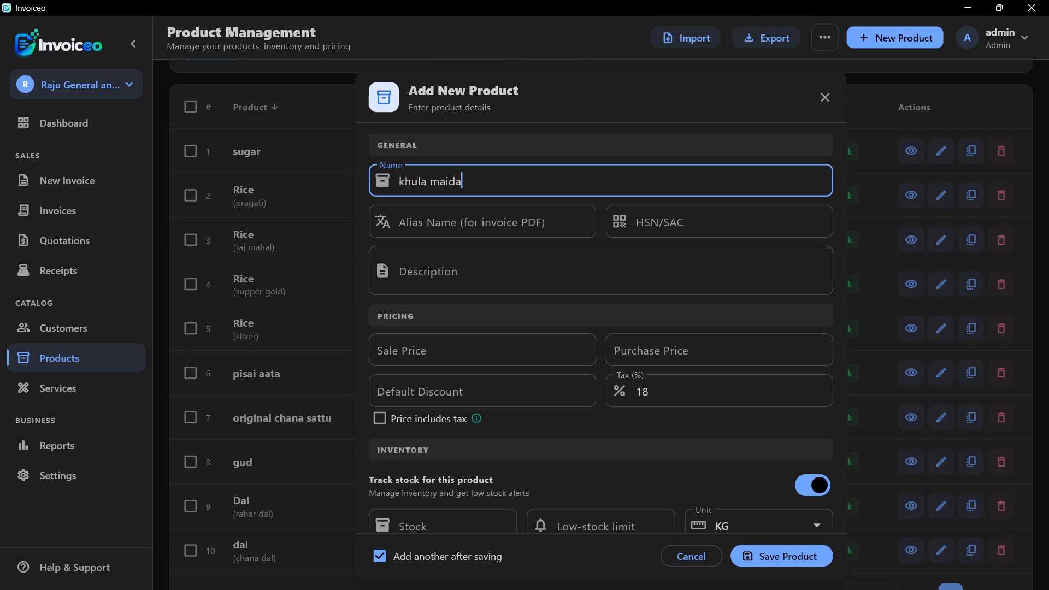
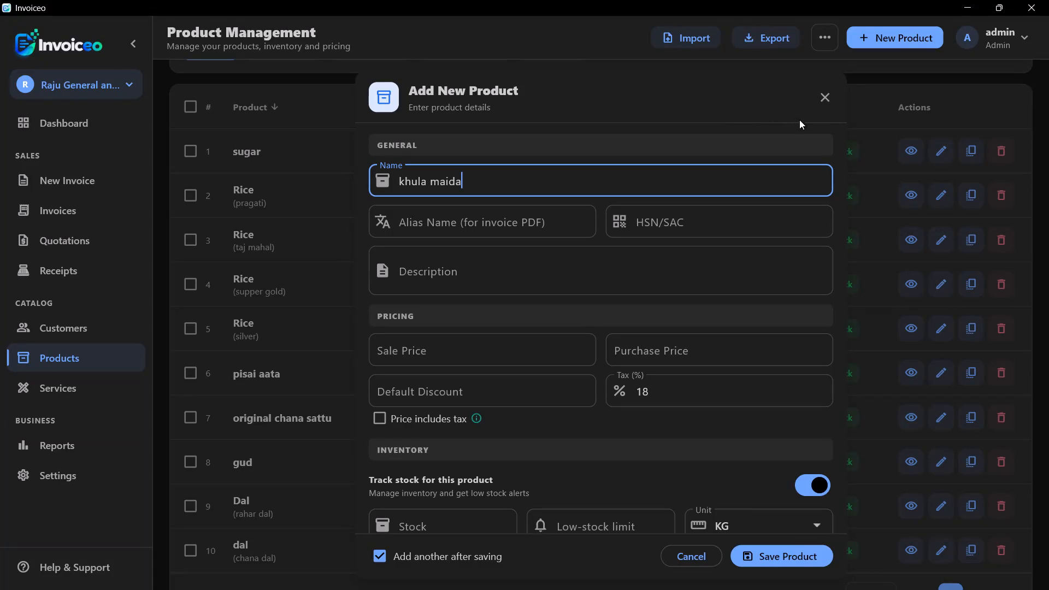
# Discard the unsaved khula maida entry and return to the product list.
pyautogui.click(820, 95)
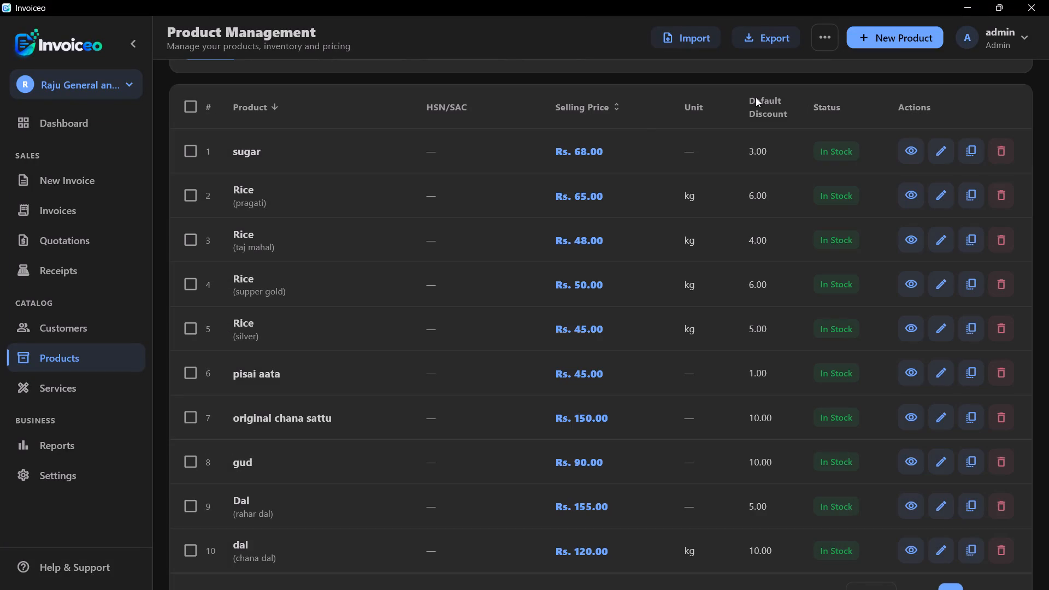
# Review the required CSV column headers for product import and view the CSV file chooser, leaving without selecting a file.
pyautogui.click(705, 37)
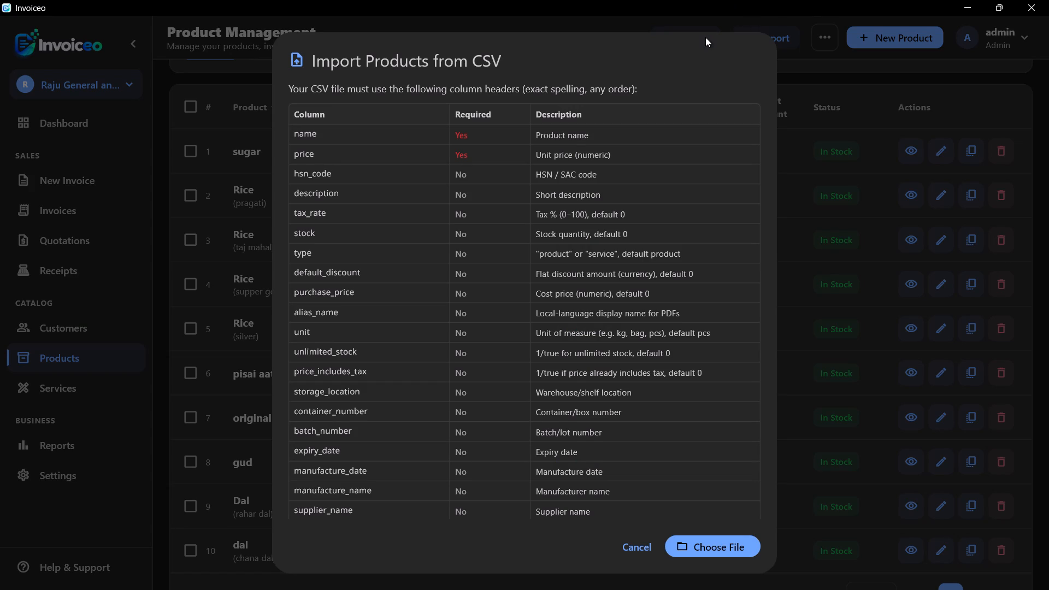
pyautogui.scroll(-4, 705, 37)
pyautogui.click(468, 232)
pyautogui.click(704, 549)
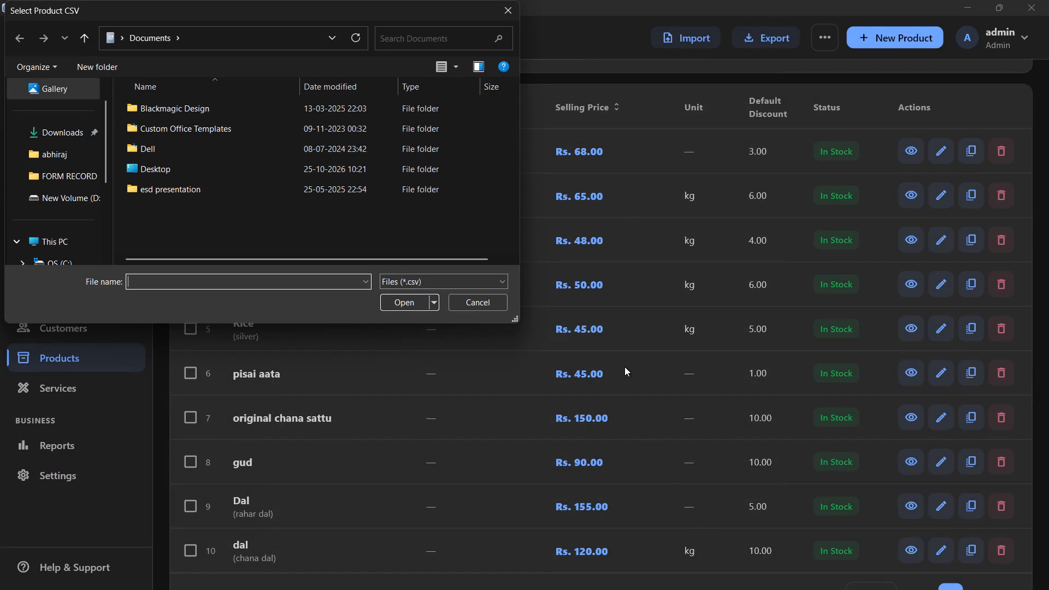
pyautogui.click(500, 10)
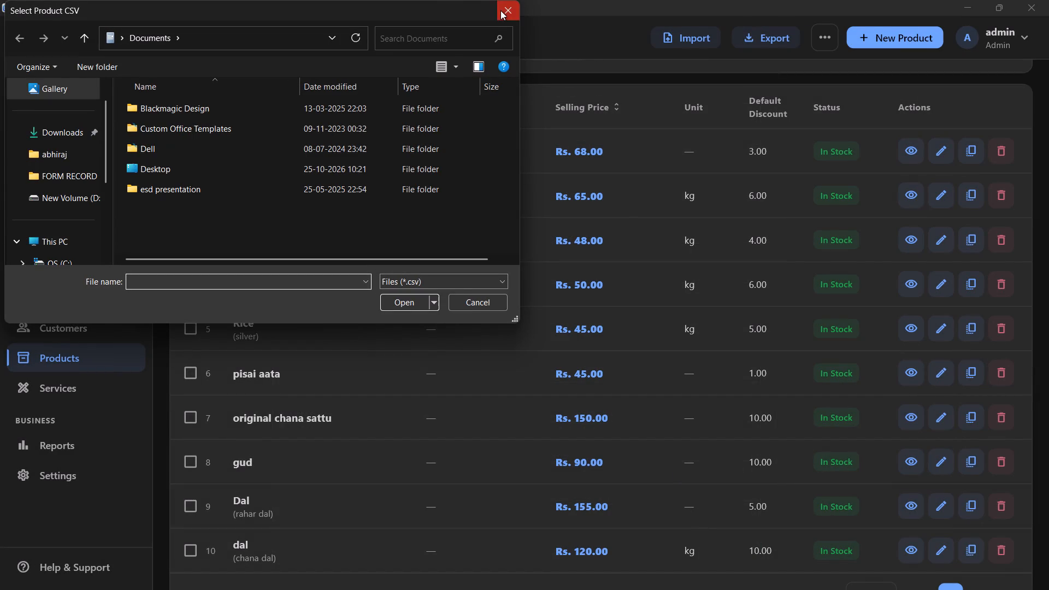
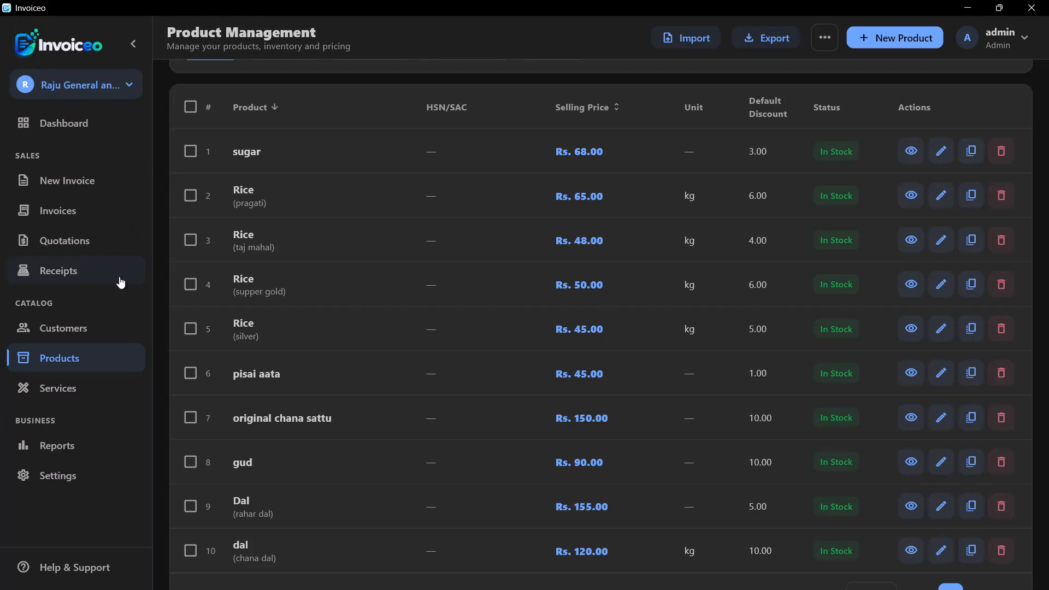
# Review the required CSV column headers for customer import in the Customers section, closing the information without choosing a file.
pyautogui.click(82, 324)
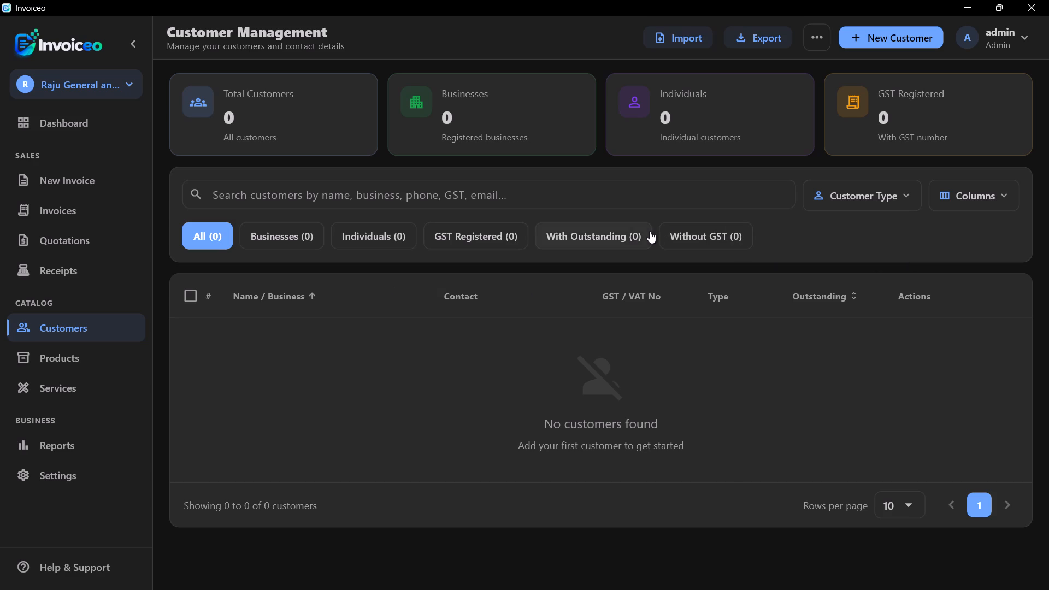
pyautogui.click(683, 46)
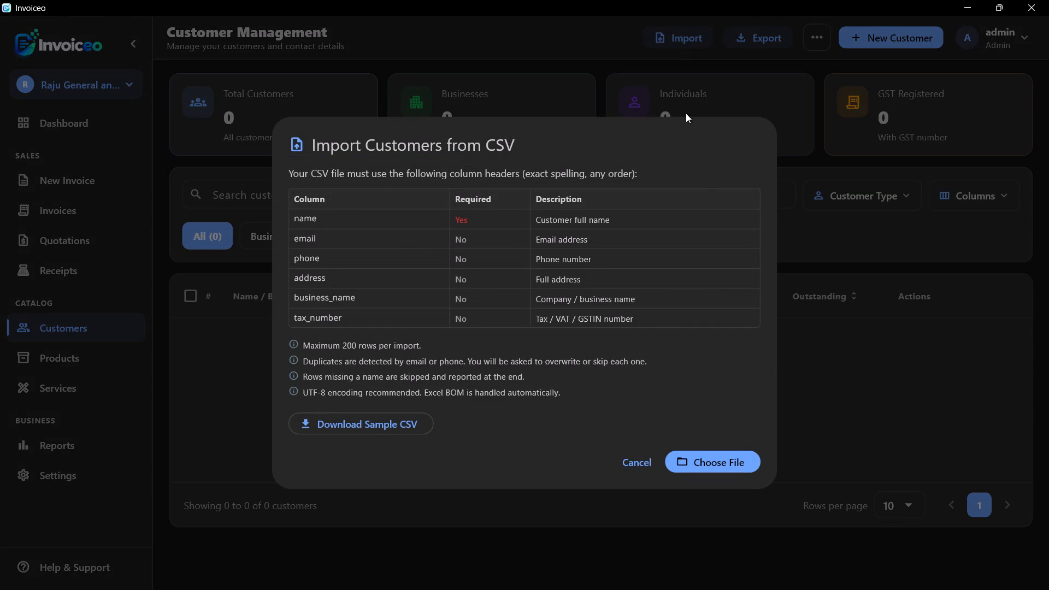
pyautogui.click(851, 379)
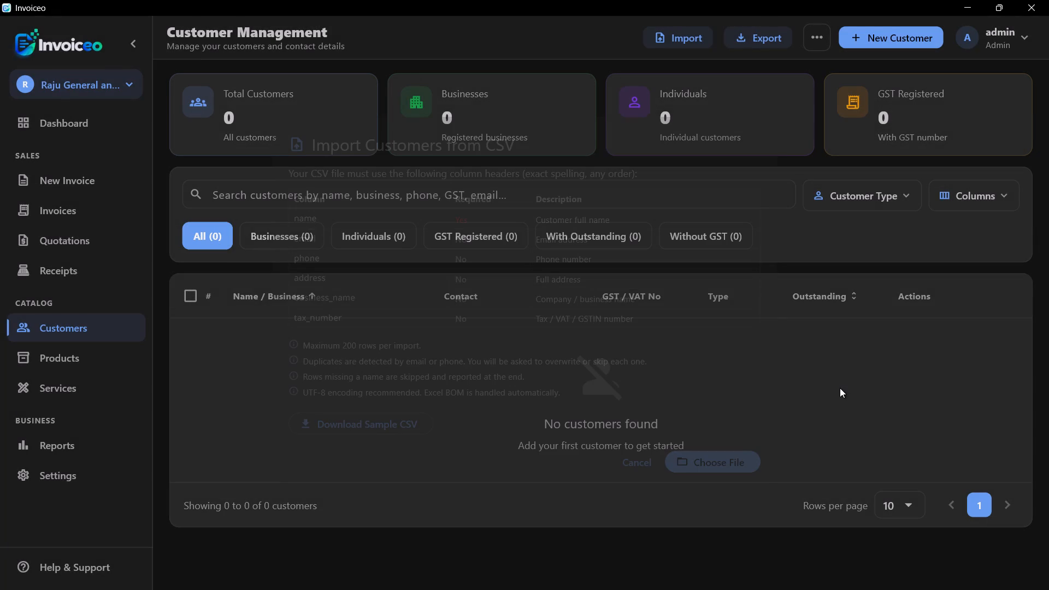
# View the column options available for the customer table, leaving the selection as is.
pyautogui.click(992, 195)
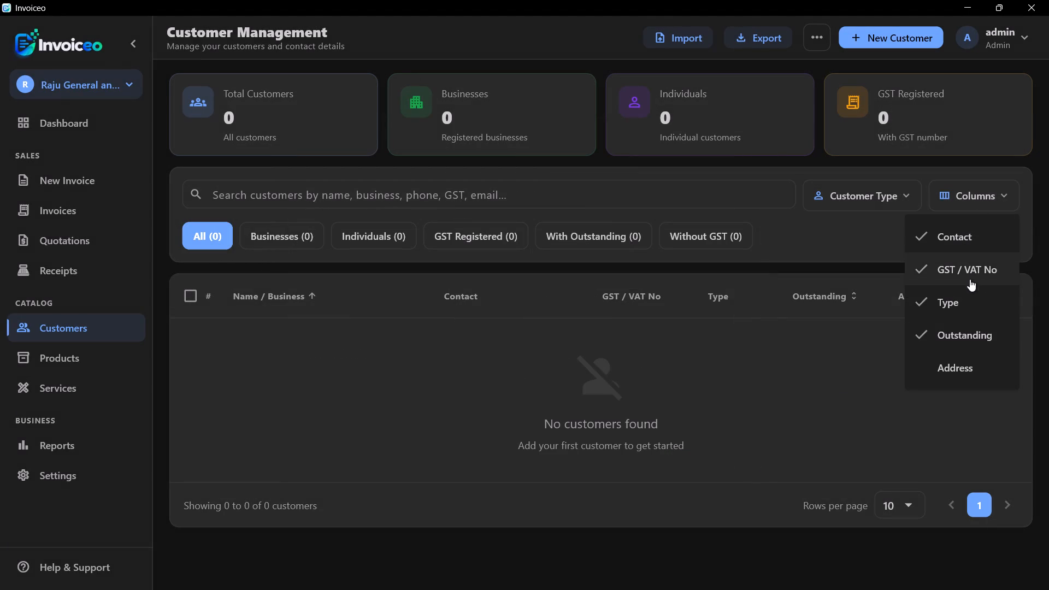
pyautogui.click(744, 353)
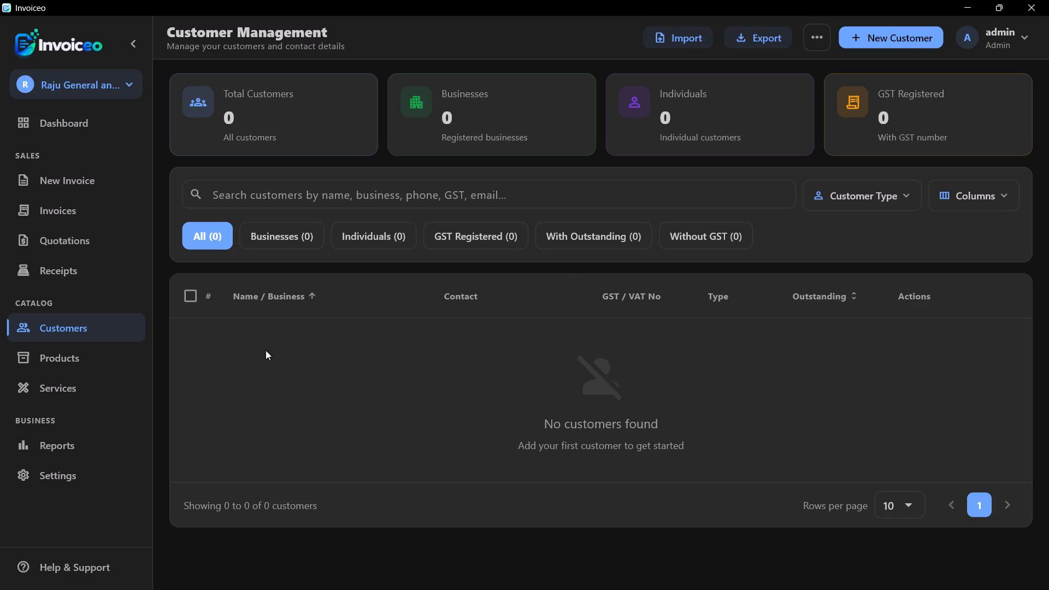
# Return to the Products section and look through the first page of the product list.
pyautogui.click(48, 362)
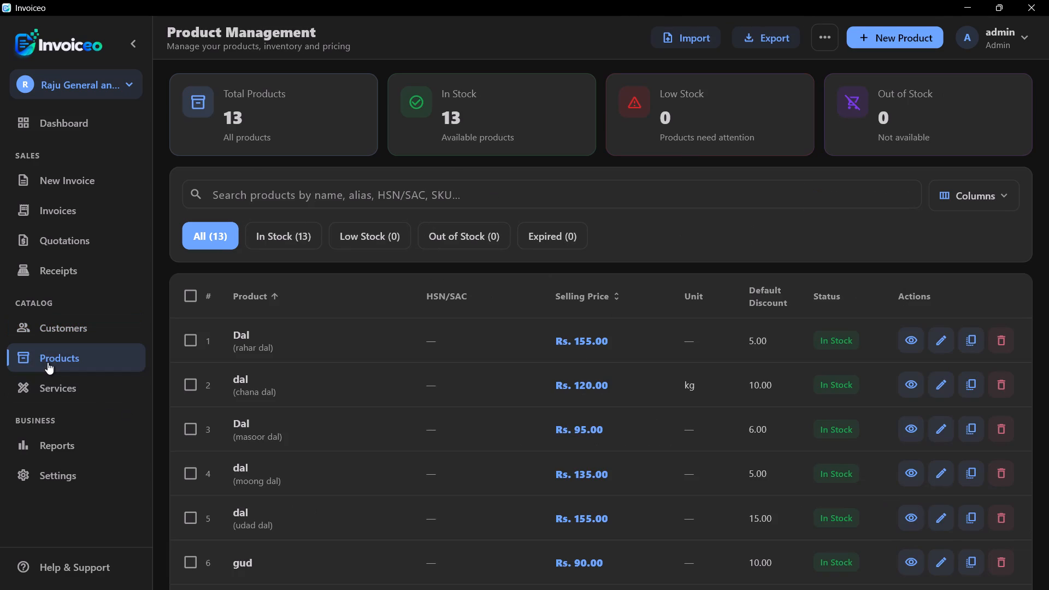
pyautogui.scroll(-4, 319, 411)
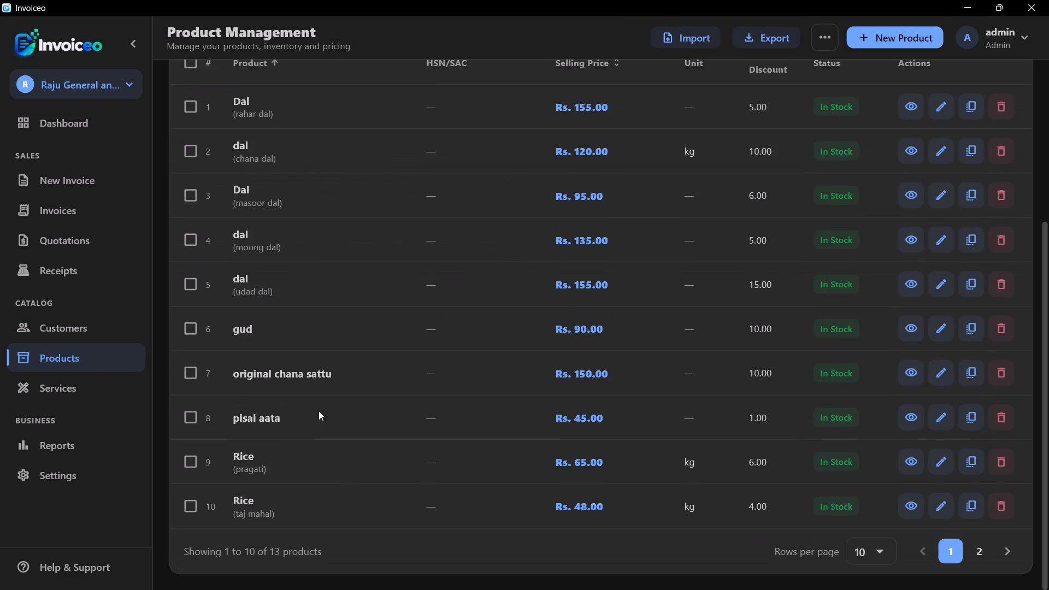
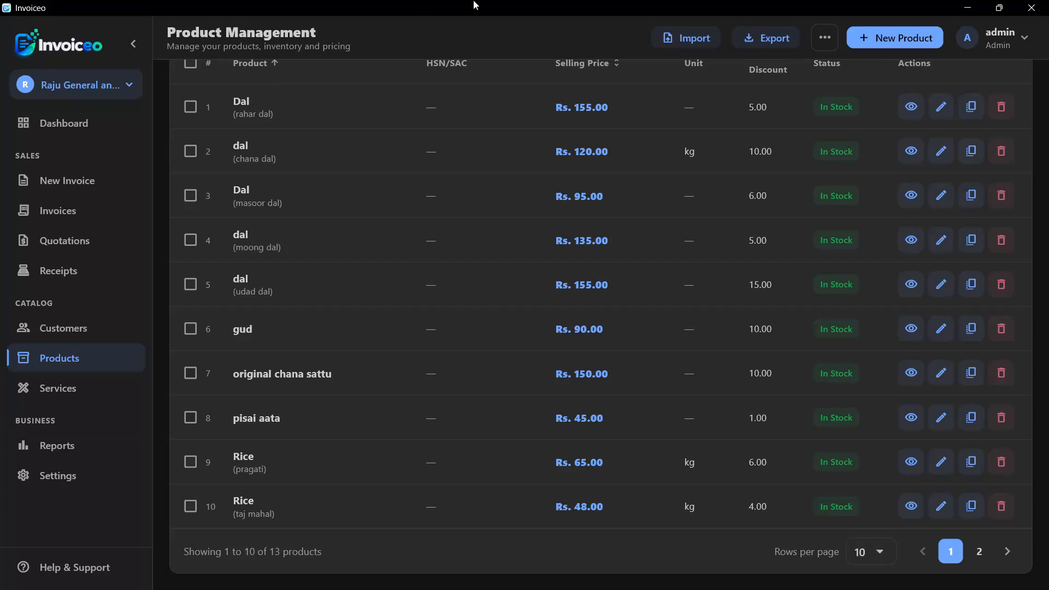
# Open the CSV import information for products to show the required column headers.
pyautogui.click(677, 46)
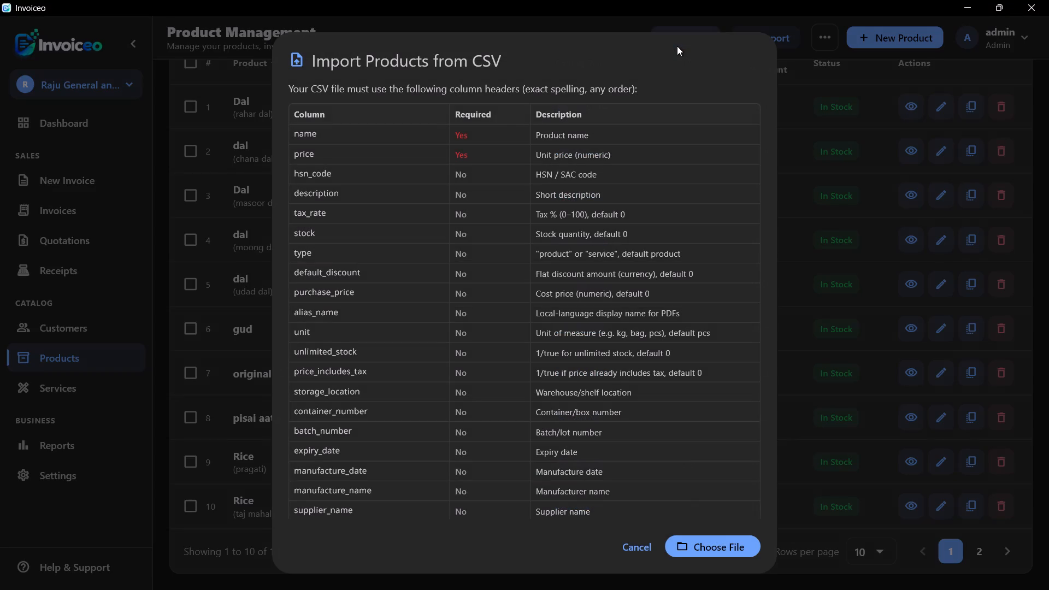